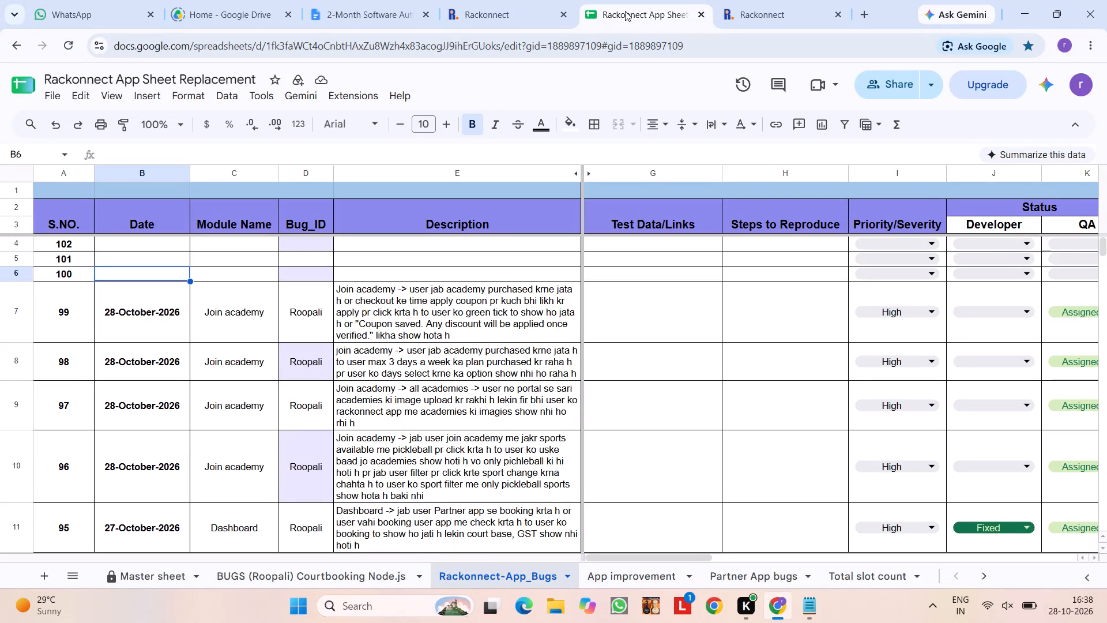
Select the empty Test Data/Links cell for bug 98 in the Rackonnect-App_Bugs sheet.
left_click(273, 0)
left_click(596, 0)
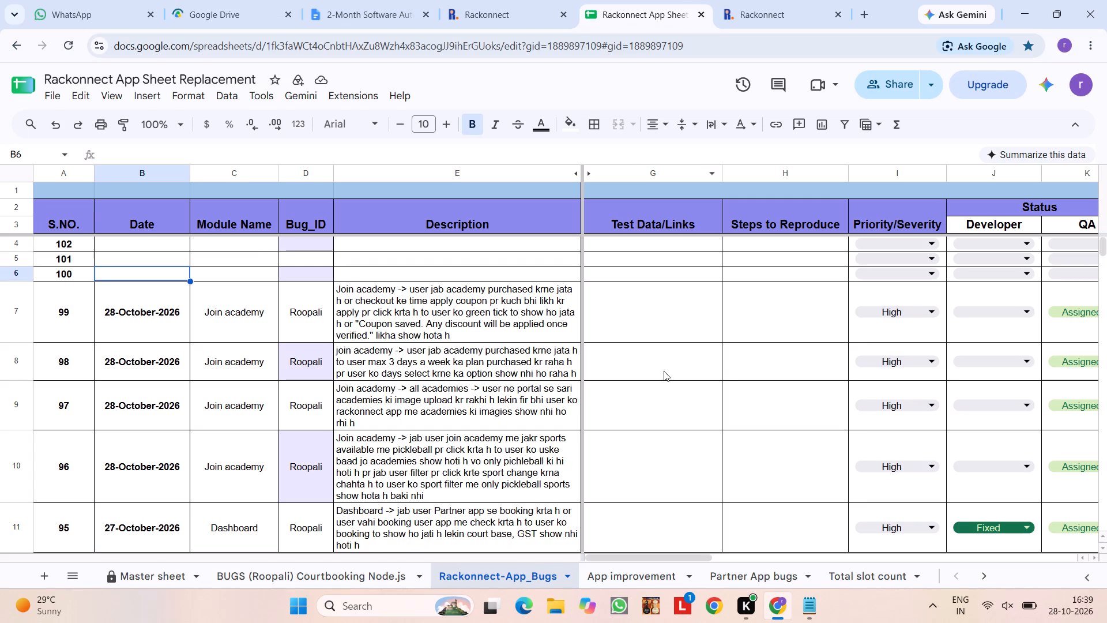
left_click(663, 371)
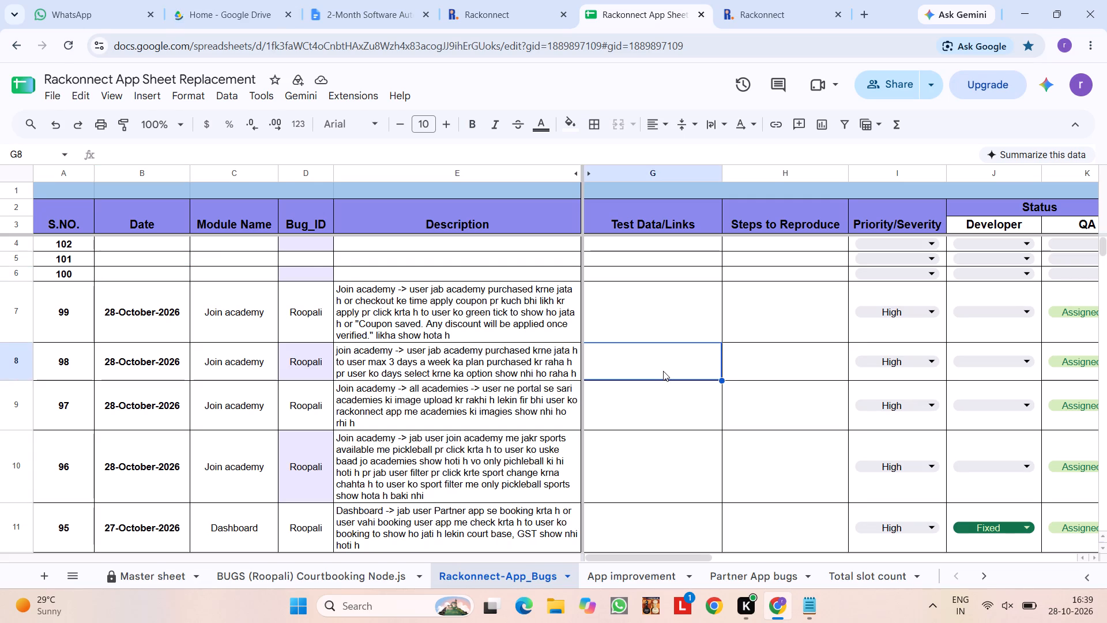
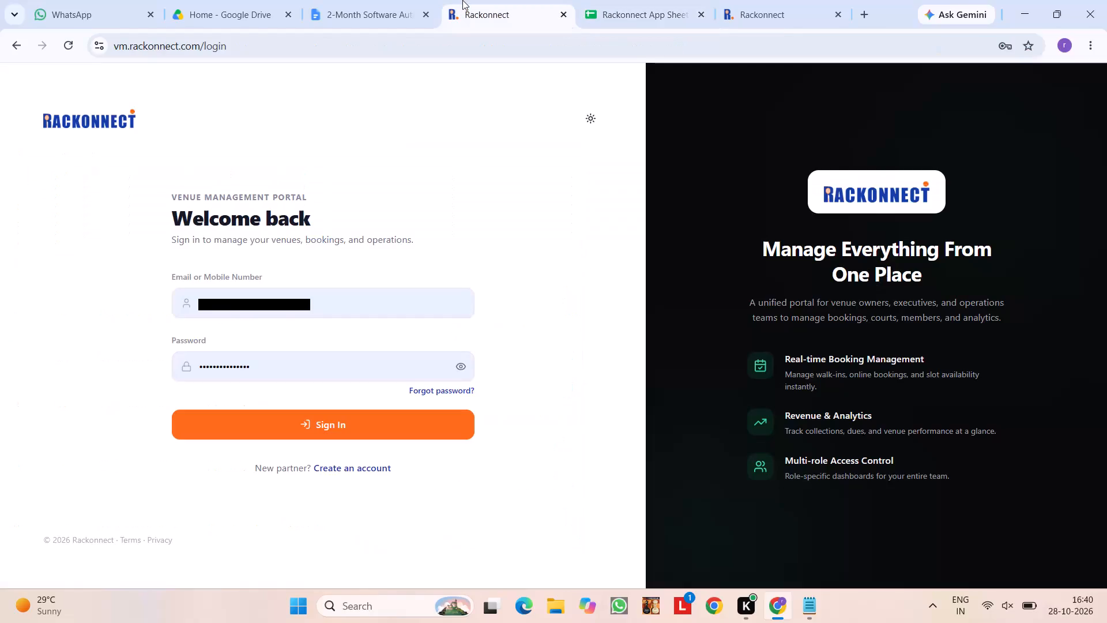
In the Rackonnect staging portal, open the Academy transactions under Finance and expand Second Player's Players Den purchase.
left_click_drag(633, 0, 759, 0)
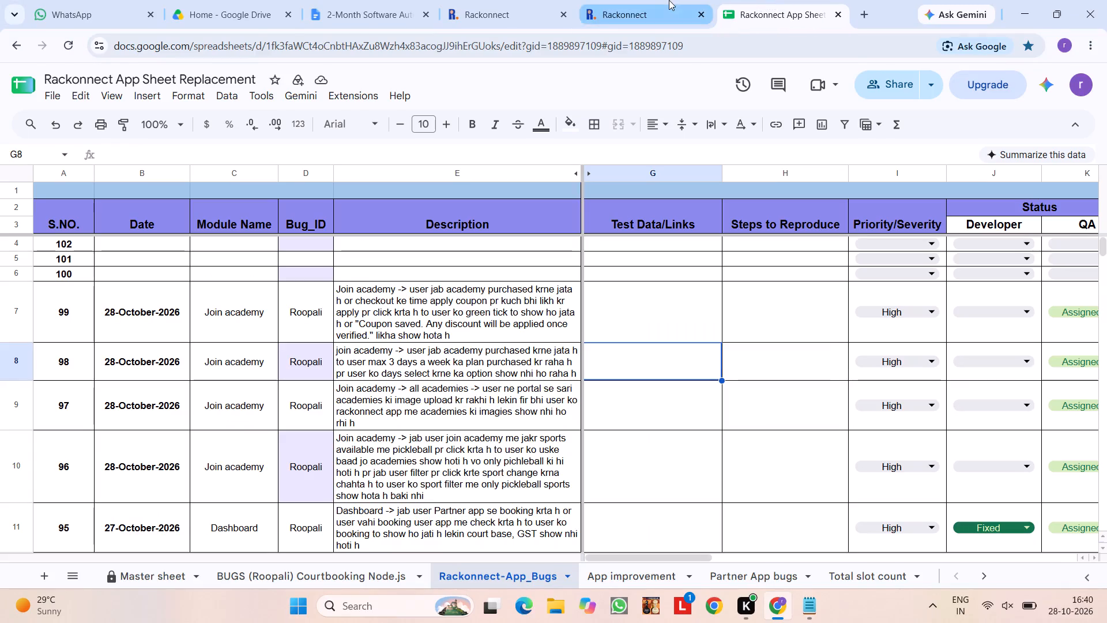
left_click_drag(669, 0, 738, 0)
left_click(738, 0)
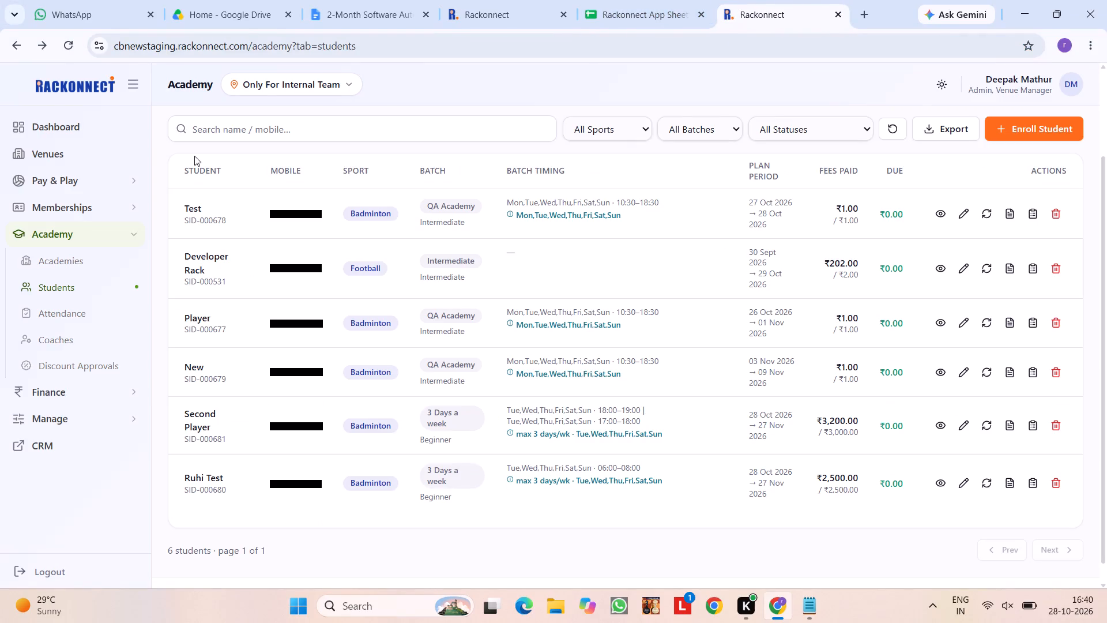
left_click(88, 398)
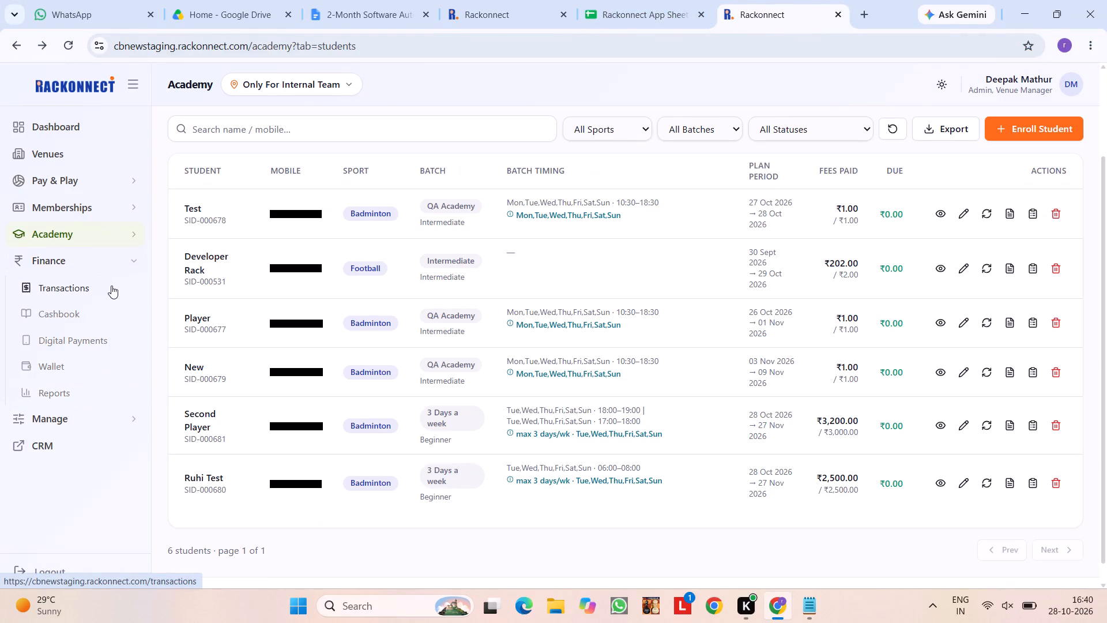
left_click(111, 286)
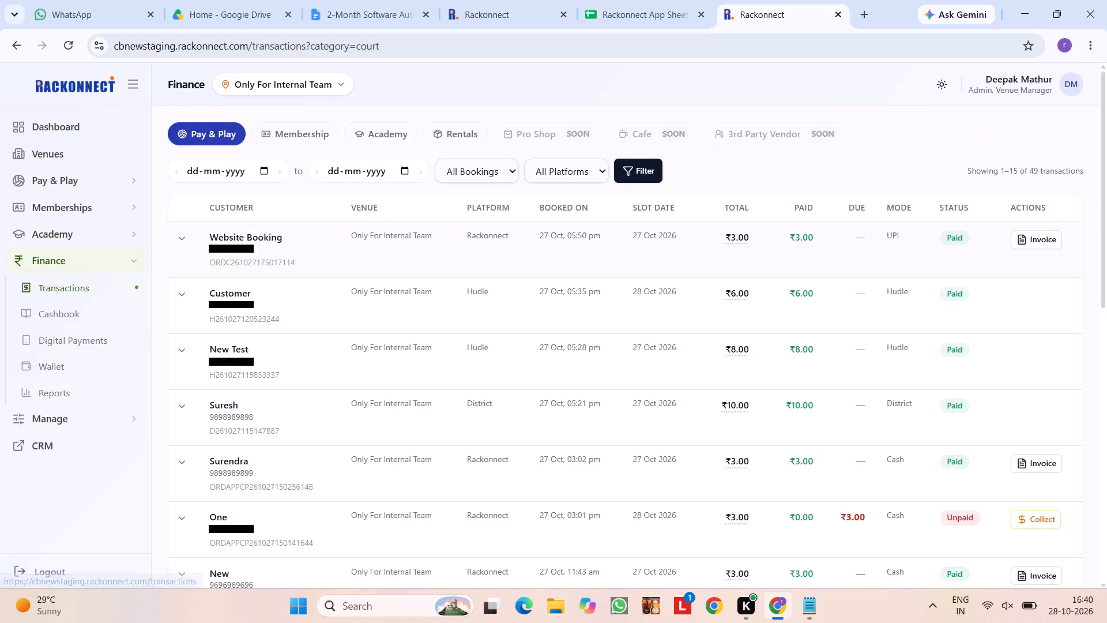
left_click(372, 133)
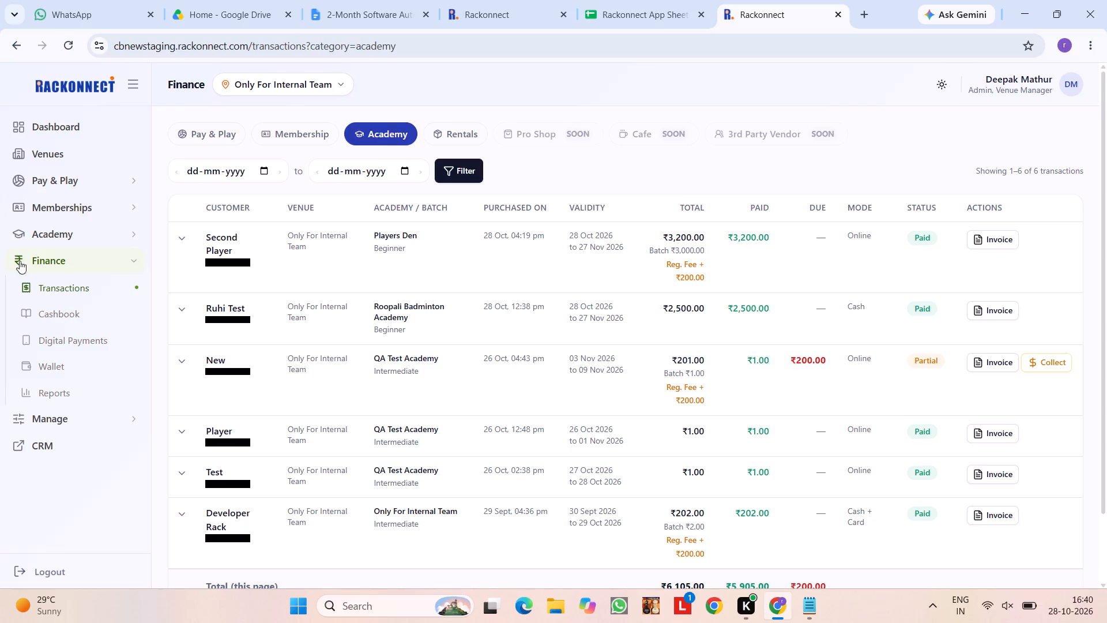
left_click(181, 237)
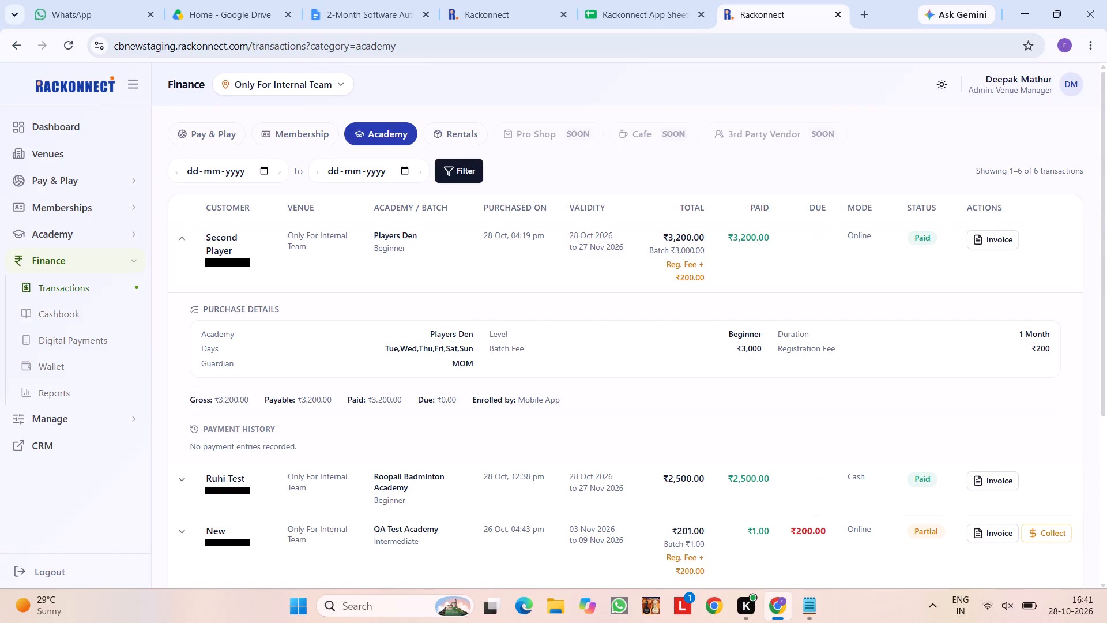
Examine the purchase details, payment summary and payment history of Second Player's Players Den transaction.
left_click_drag(603, 361, 609, 363)
left_click_drag(609, 363, 581, 381)
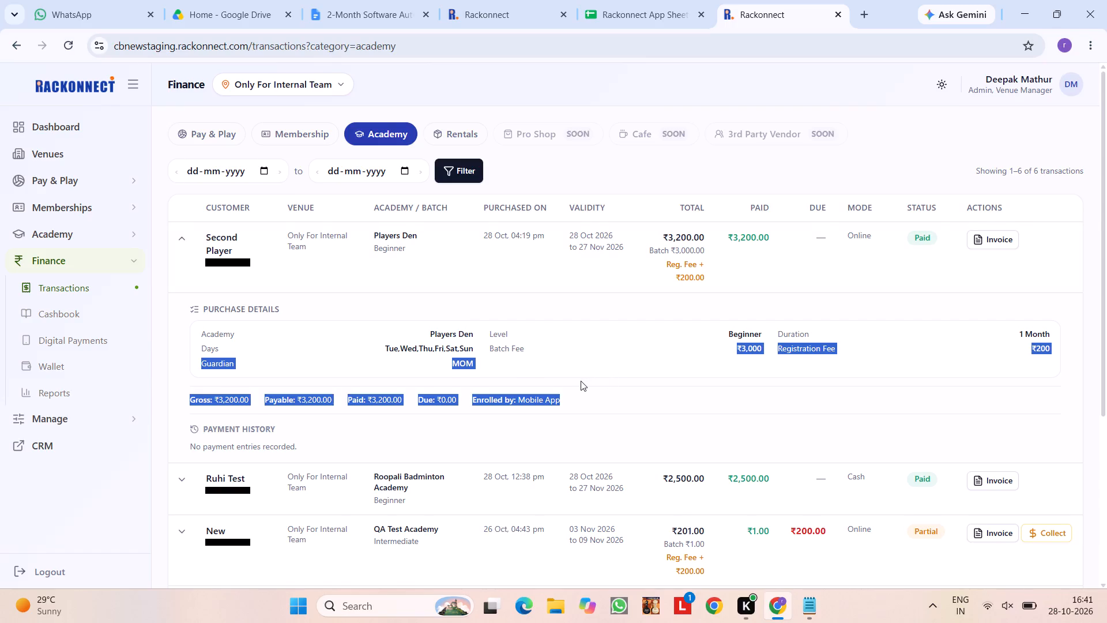
left_click(581, 381)
left_click(581, 381)
left_click_drag(581, 381, 576, 386)
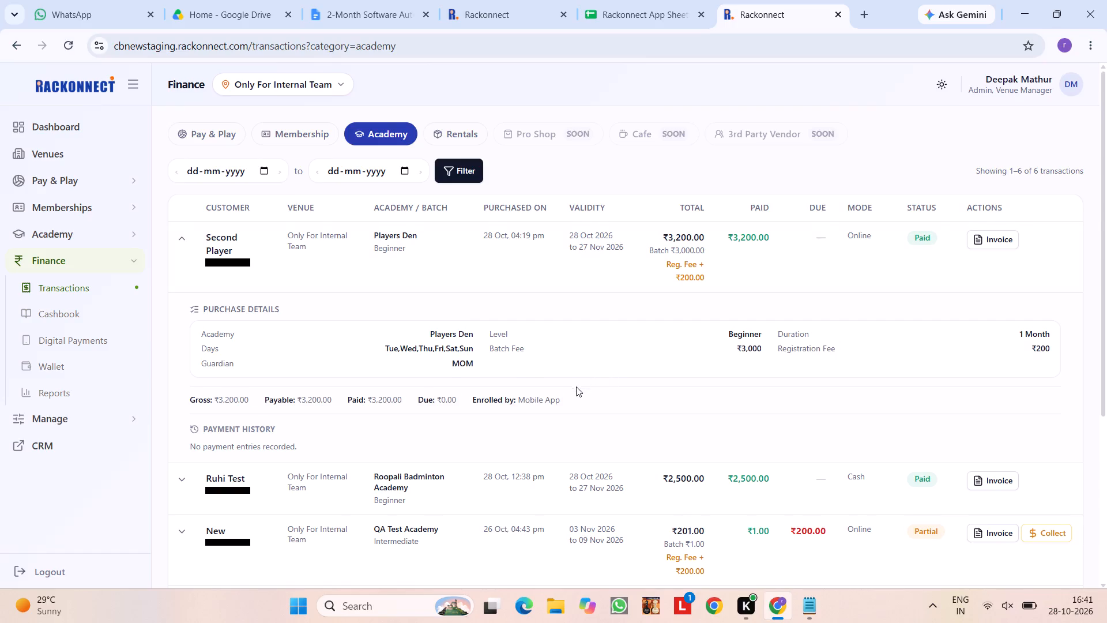
left_click_drag(576, 386, 555, 364)
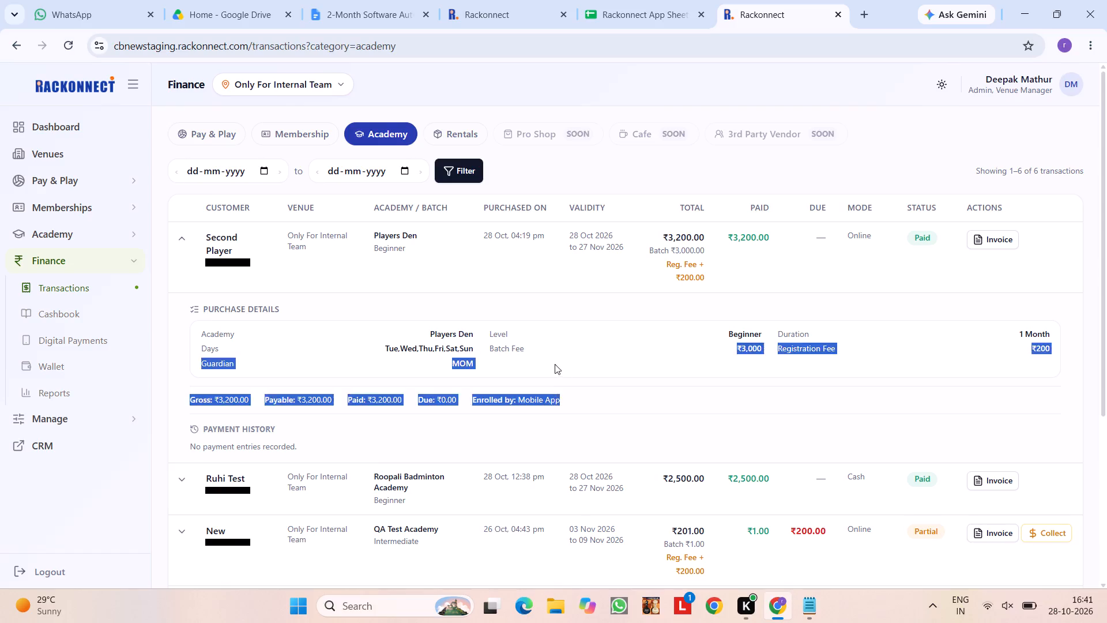
left_click_drag(555, 364, 572, 354)
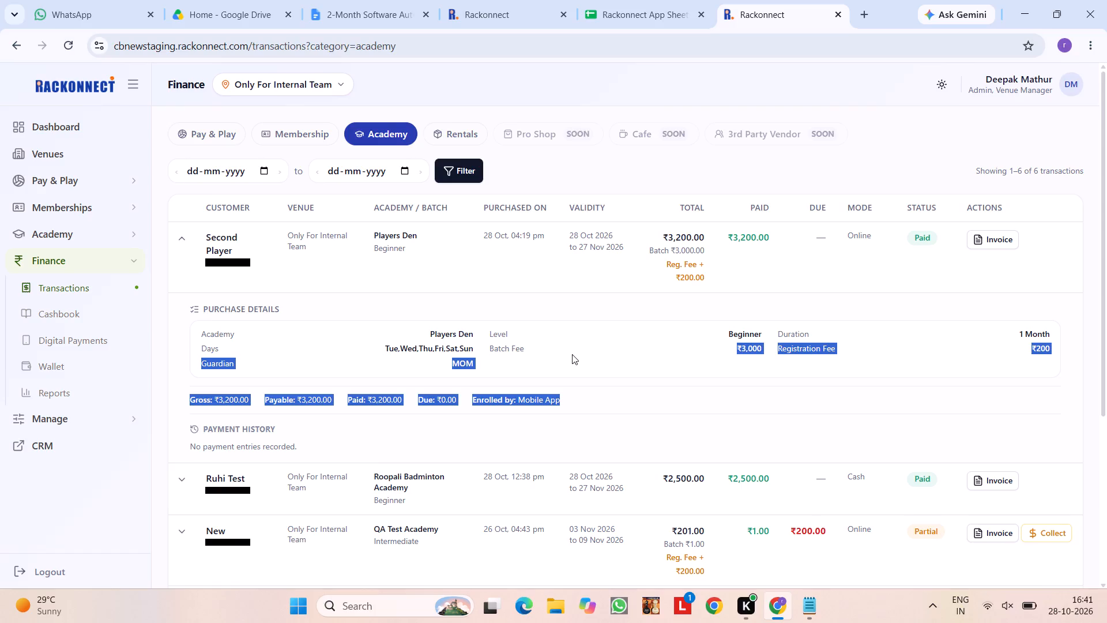
left_click(560, 401)
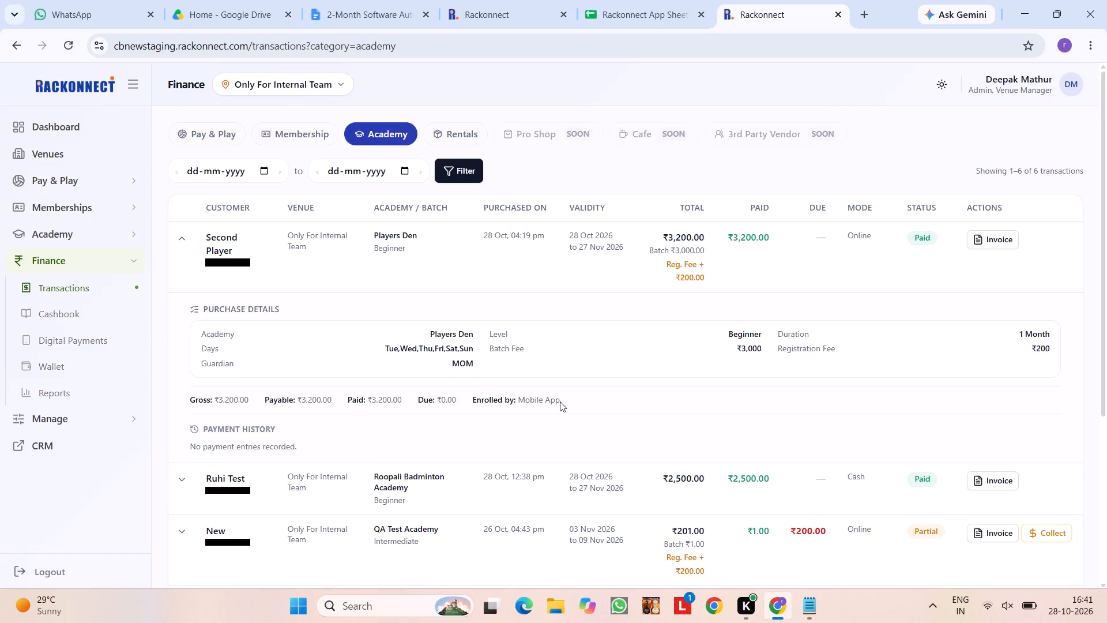
left_click_drag(559, 401, 511, 331)
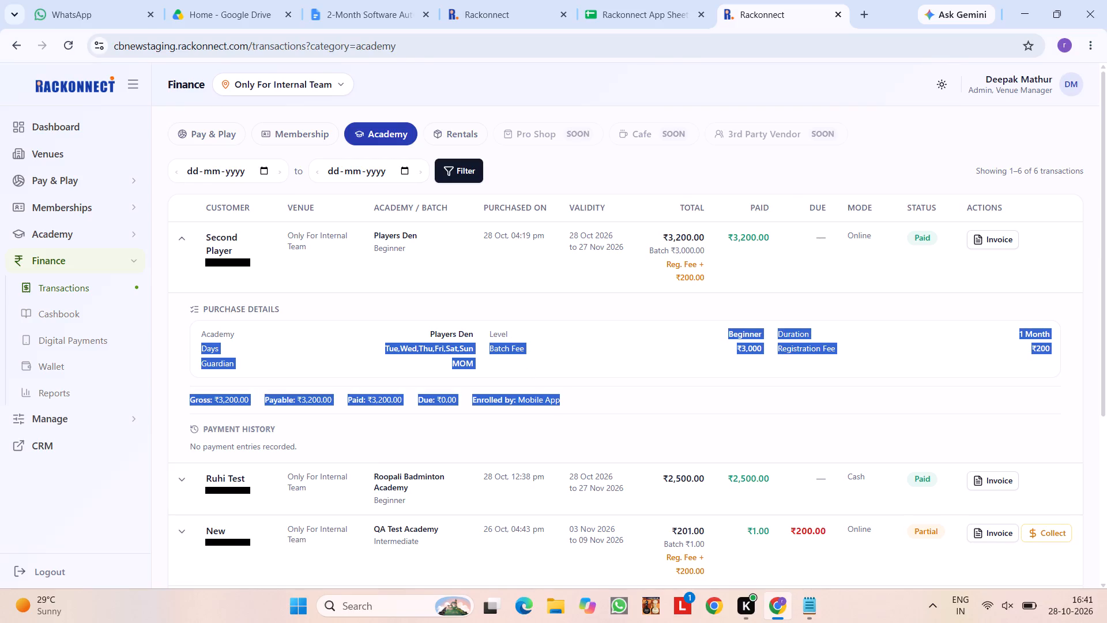
left_click_drag(510, 349, 534, 441)
left_click(534, 441)
triple_click(534, 441)
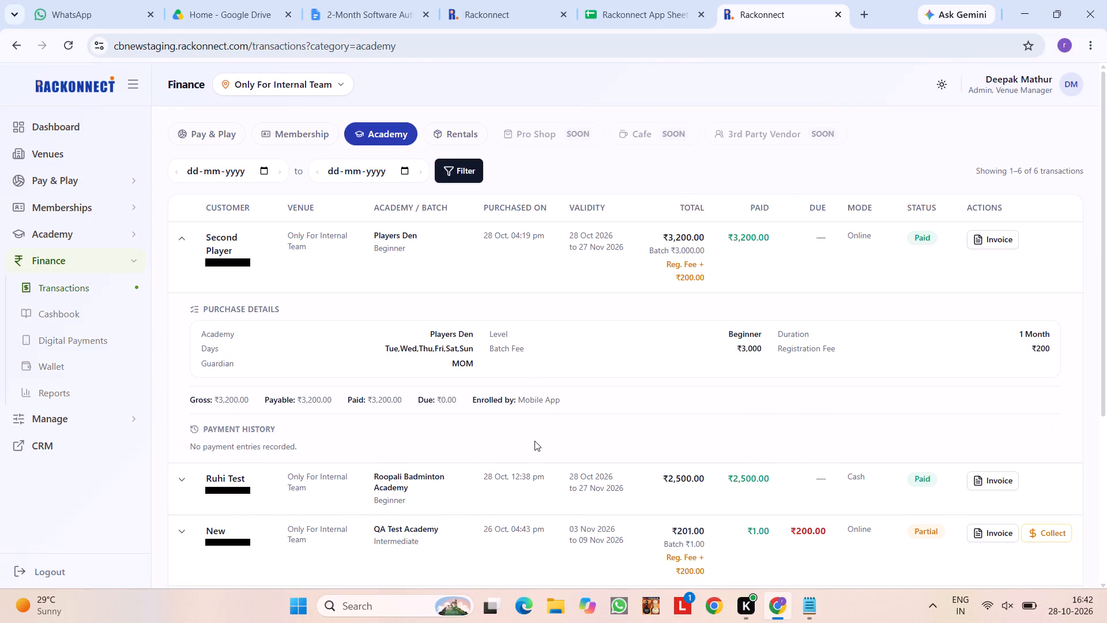
triple_click(534, 441)
left_click_drag(534, 441, 571, 305)
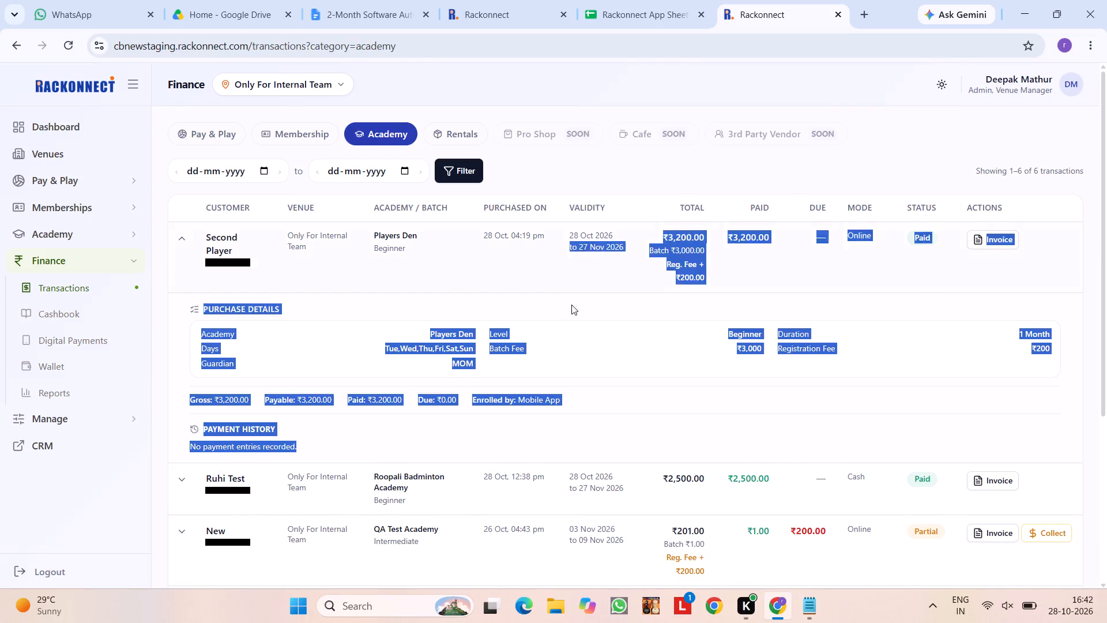
left_click_drag(571, 305, 574, 332)
left_click_drag(574, 332, 570, 169)
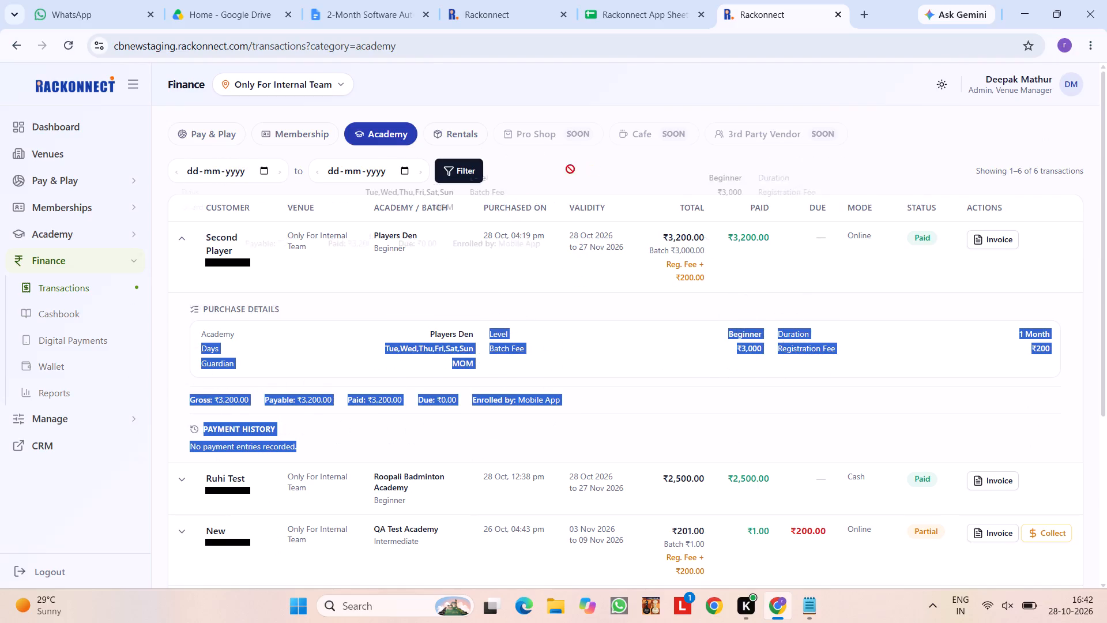
left_click_drag(570, 169, 675, 231)
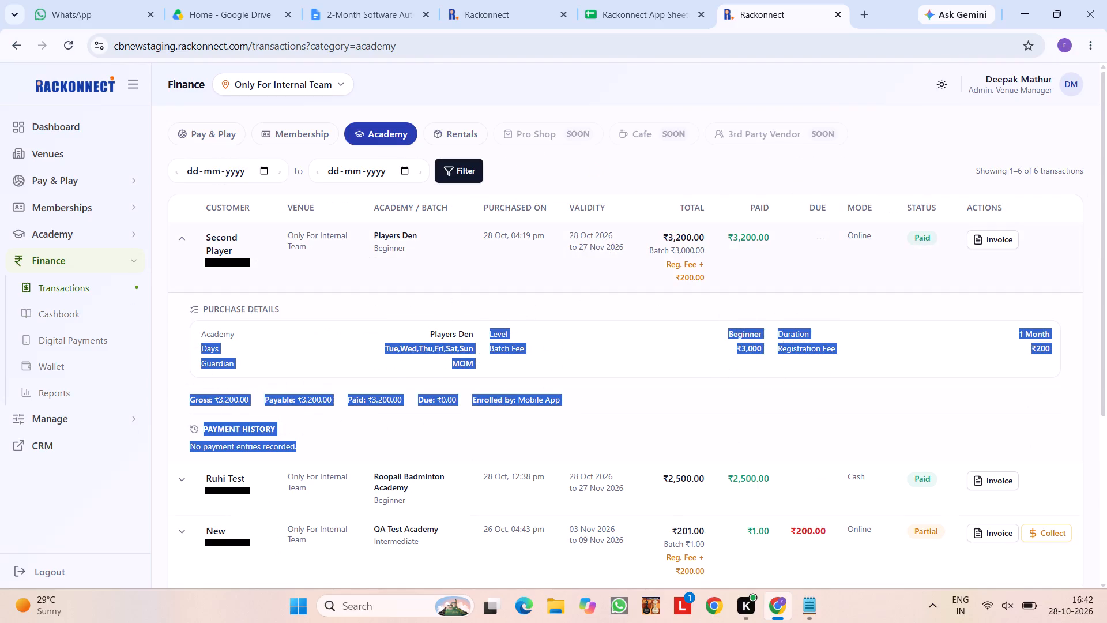
left_click(675, 231)
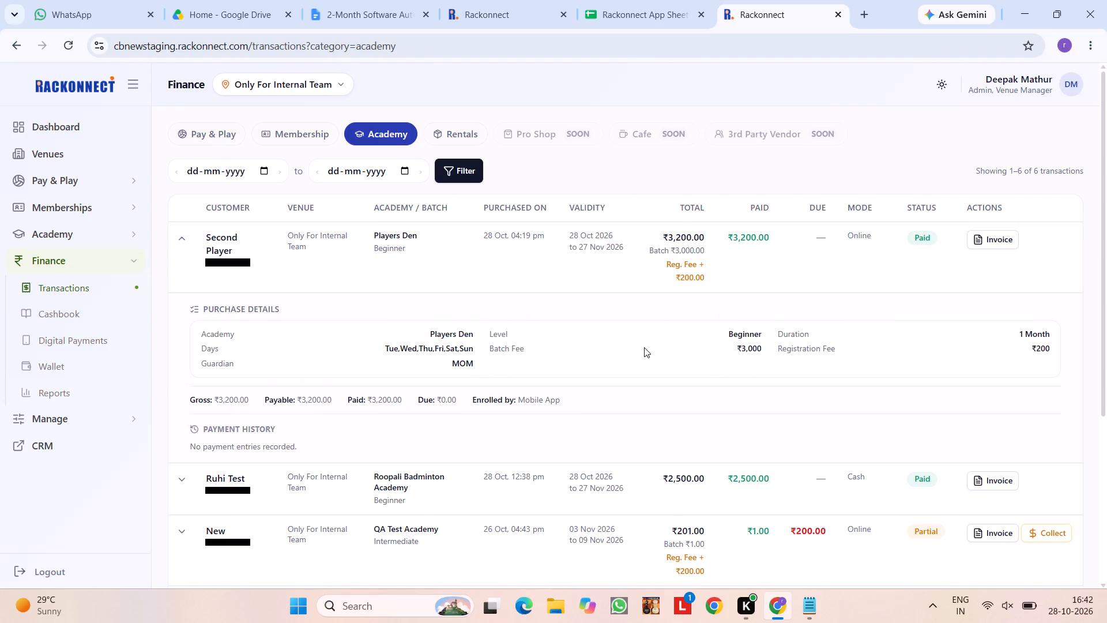
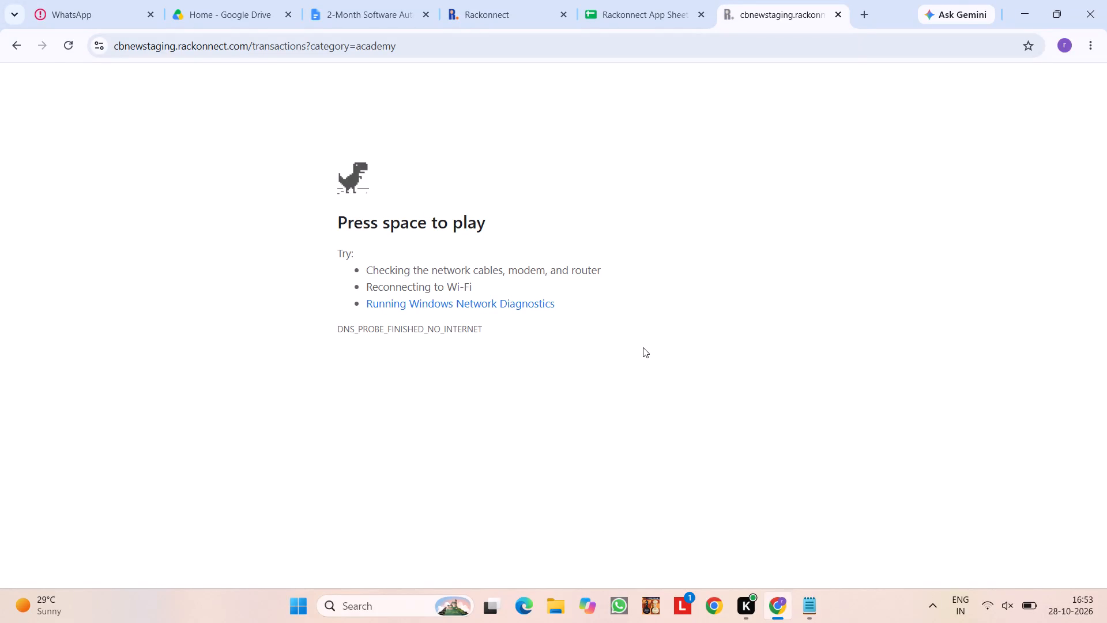
Try to reload the Academy transactions page of the Rackonnect staging portal until it reconnects.
key("F5")
key("F5")
key("F5")
key("F5")
key("F5")
key("F5")
key("F5")
key("F5")
key("F5")
key("F5")
key("F5")
key("F5")
key("F5")
key("F5")
key("F5")
key("F5")
key("F5")
key("F5")
key("F5")
key("F5")
key("F5")
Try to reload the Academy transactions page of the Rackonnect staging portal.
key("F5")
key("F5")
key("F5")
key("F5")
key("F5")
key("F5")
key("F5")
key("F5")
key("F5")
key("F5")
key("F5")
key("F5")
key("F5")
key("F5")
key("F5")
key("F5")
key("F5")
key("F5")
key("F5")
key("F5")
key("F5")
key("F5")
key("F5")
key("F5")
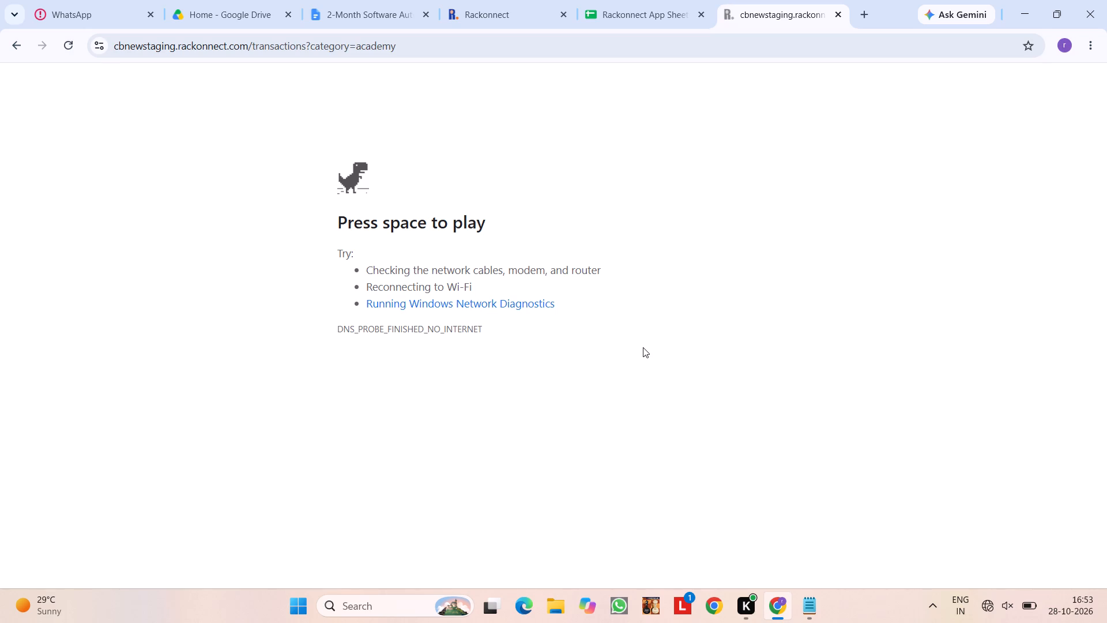
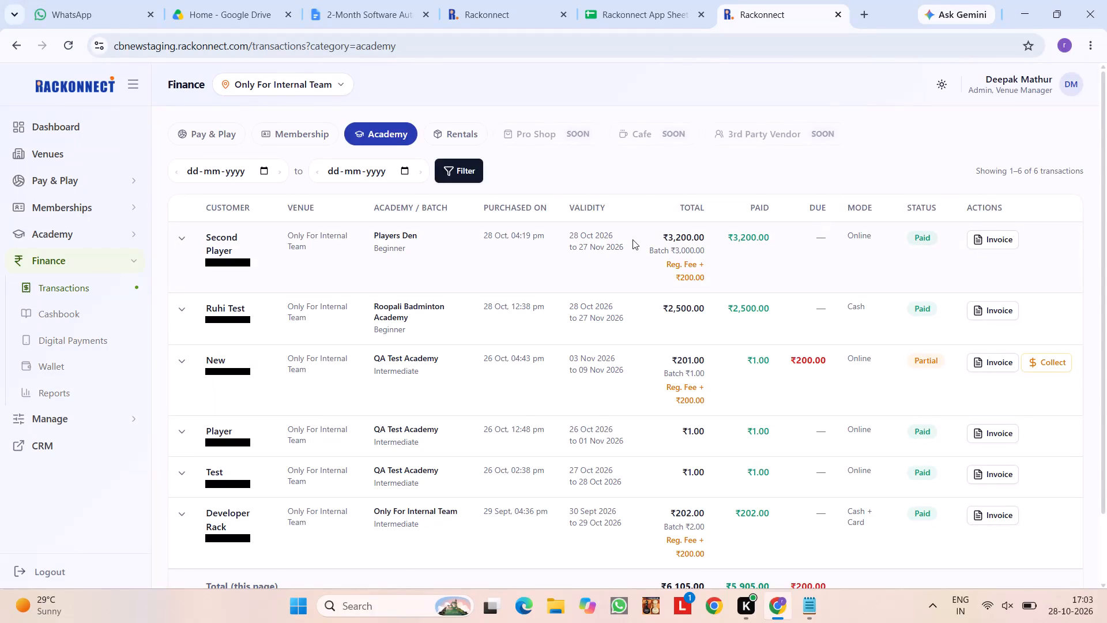
Switch to the Rackonnect-App_Bugs sheet, reload it and select the Test Data/Links cell of bug 99.
double_click(626, 0)
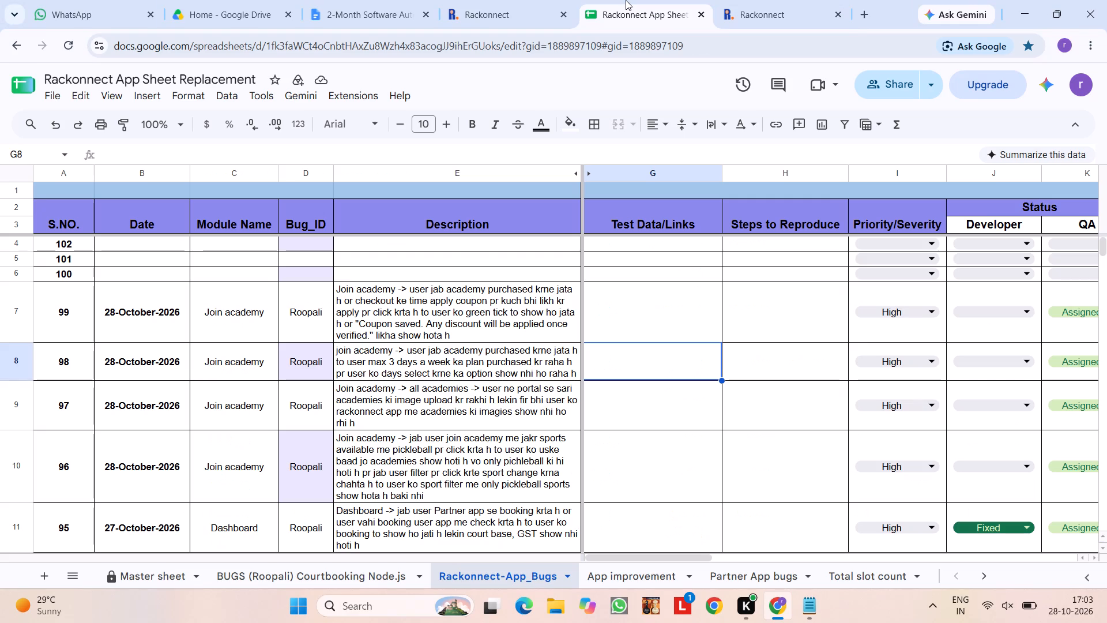
key("F5")
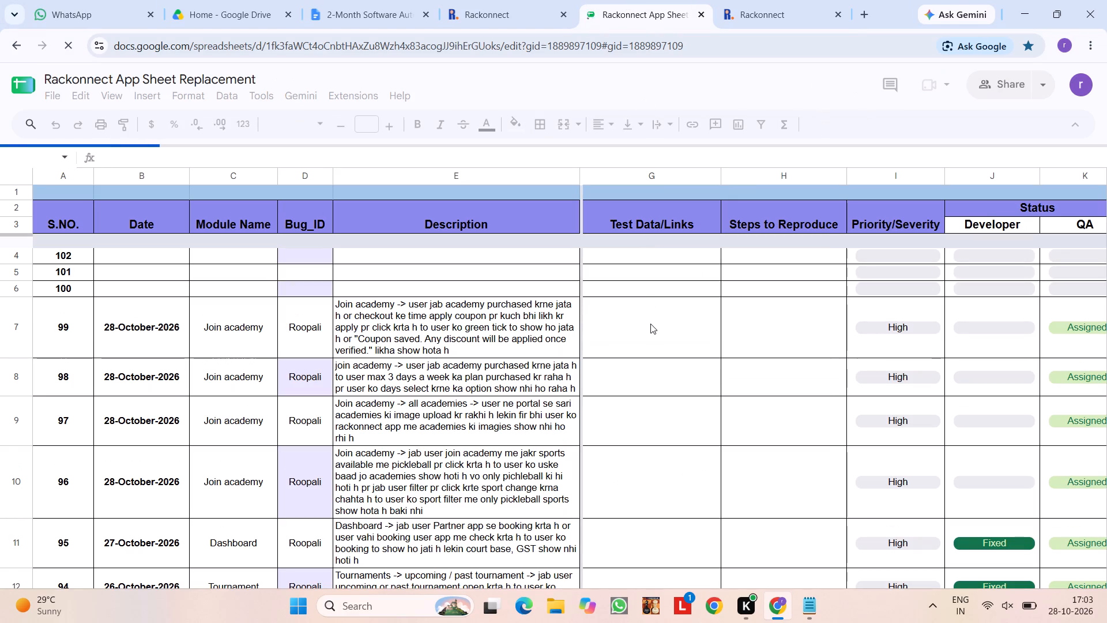
left_click(650, 324)
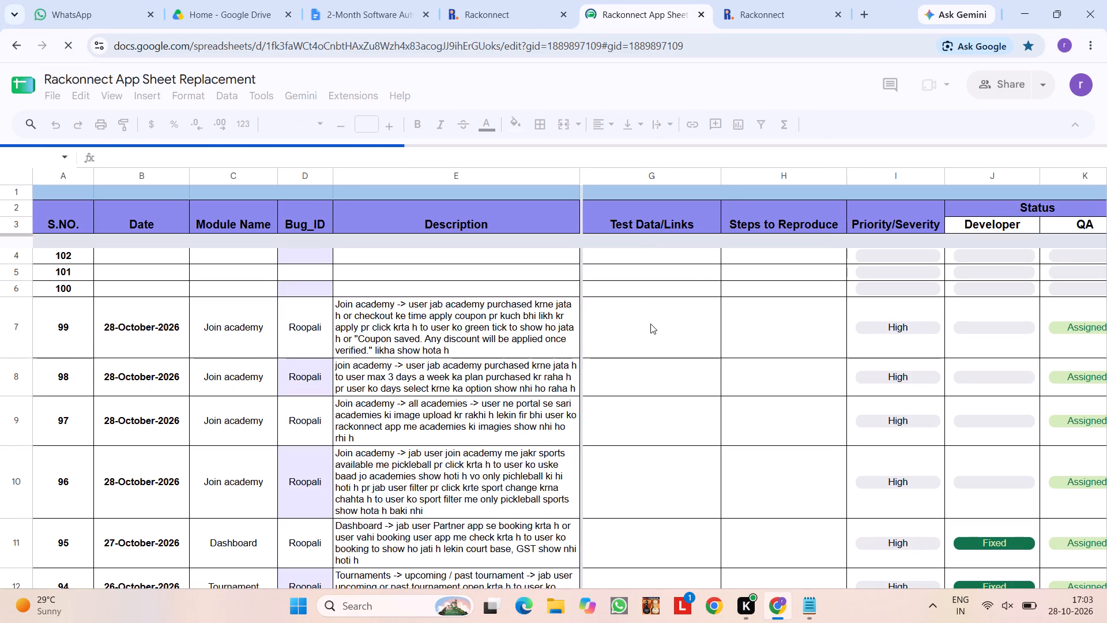
left_click(650, 324)
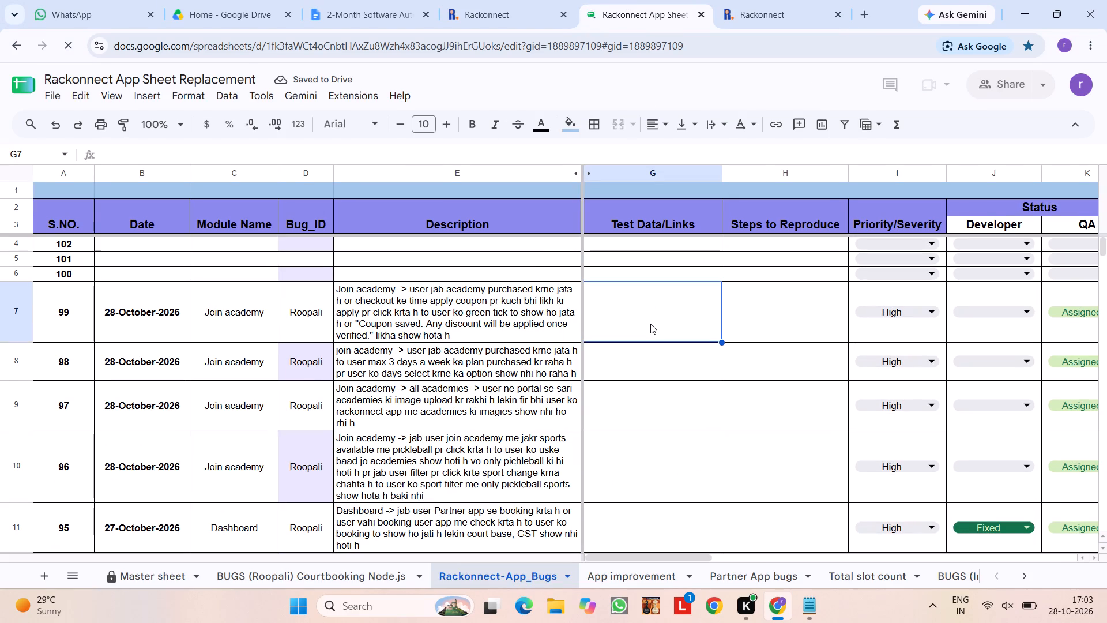
Return to the Academy transactions page of the Rackonnect staging portal.
left_click(540, 16)
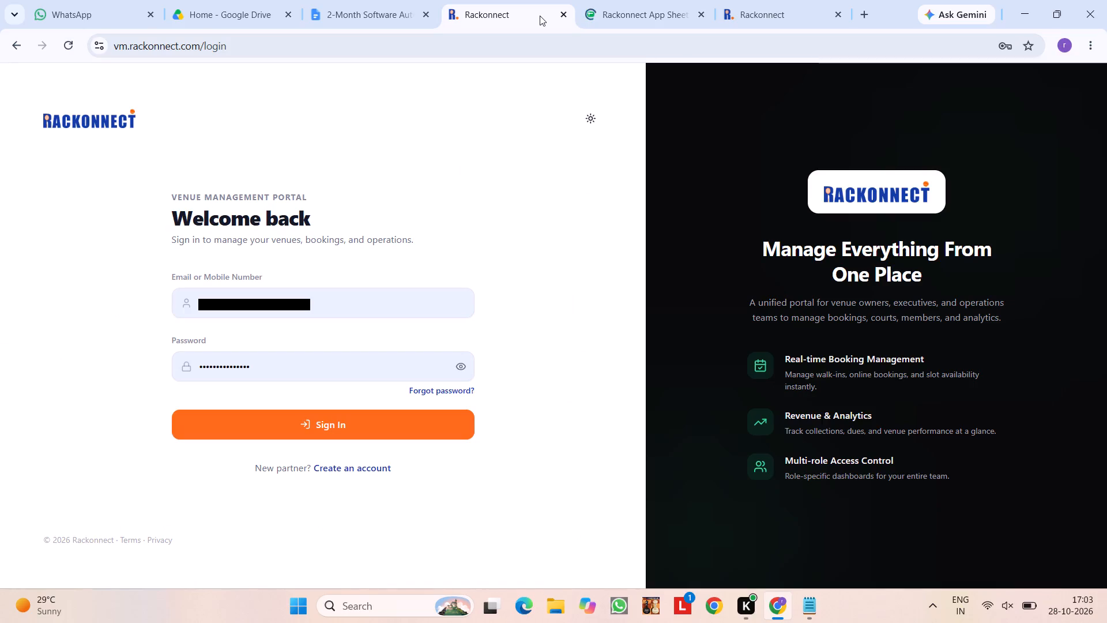
left_click(805, 0)
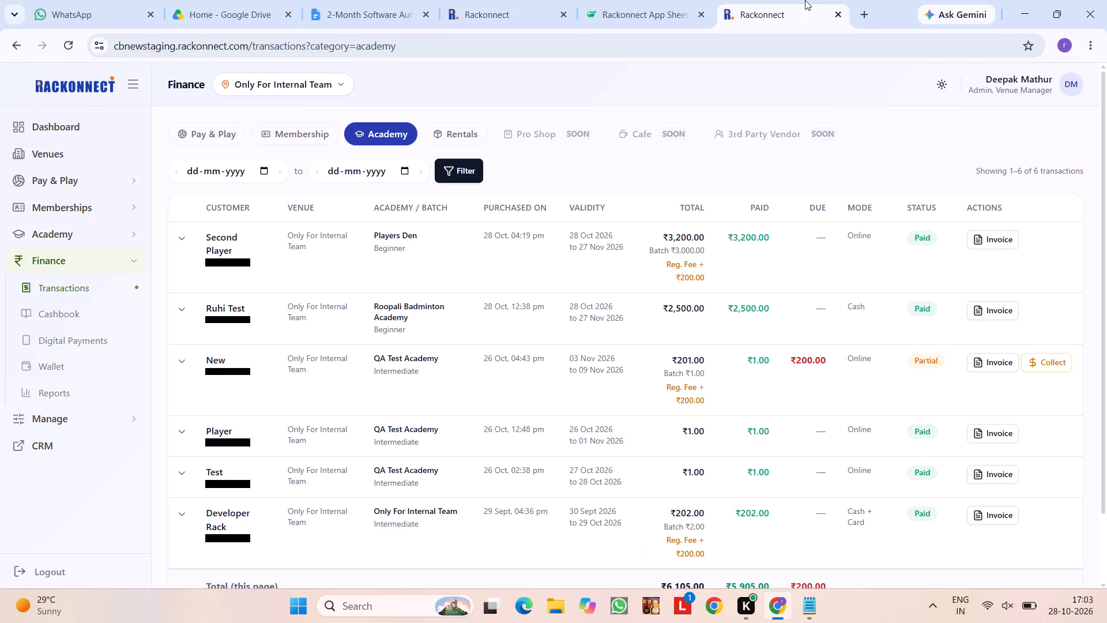
left_click(658, 181)
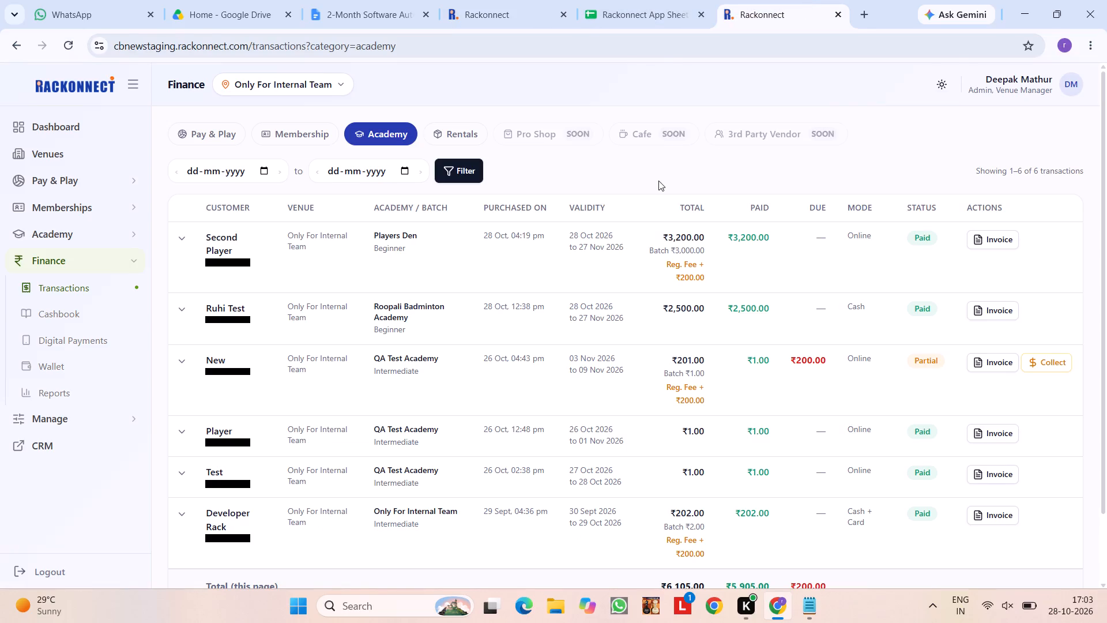
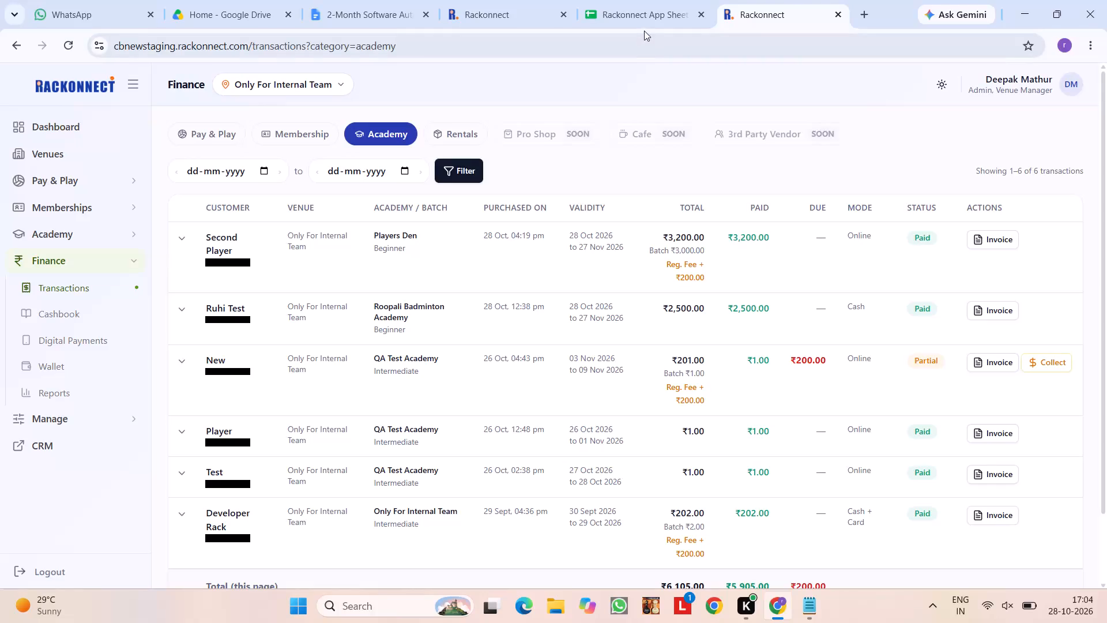
Check the Academy transactions page against the Rackonnect-App_Bugs sheet, finishing on the bug sheet.
left_click(649, 0)
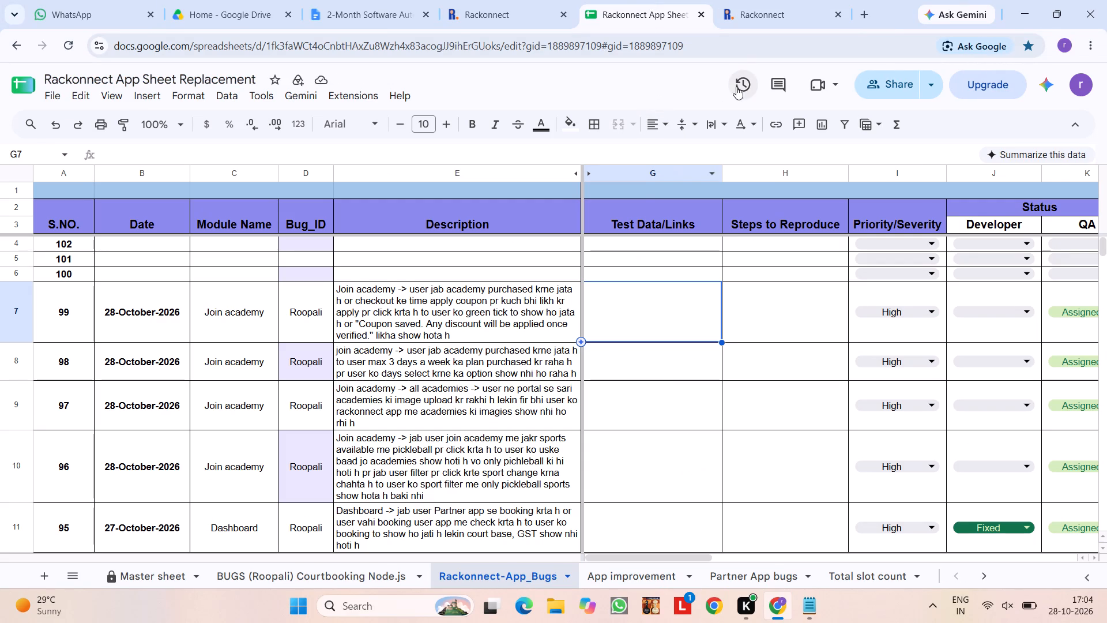
left_click(752, 6)
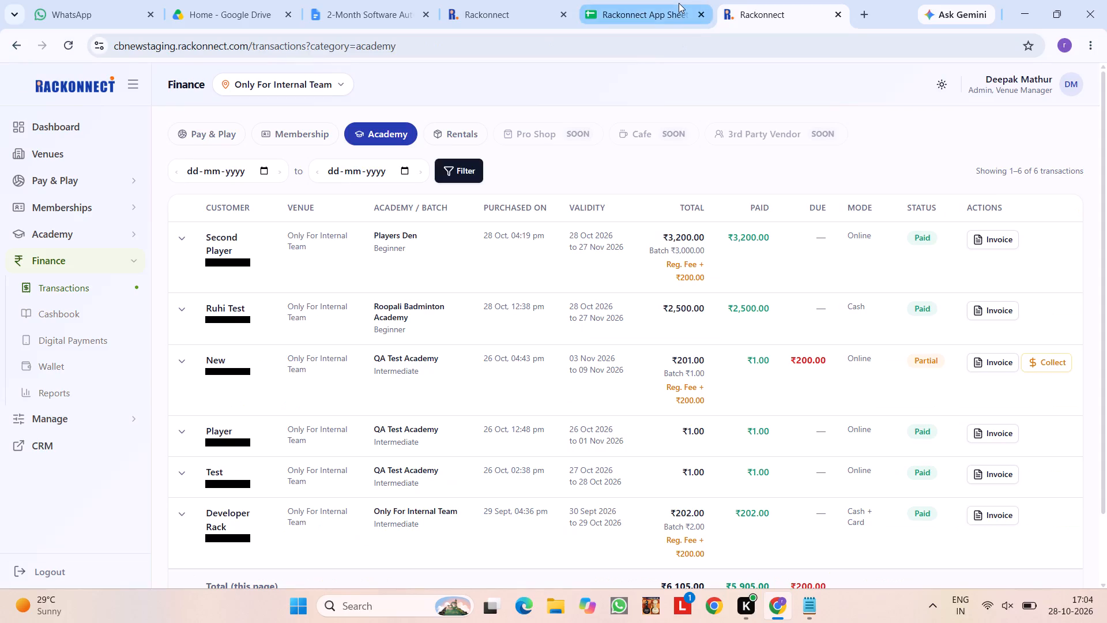
left_click(679, 3)
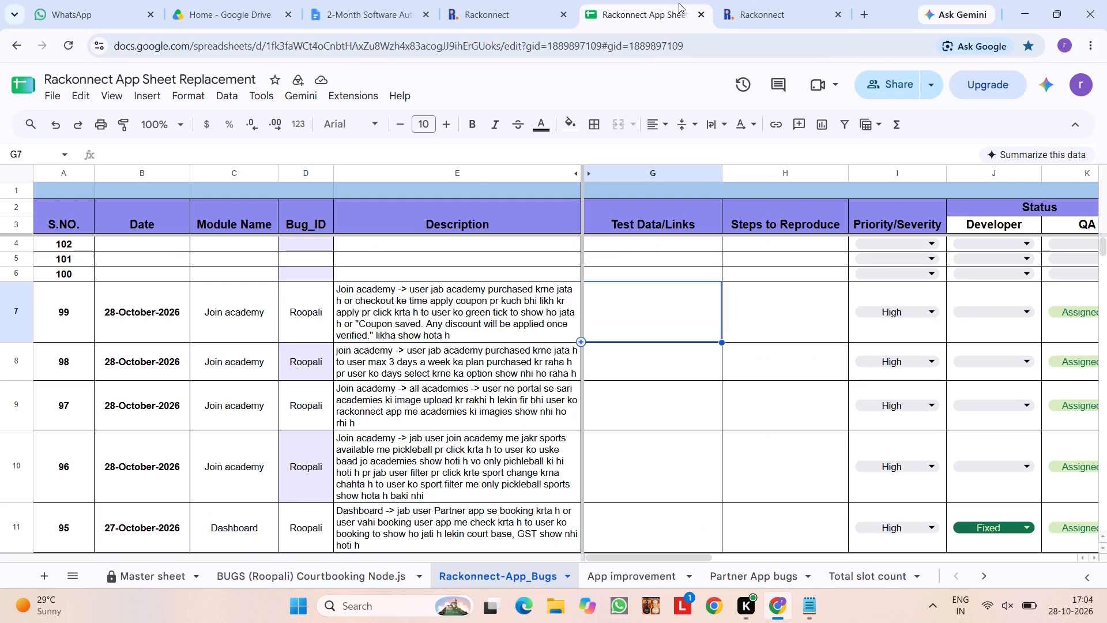
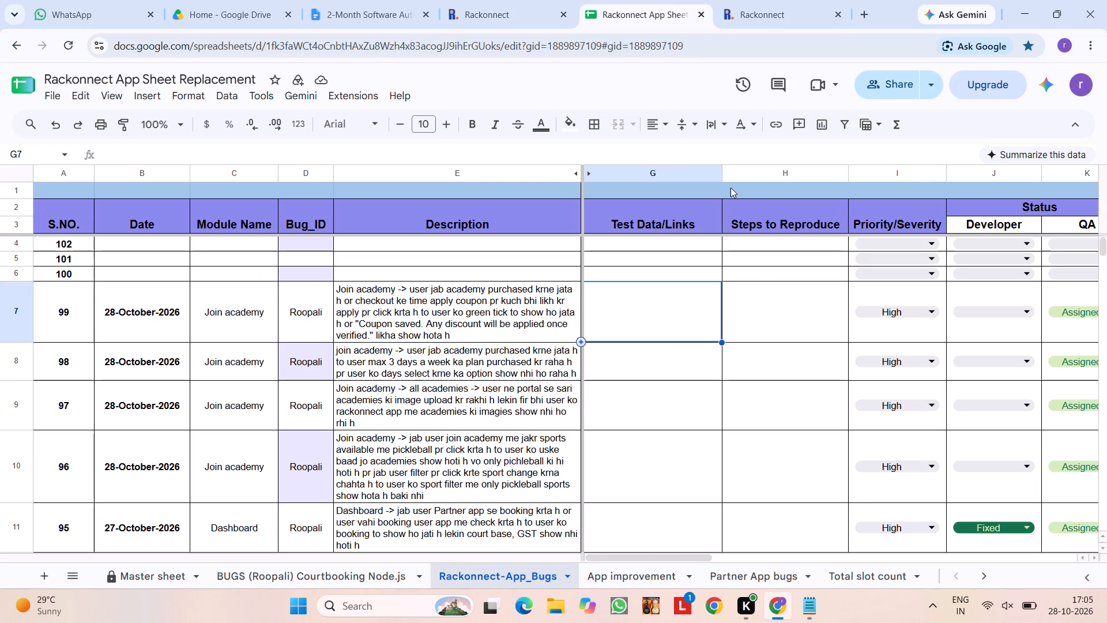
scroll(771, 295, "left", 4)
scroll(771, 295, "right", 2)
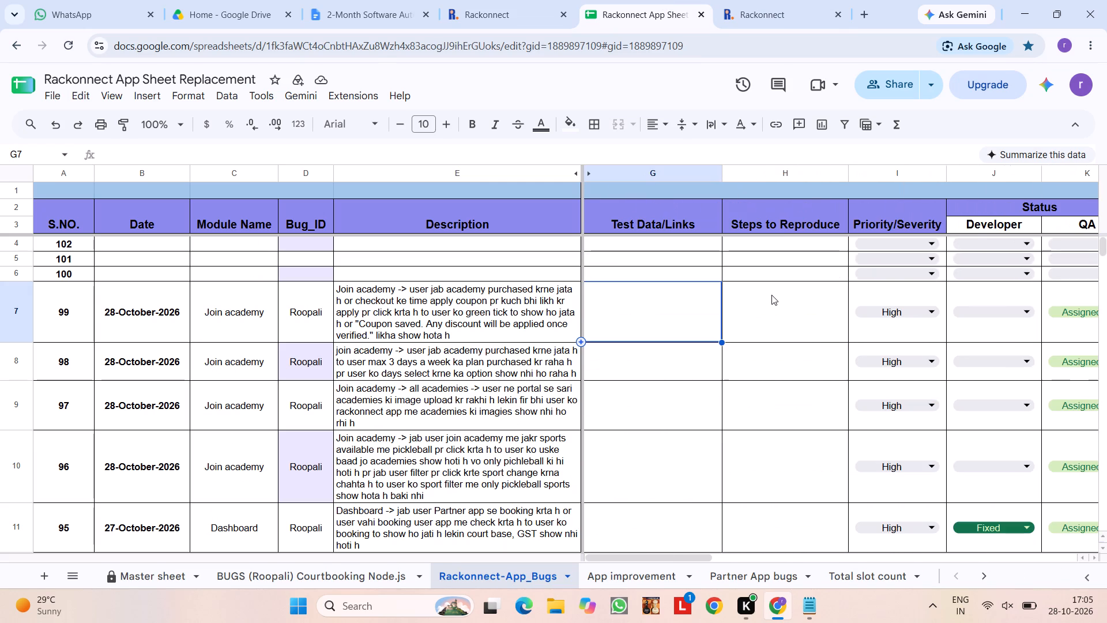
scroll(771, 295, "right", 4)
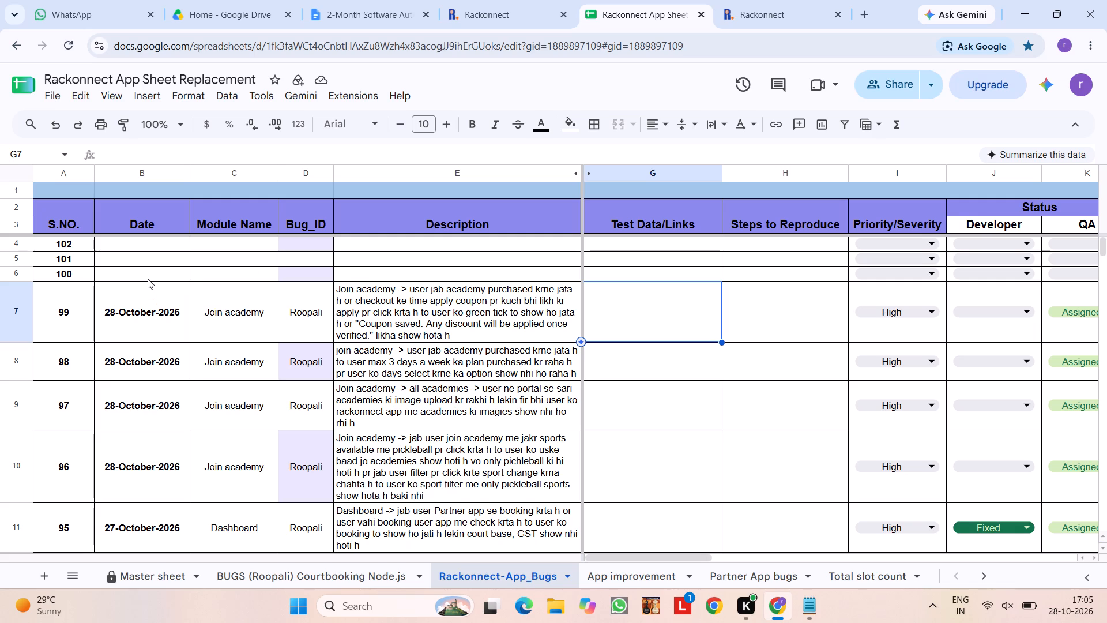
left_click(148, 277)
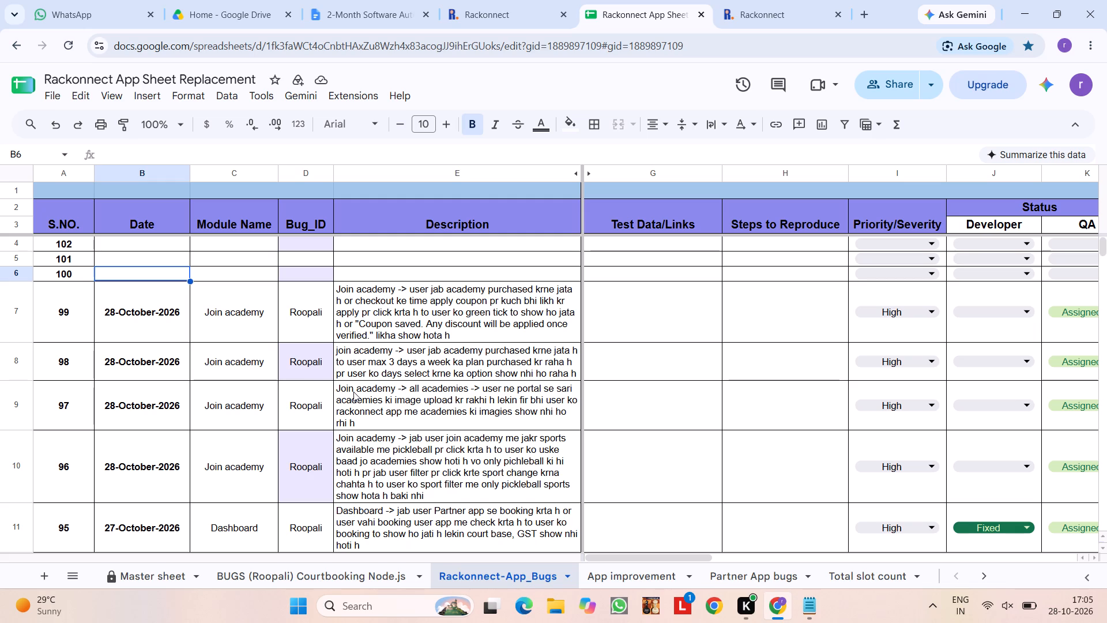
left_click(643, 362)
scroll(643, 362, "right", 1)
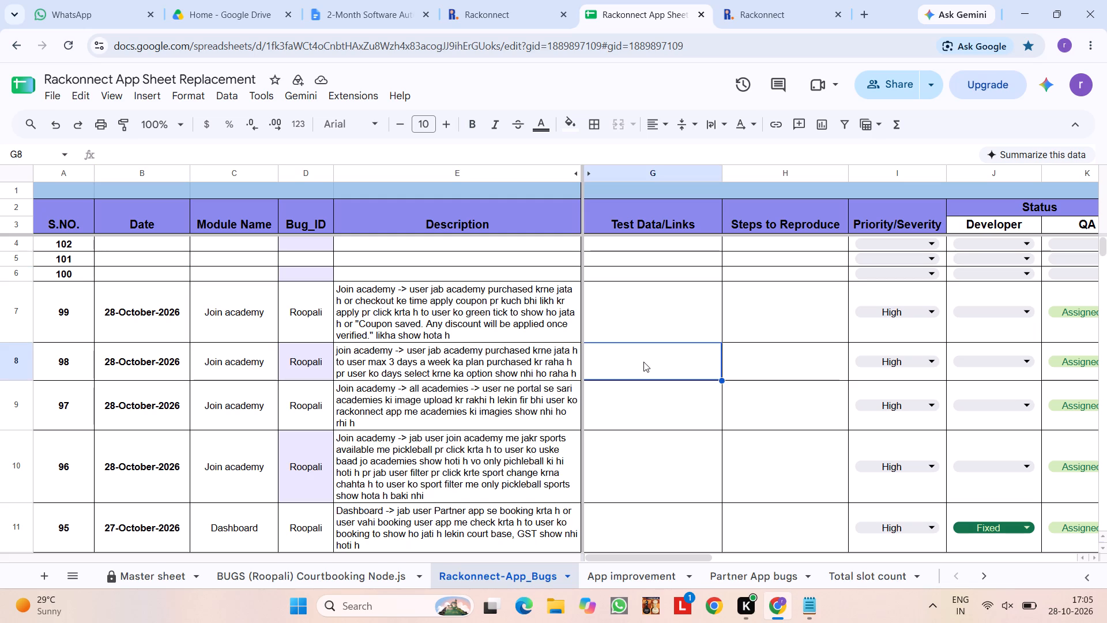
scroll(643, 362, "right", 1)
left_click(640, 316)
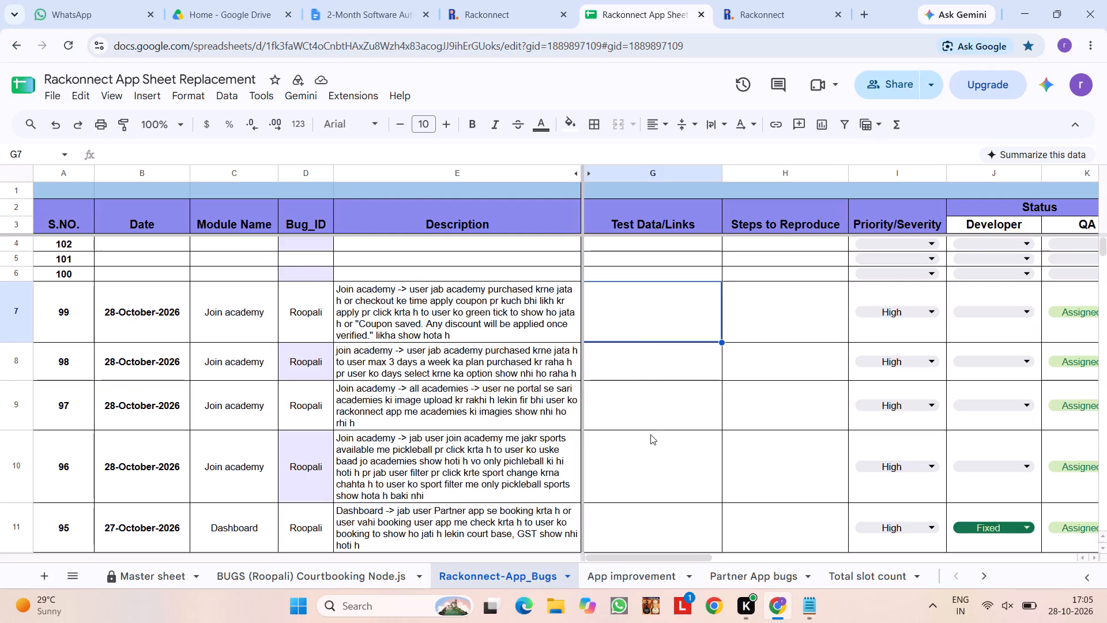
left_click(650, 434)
Switch to the Rackonnect staging portal and check the students listed on the Academy attendance page.
left_click(495, 0)
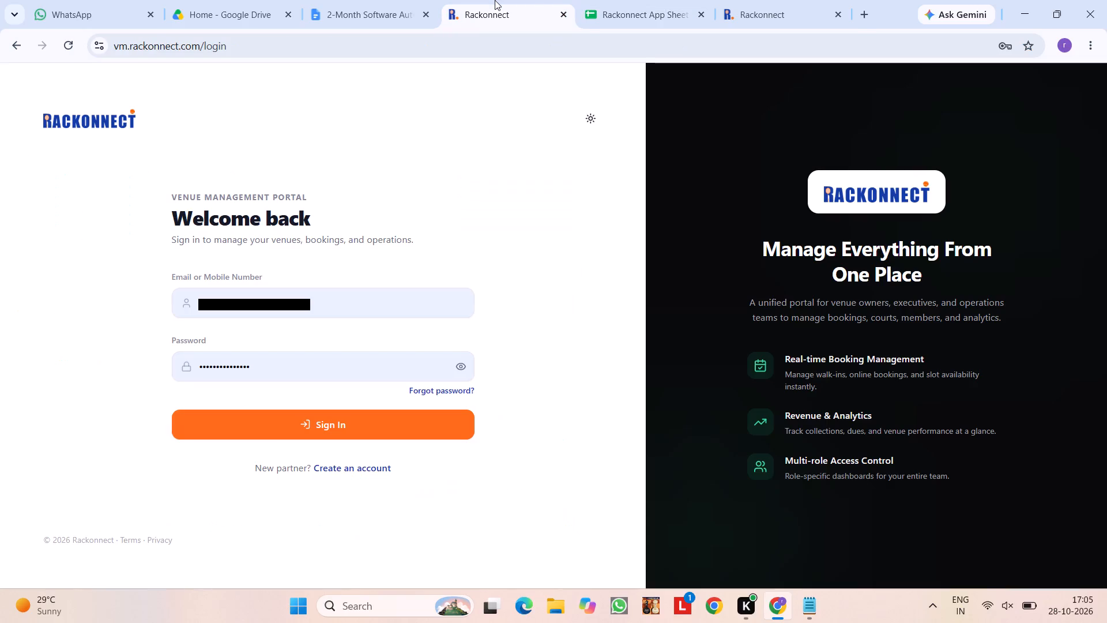
left_click(747, 0)
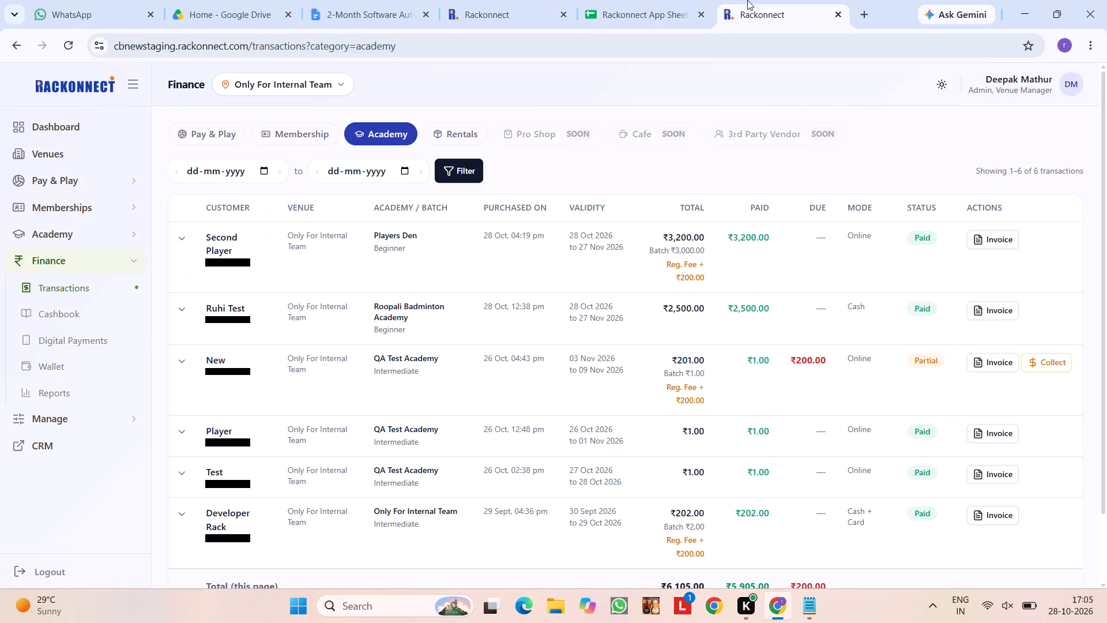
left_click(639, 155)
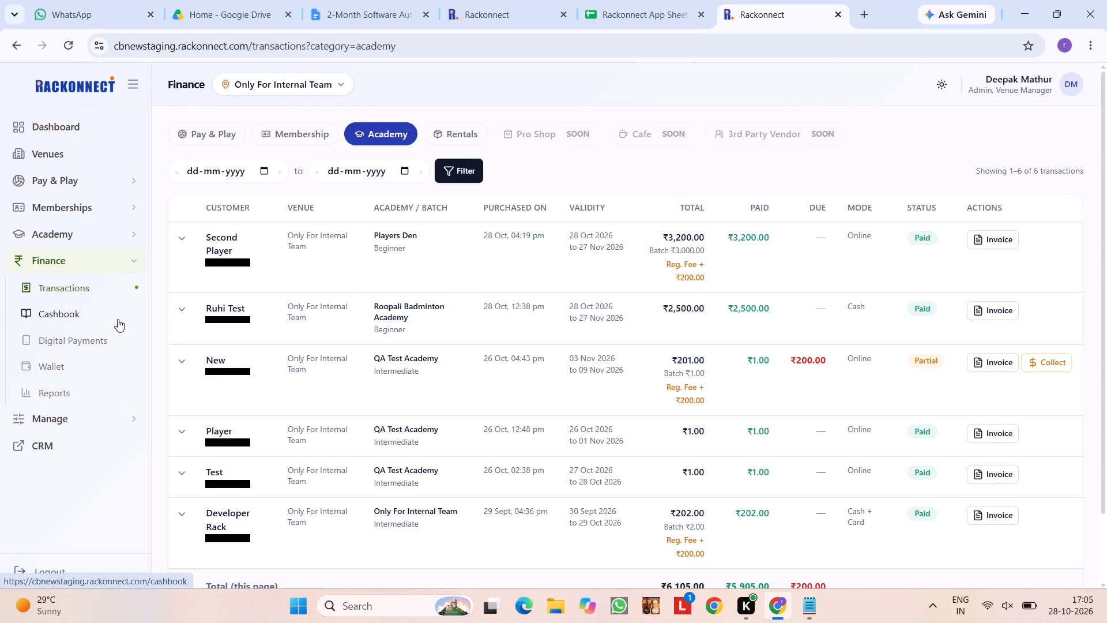
left_click(103, 231)
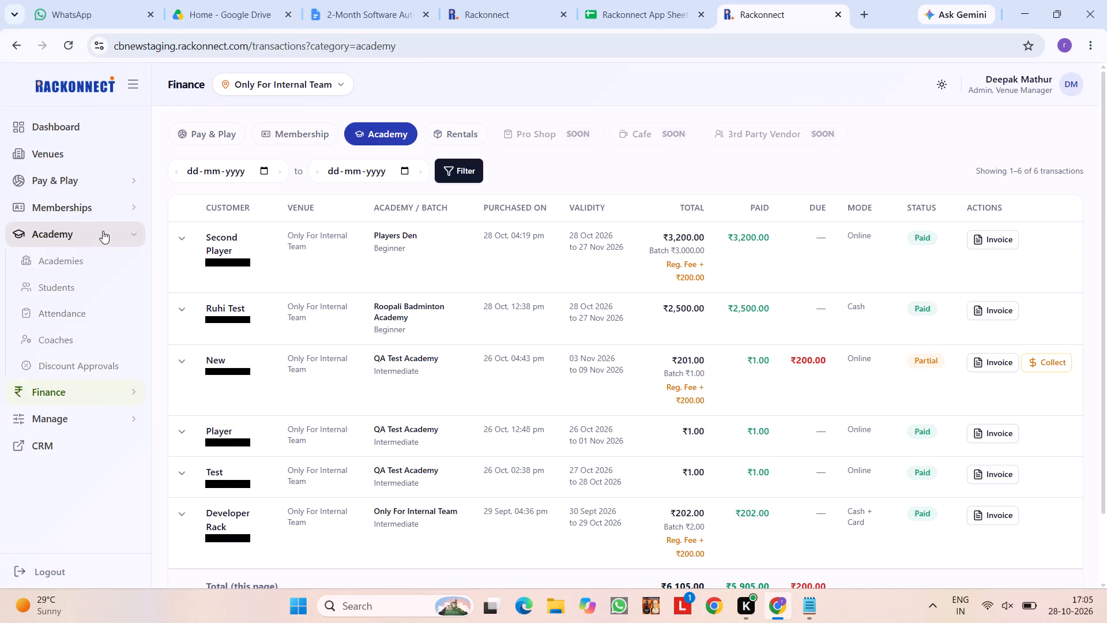
left_click(105, 288)
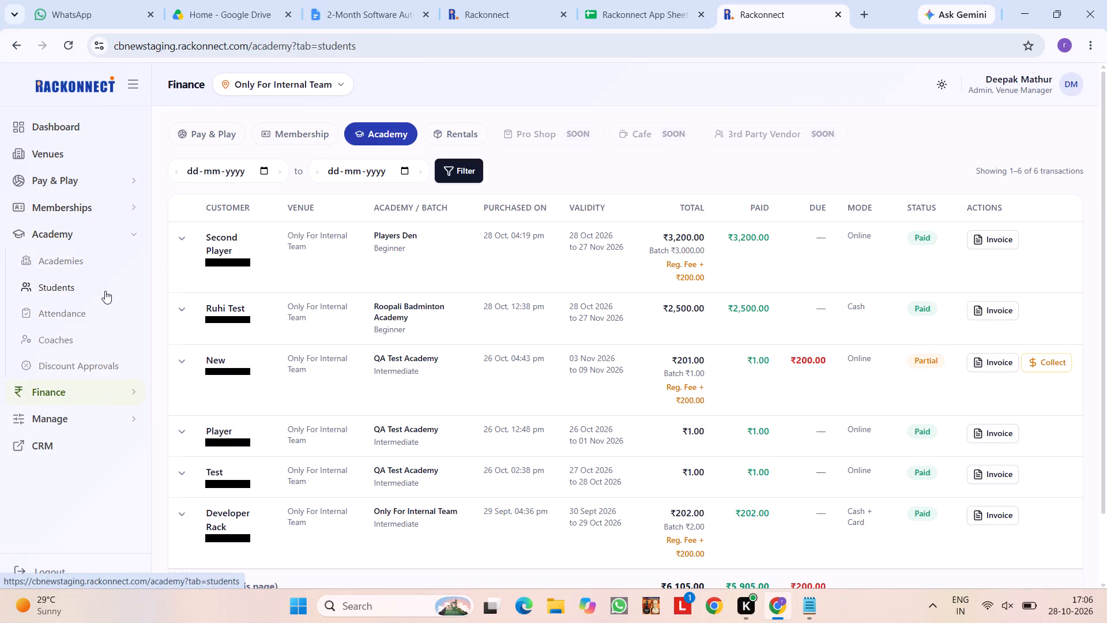
left_click(106, 306)
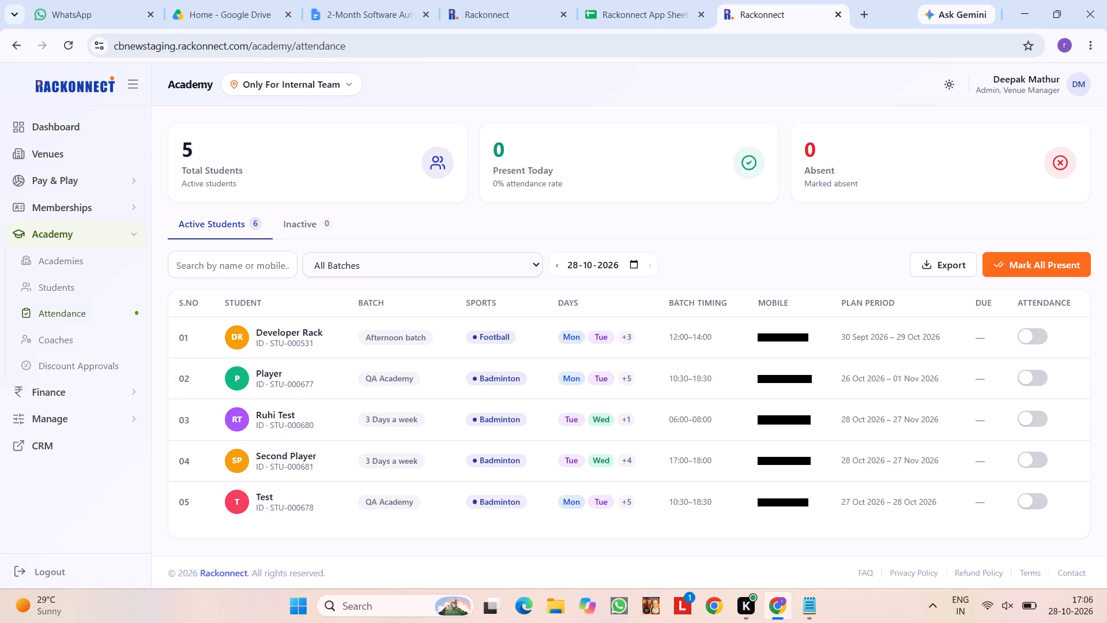
Examine the Finance records for academy purchases across Digital Payments, today's Cashbook and the Academy transactions.
left_click(111, 385)
left_click(104, 335)
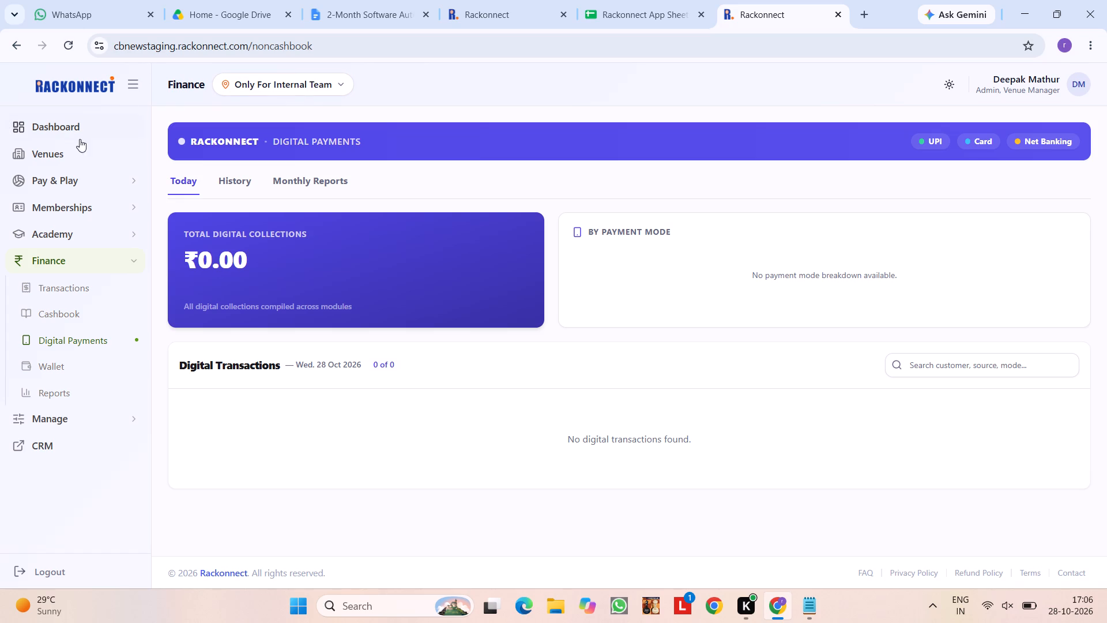
left_click(67, 40)
left_click(91, 314)
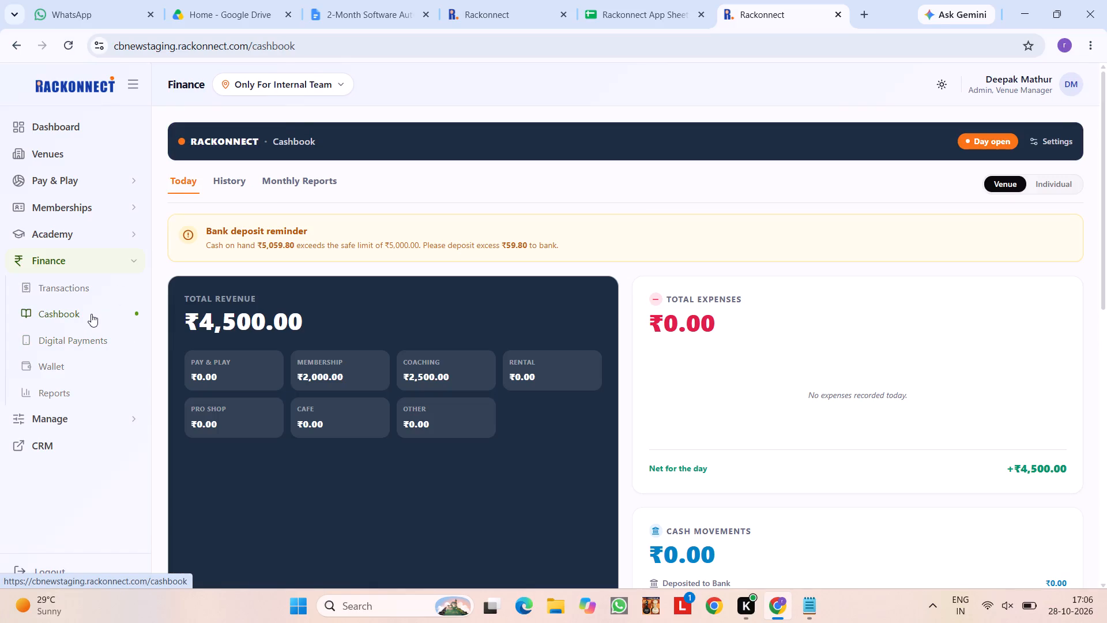
scroll(382, 395, "down", 5)
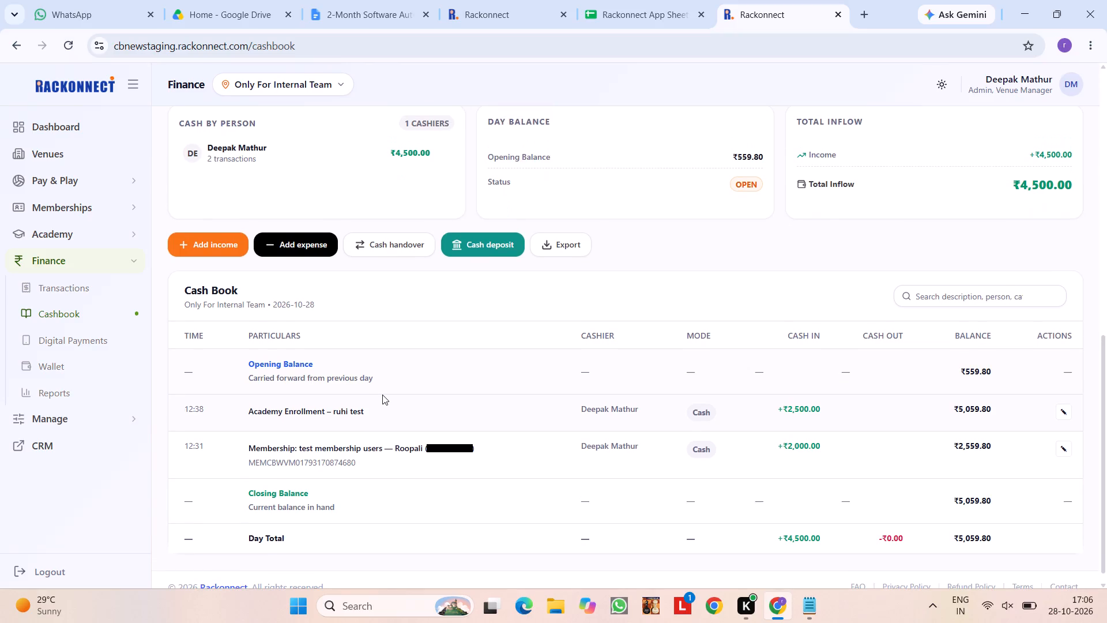
left_click(107, 280)
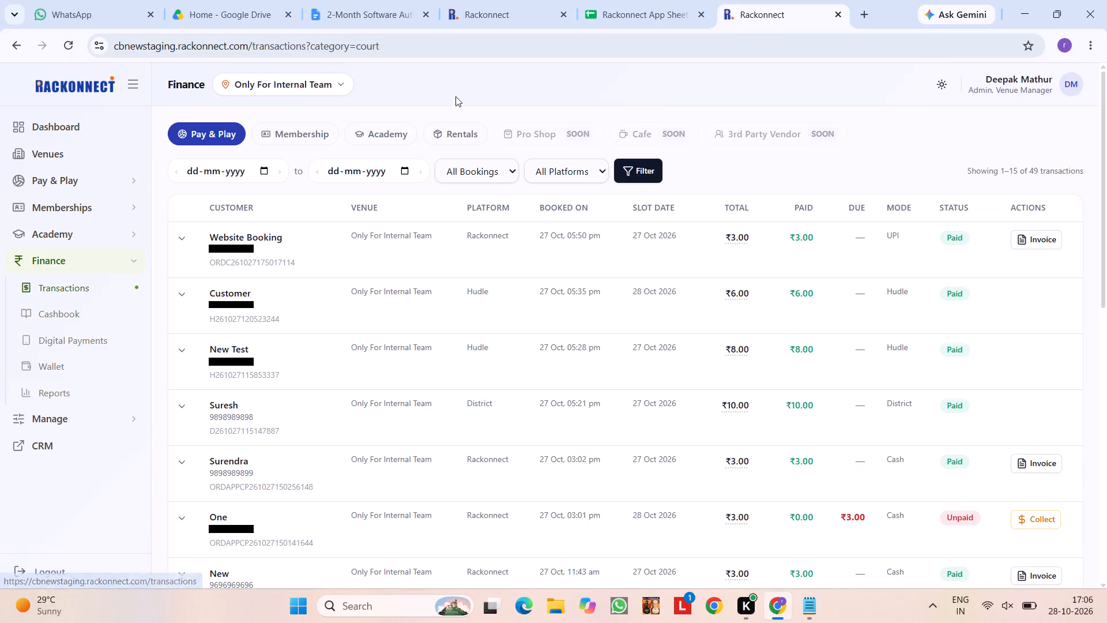
left_click(388, 136)
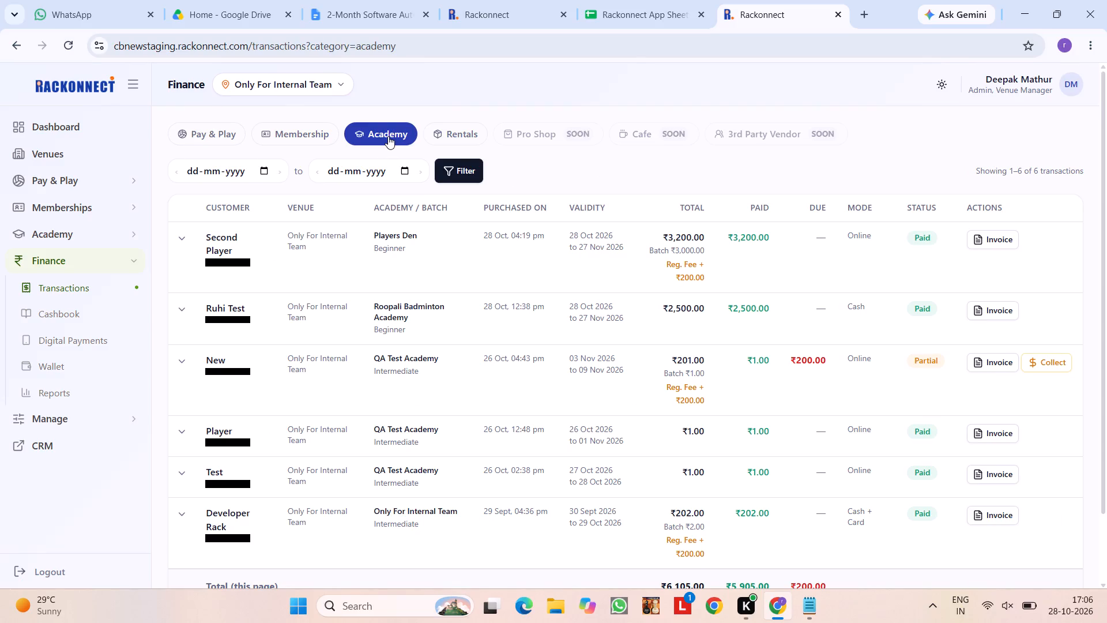
left_click(44, 340)
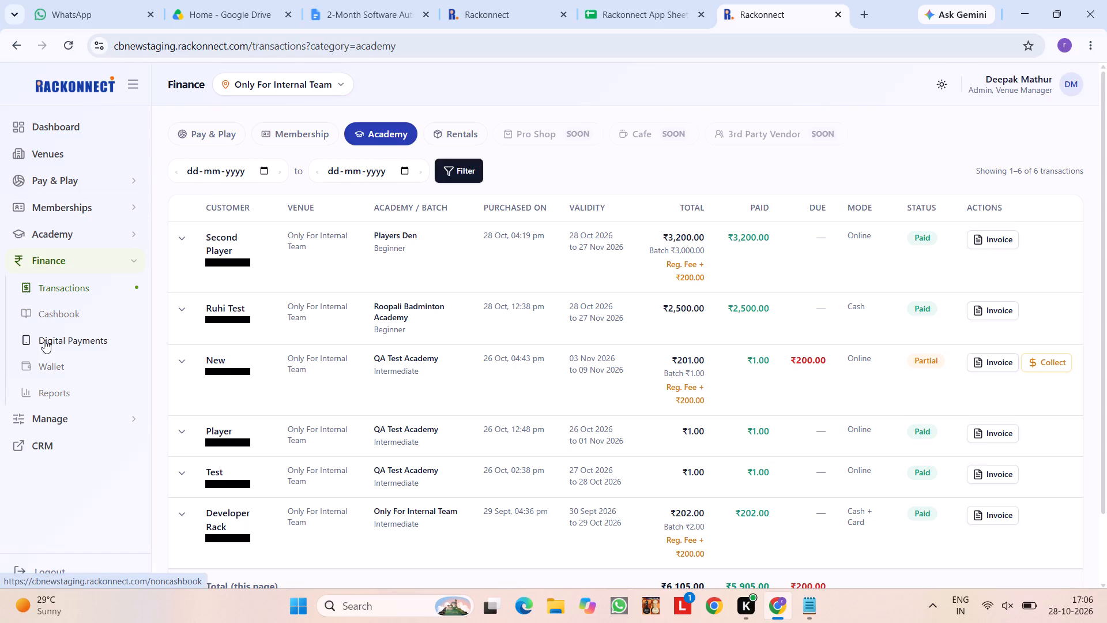
scroll(304, 325, "up", 4)
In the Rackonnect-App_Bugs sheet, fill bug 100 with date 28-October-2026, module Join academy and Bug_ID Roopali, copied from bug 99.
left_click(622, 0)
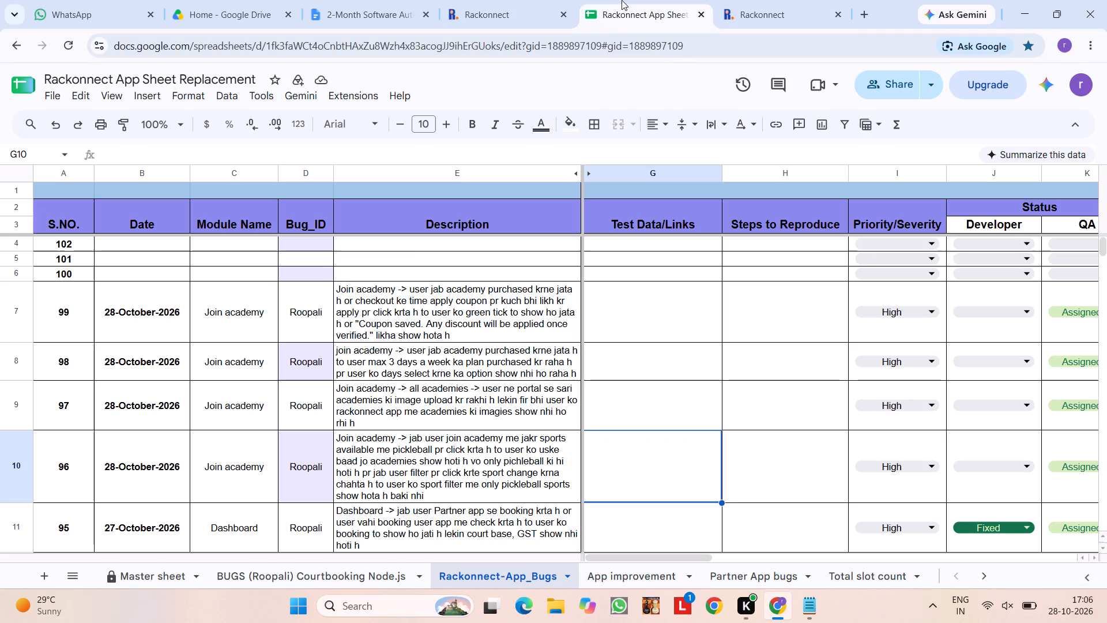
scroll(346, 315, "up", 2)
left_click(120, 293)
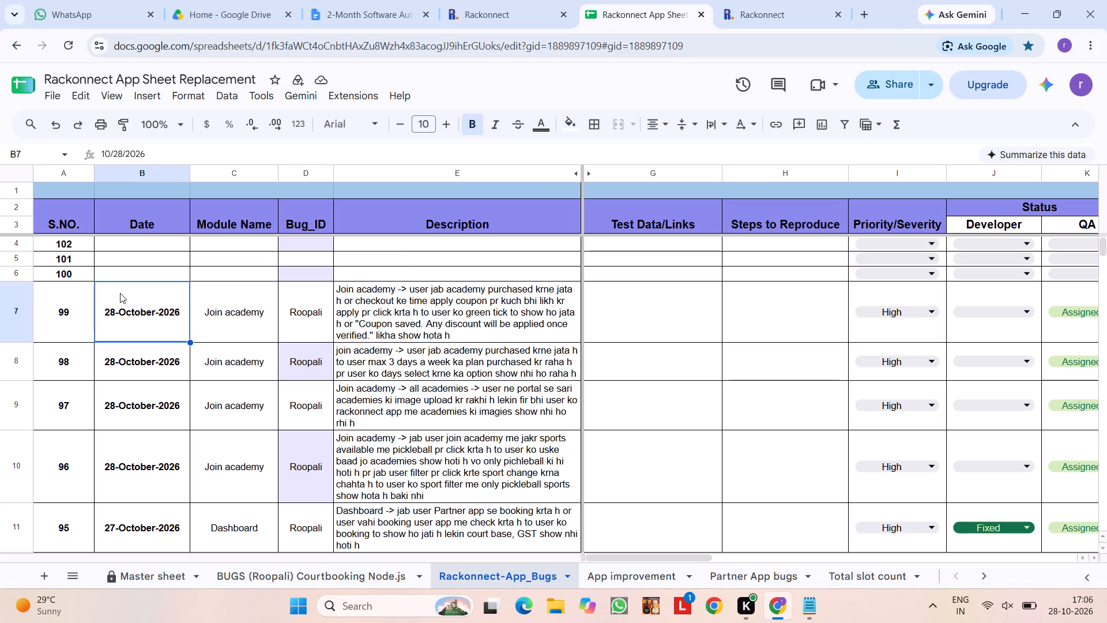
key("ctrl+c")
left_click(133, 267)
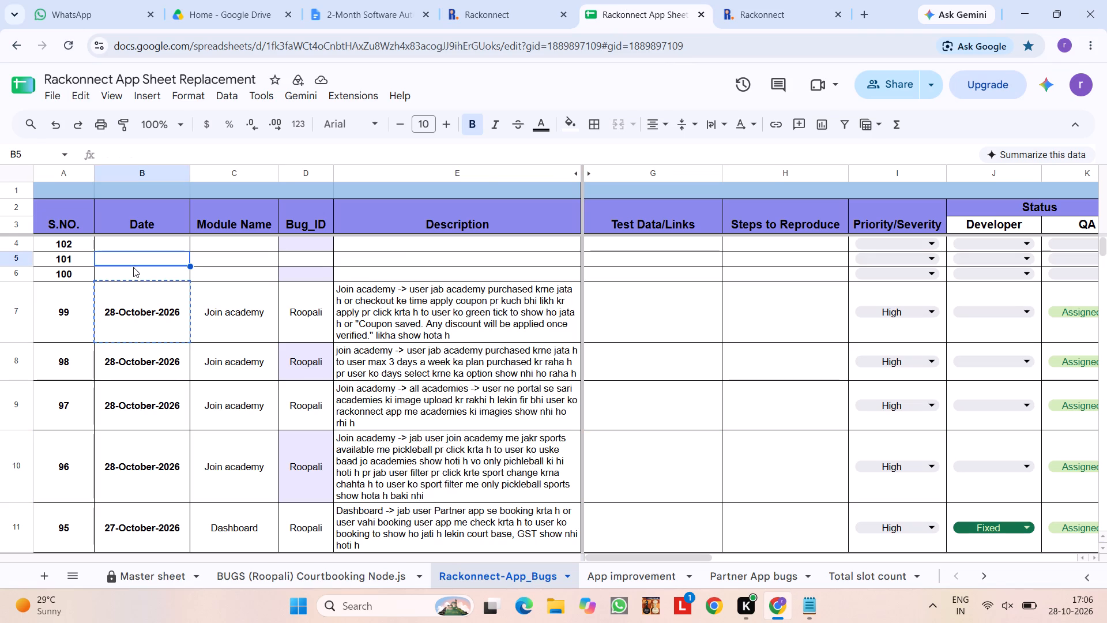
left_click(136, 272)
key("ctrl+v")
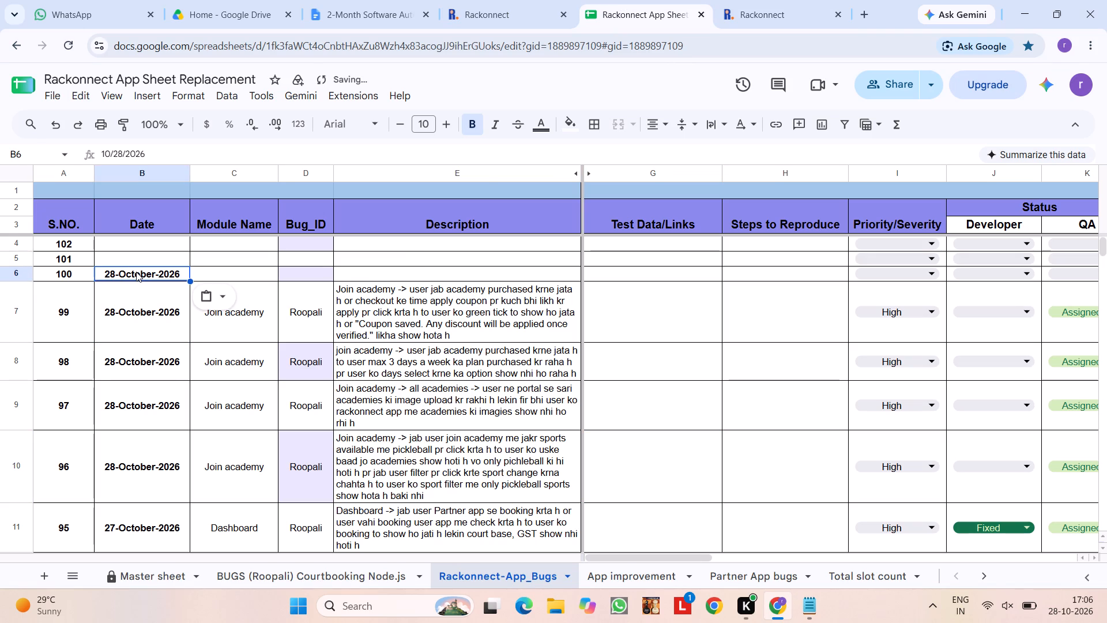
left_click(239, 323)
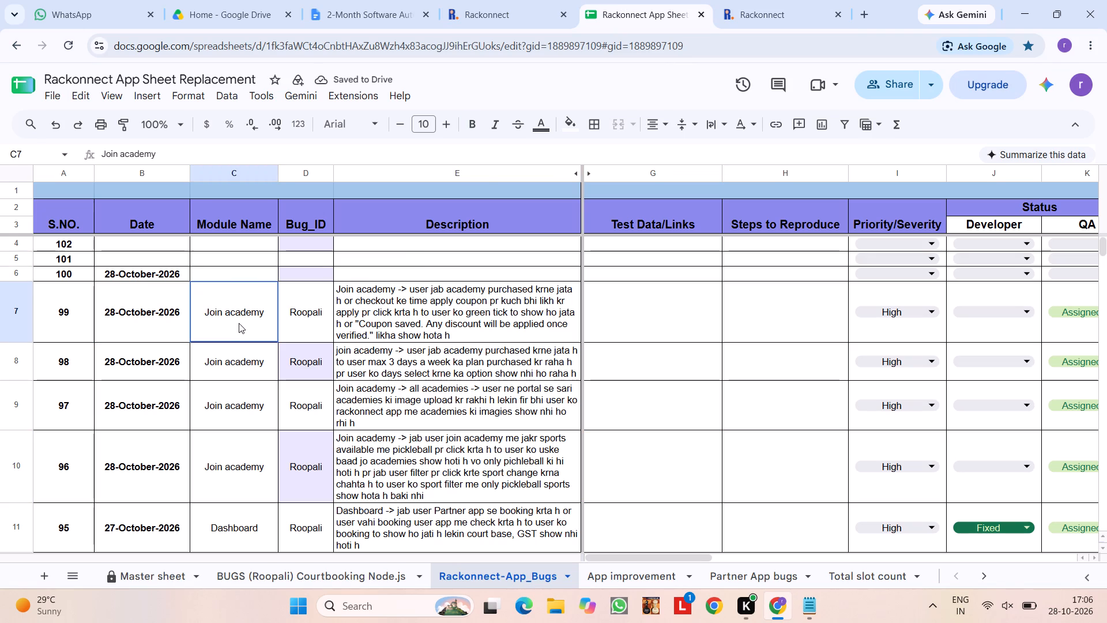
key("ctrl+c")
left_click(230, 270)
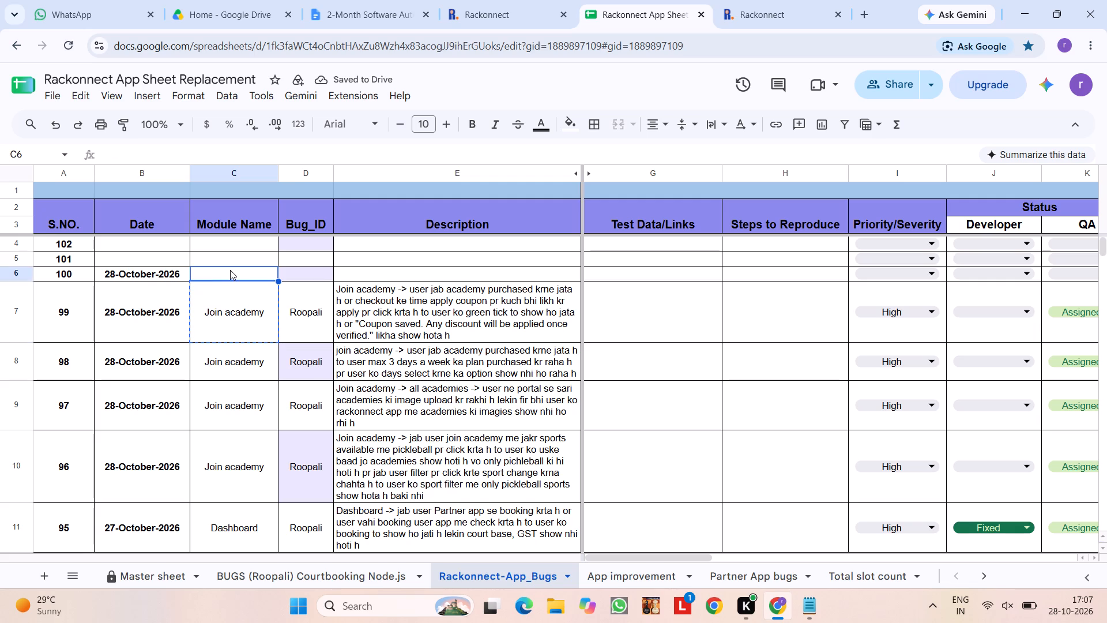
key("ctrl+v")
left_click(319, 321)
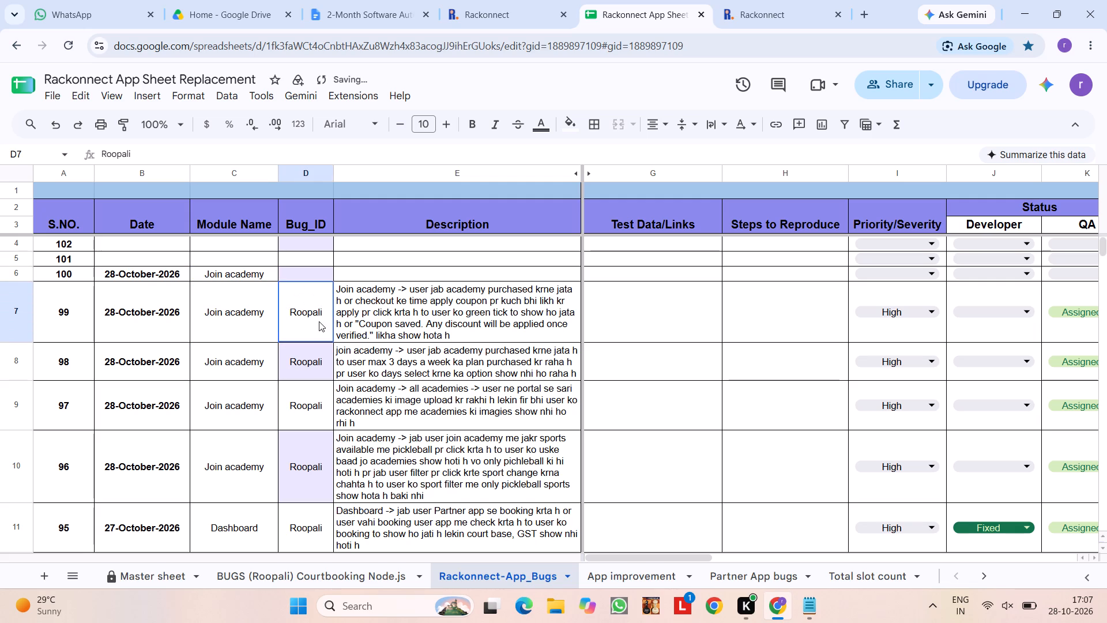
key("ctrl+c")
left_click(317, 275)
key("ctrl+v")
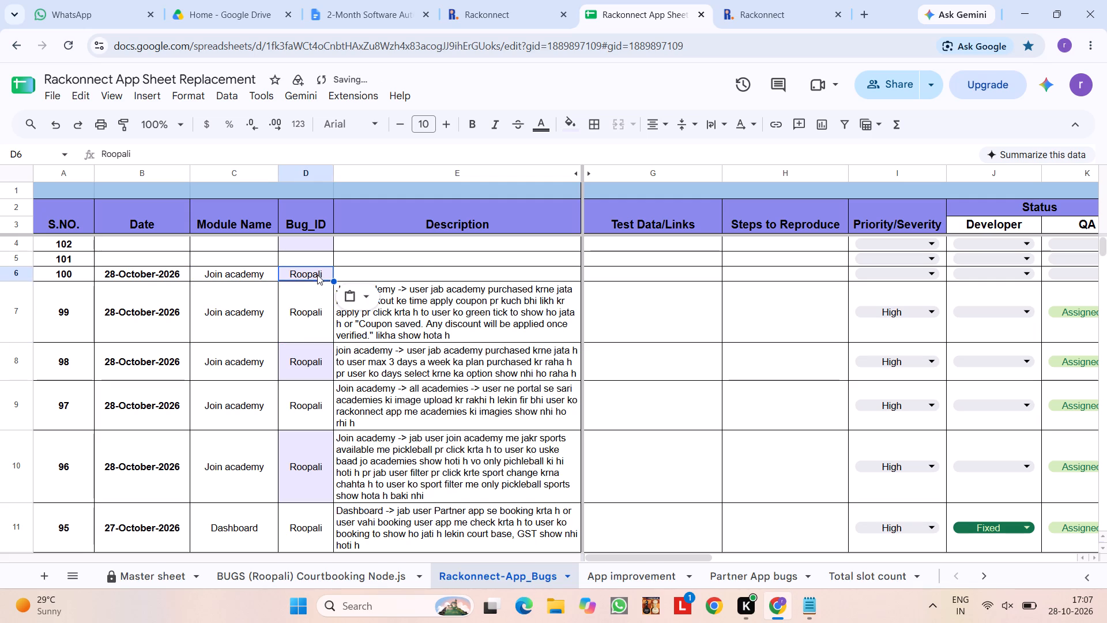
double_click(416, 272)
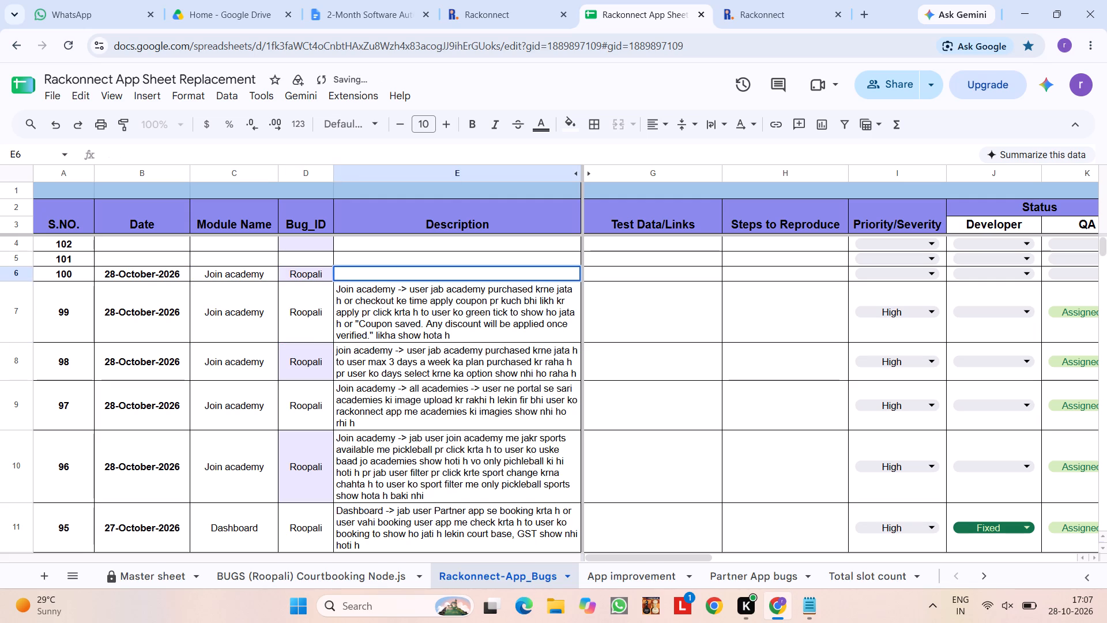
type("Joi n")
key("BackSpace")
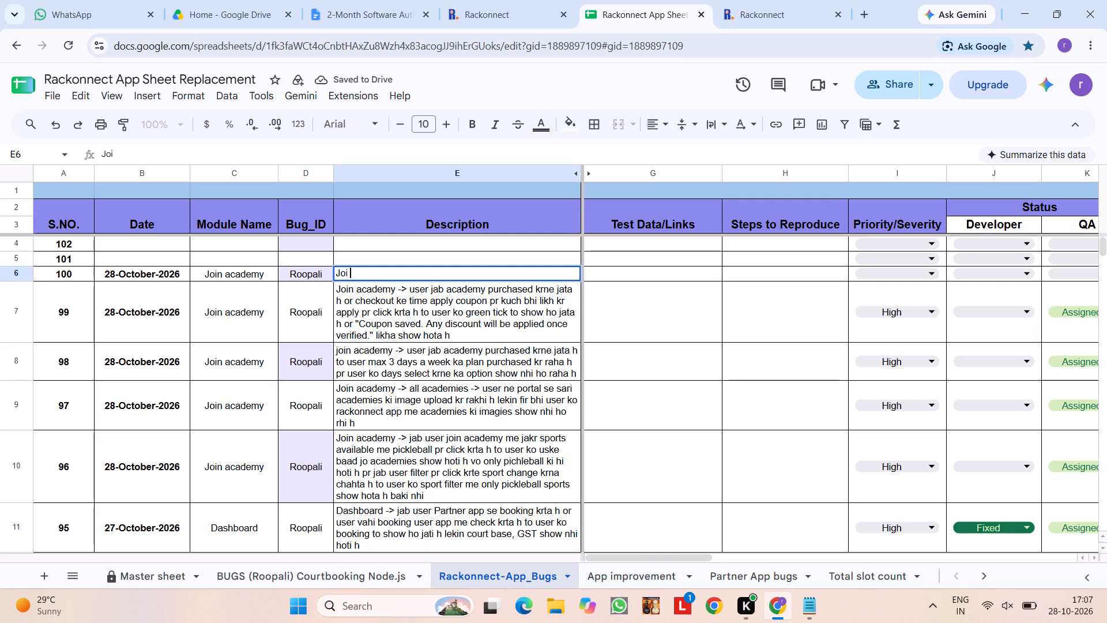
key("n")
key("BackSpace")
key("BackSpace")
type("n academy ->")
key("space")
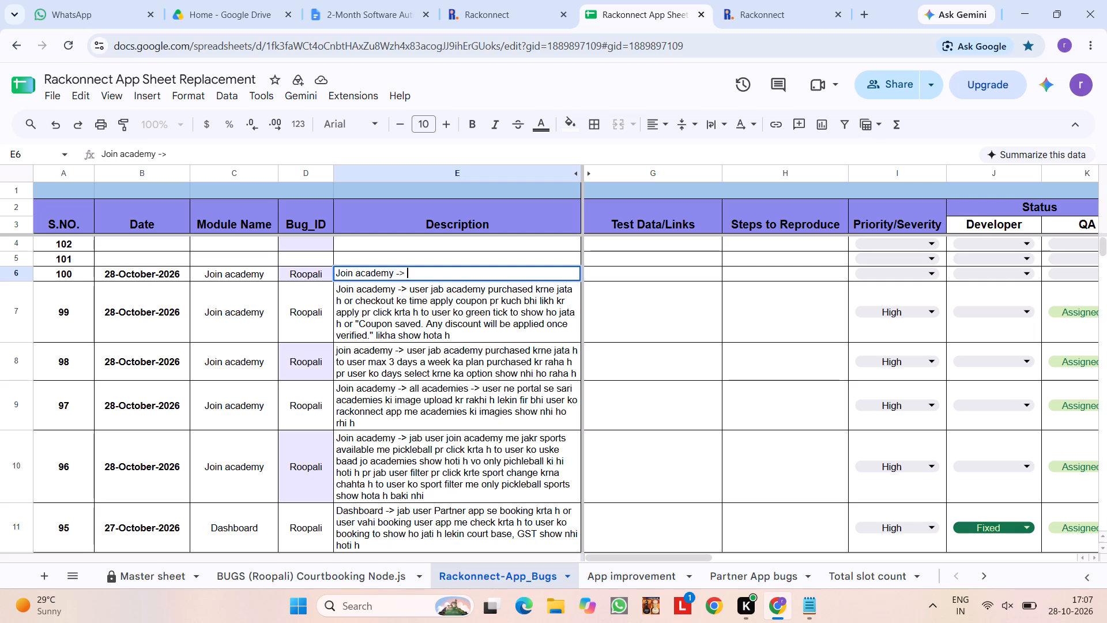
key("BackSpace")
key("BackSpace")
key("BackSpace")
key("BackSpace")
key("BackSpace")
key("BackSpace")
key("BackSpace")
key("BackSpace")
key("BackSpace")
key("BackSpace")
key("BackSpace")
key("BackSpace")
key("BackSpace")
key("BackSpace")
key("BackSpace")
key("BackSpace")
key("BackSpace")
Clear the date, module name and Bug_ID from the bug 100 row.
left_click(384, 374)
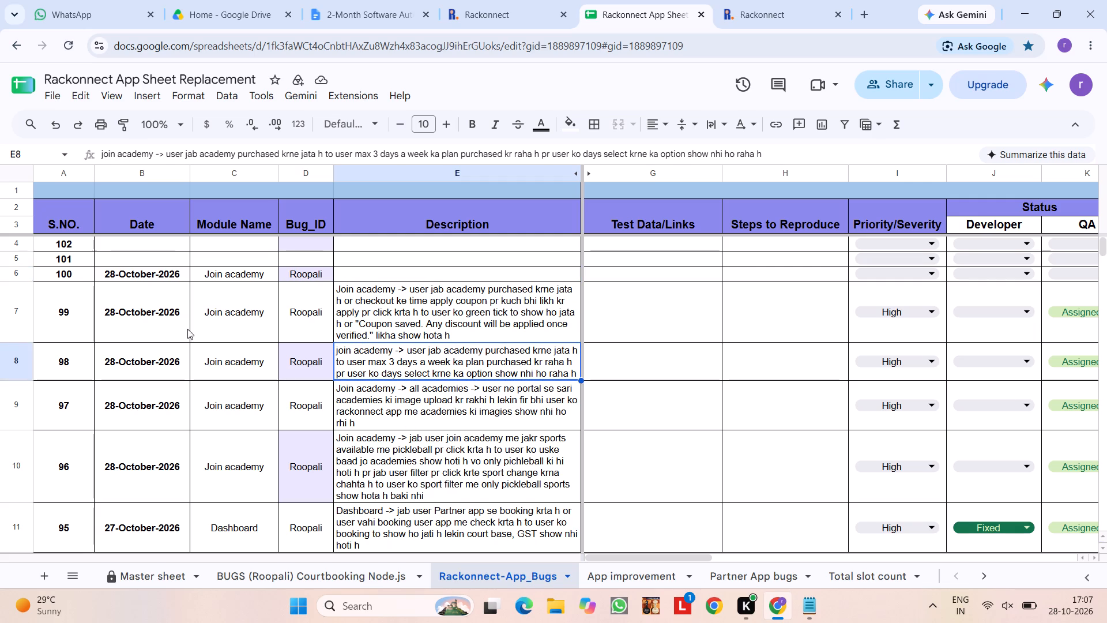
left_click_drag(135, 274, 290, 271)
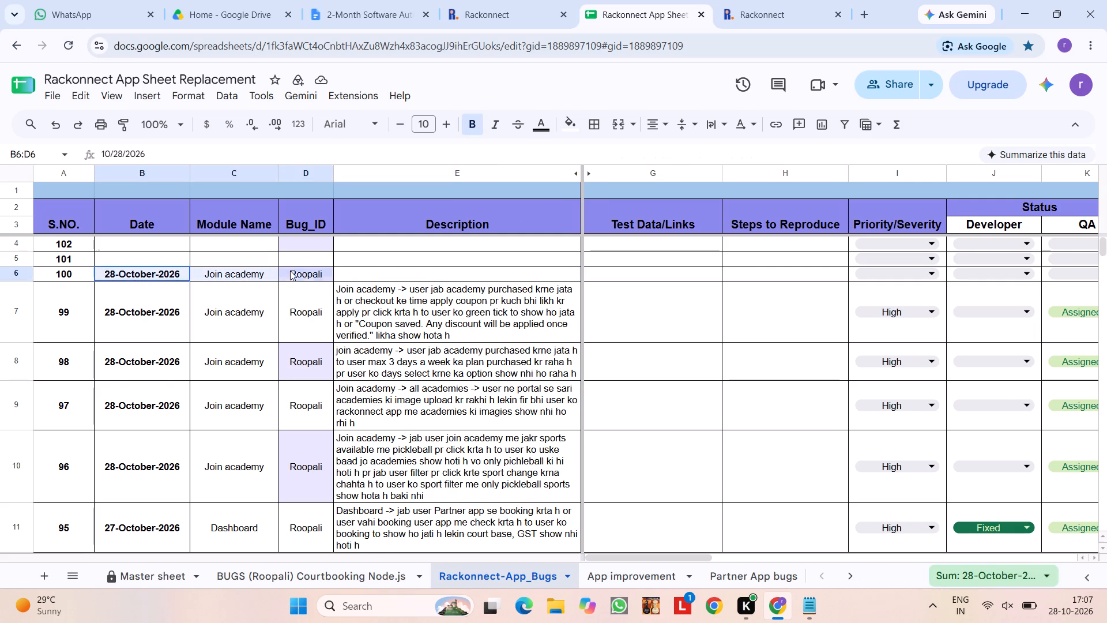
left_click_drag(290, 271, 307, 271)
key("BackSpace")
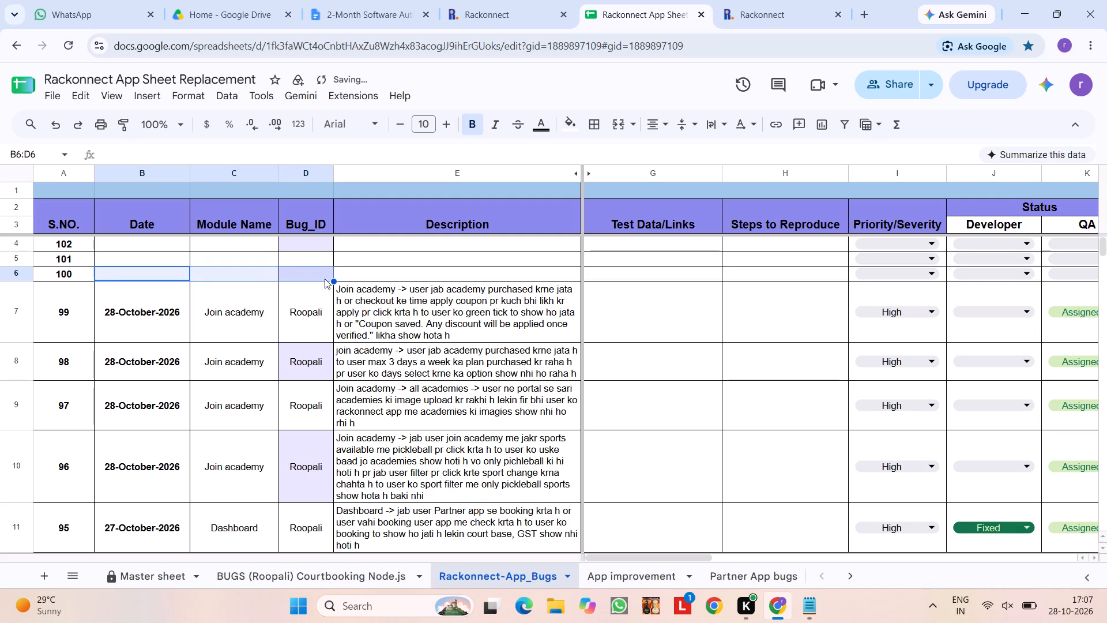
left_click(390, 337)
Open the BUGS (Roopali) Courtbooking Node.js sheet at its most recent bug entries.
left_click(370, 580)
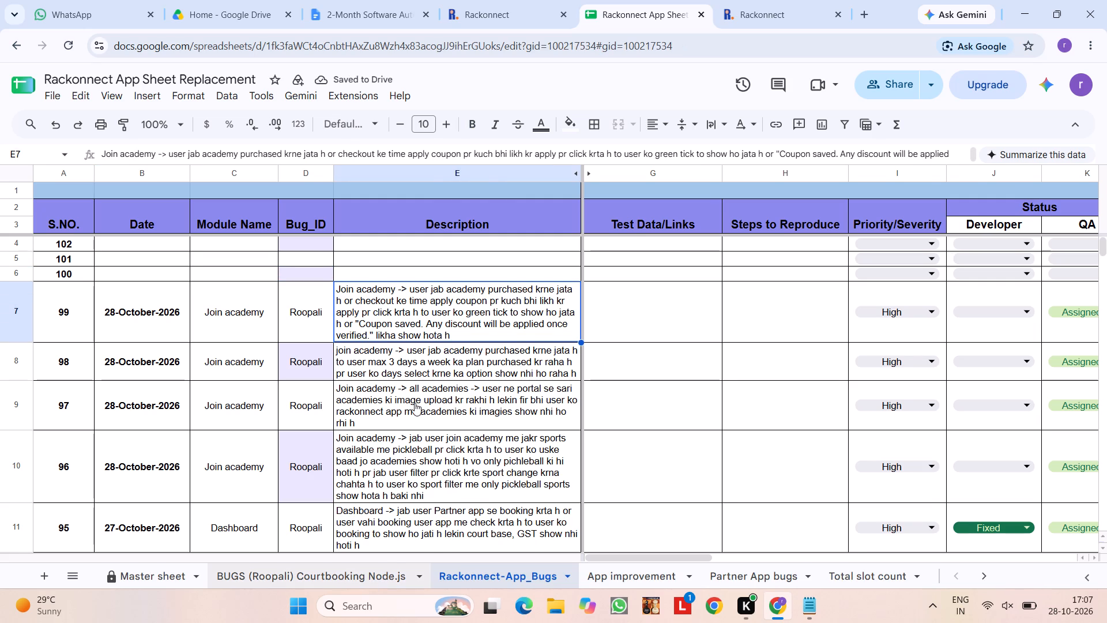
scroll(415, 403, "up", 6)
scroll(384, 360, "up", 4)
scroll(277, 326, "right", 4)
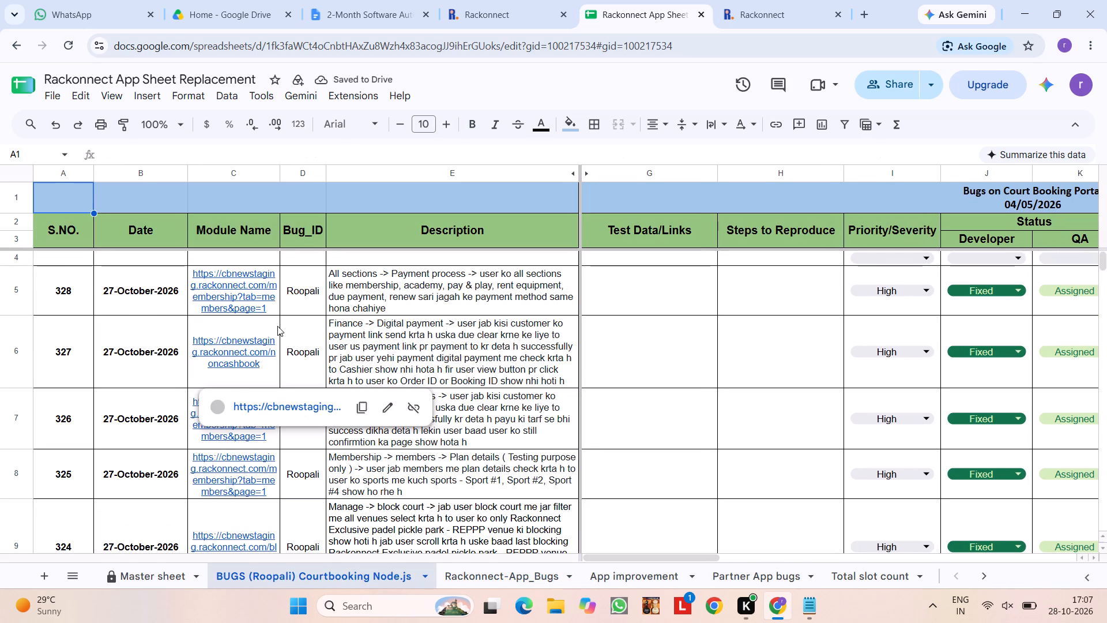
In the blank row above bug 328, enter serial number 329 and the date 28-October-2026.
left_click(80, 259)
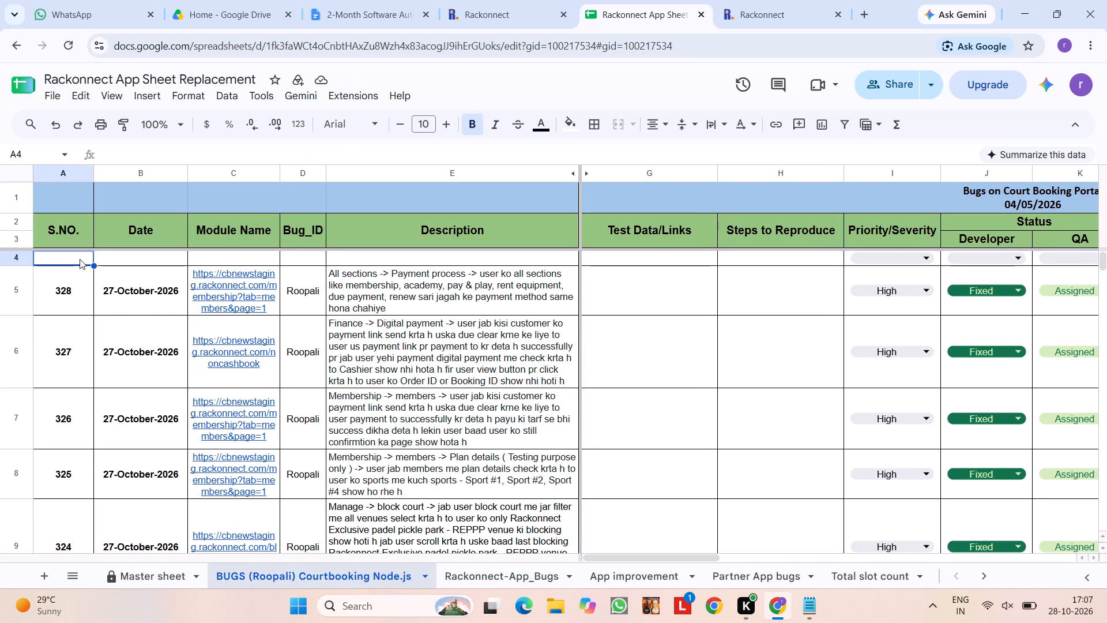
key("3")
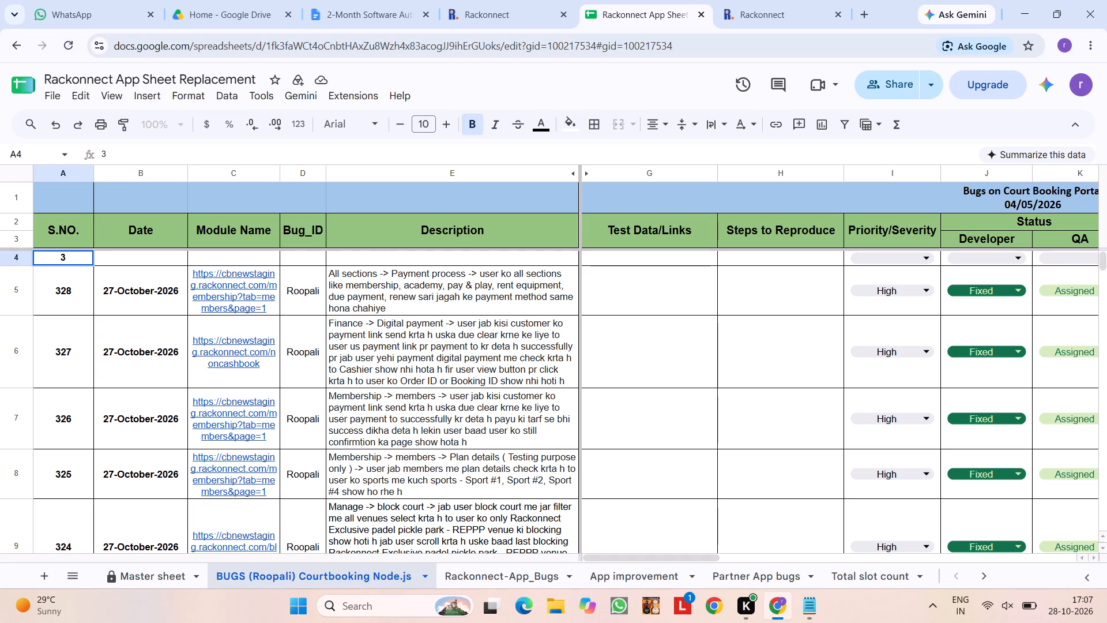
key("2")
key("9")
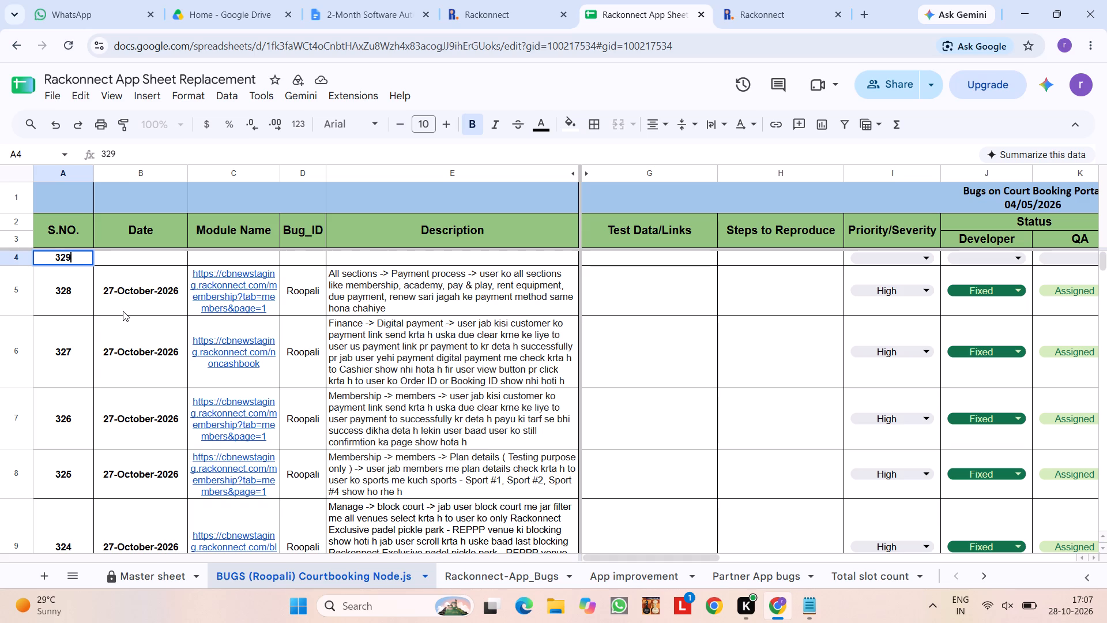
left_click(123, 311)
key("ctrl+c")
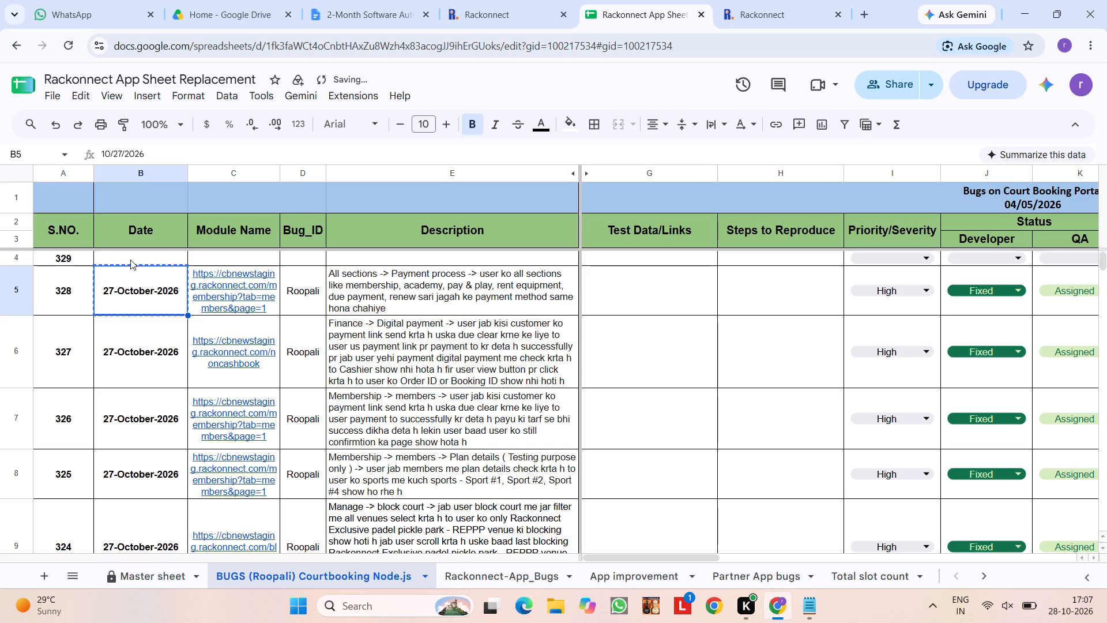
left_click(130, 260)
key("ctrl+v")
double_click(130, 260)
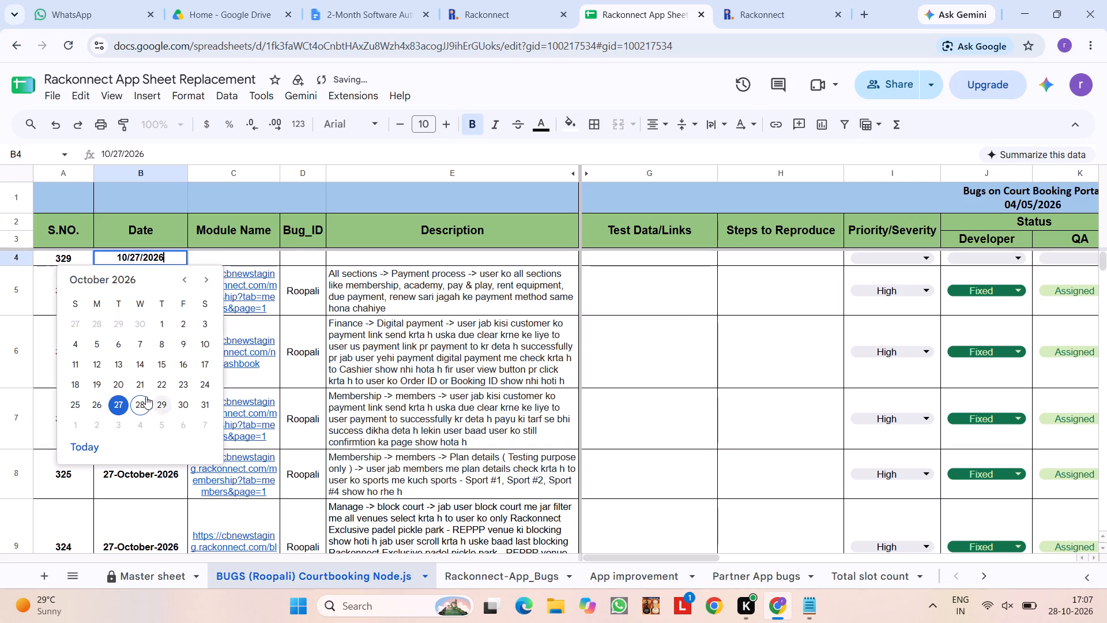
left_click(141, 399)
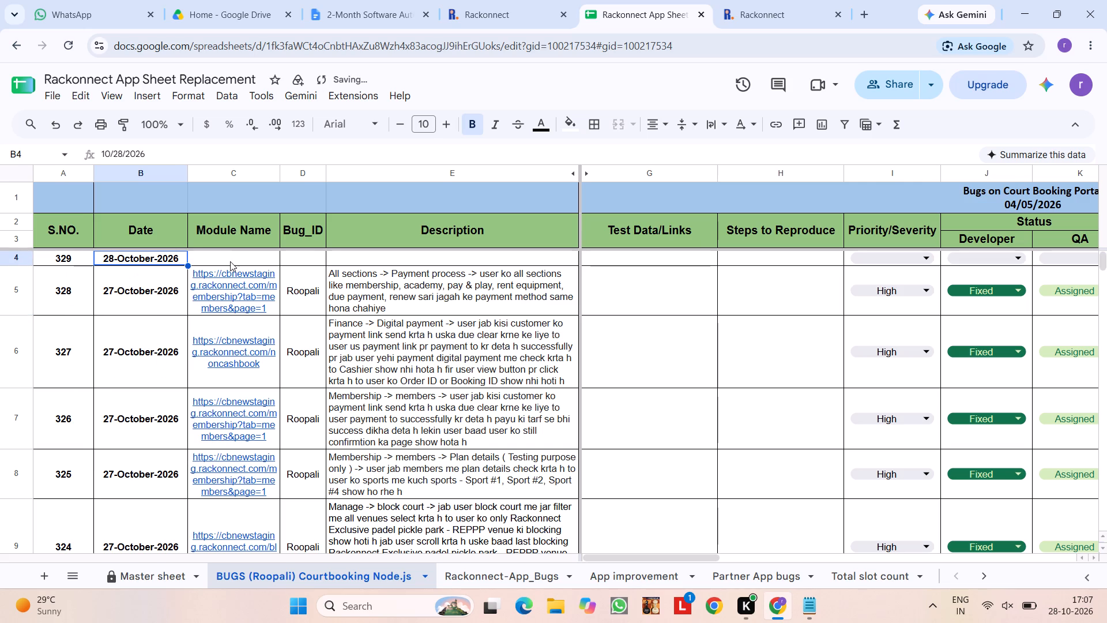
left_click(230, 261)
left_click(515, 0)
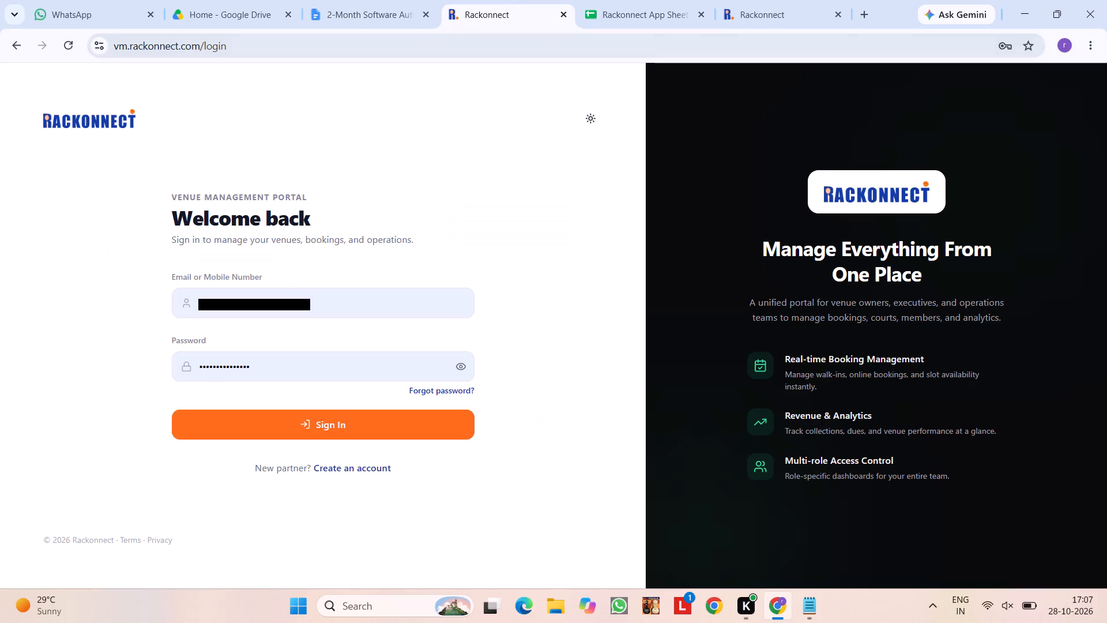
left_click(772, 0)
triple_click(721, 38)
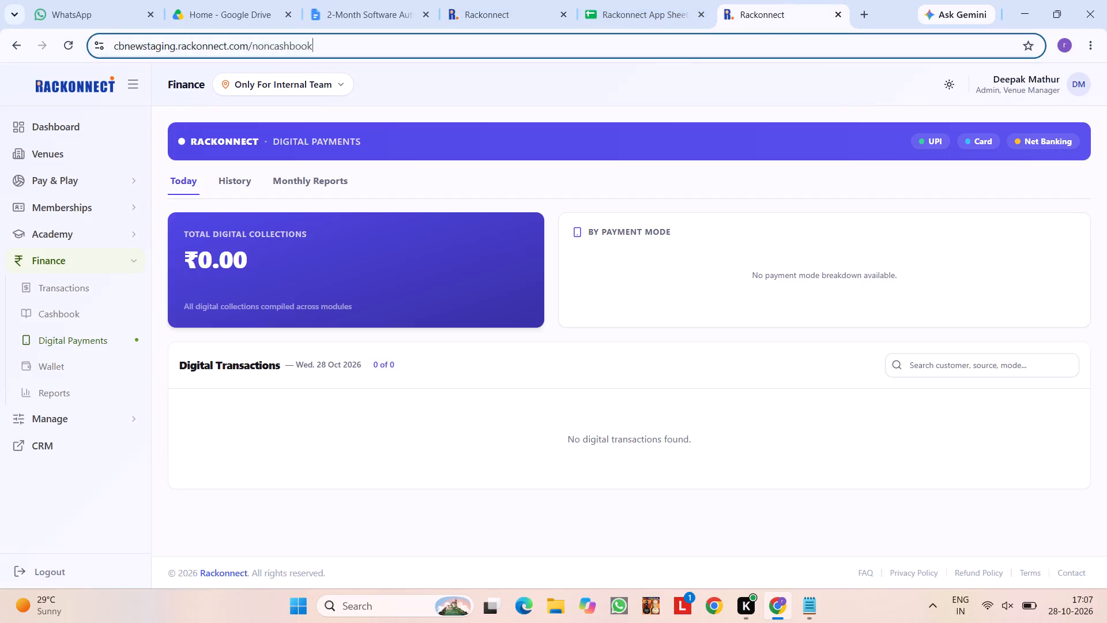
key("ctrl+c")
left_click(649, 0)
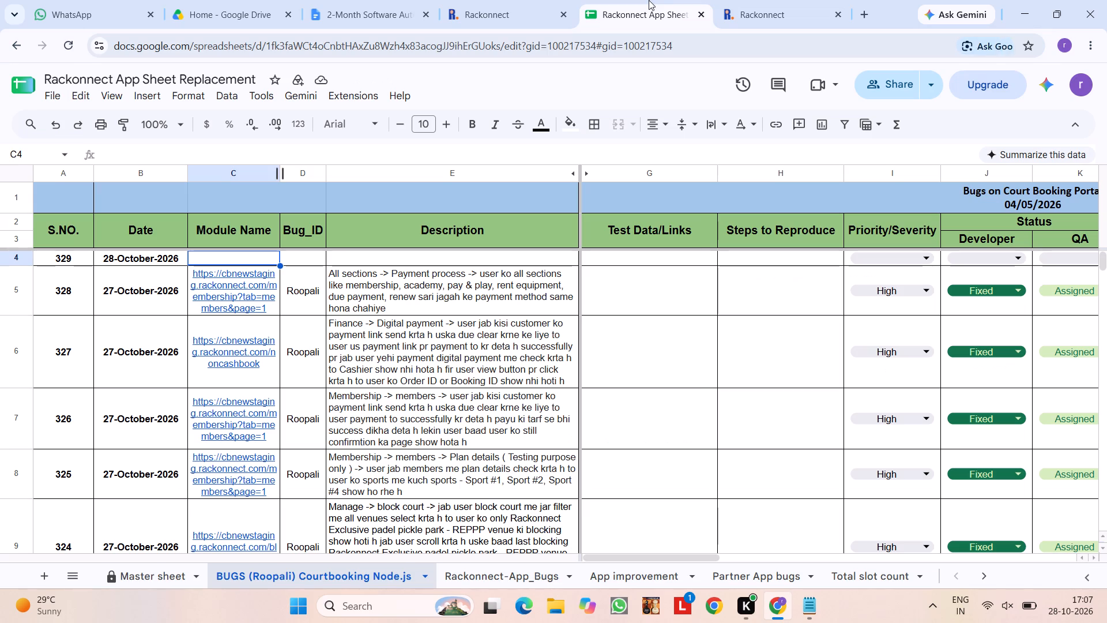
key("ctrl+v")
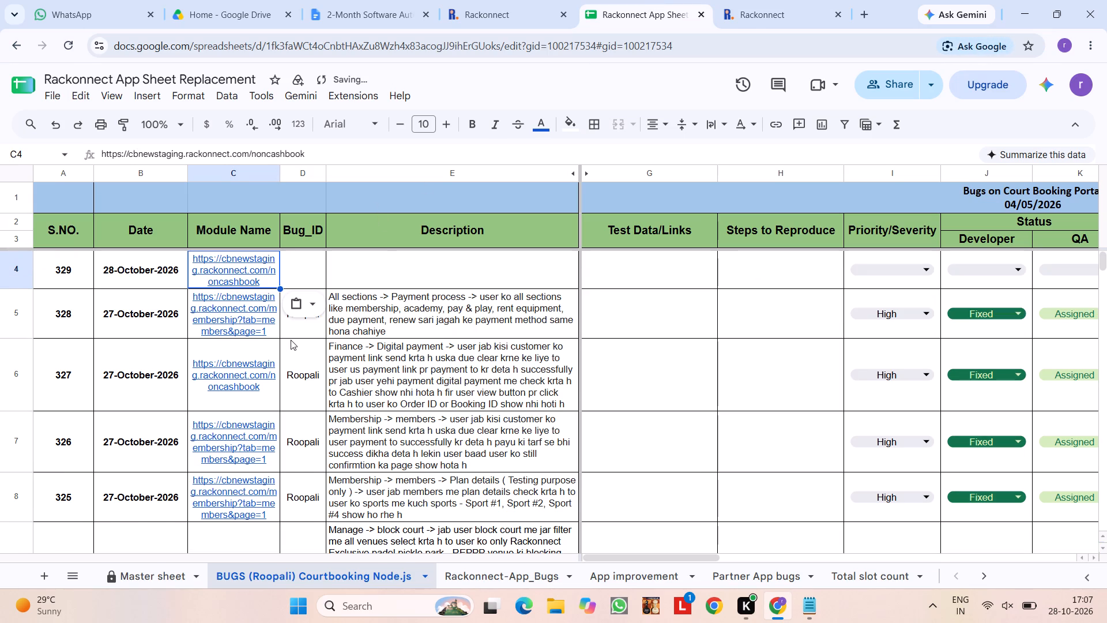
Set bug 329's Bug_ID to Roopali, copied from the bug 327 row.
left_click(291, 340)
key("ctrl+c")
left_click(299, 279)
key("ctrl+v")
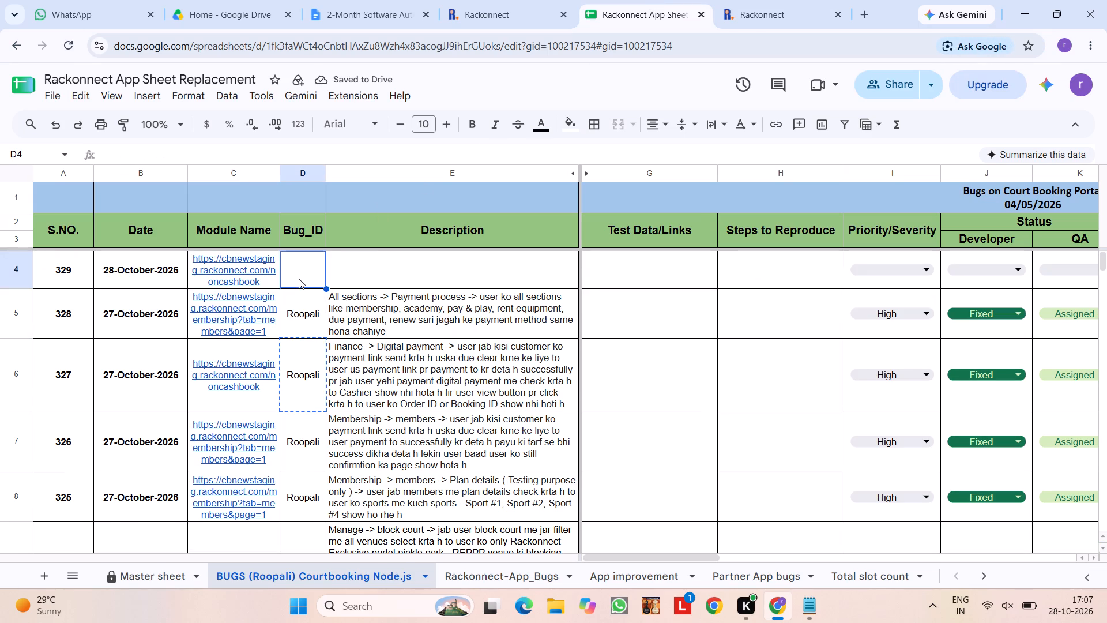
Begin the description of bug 329 with "Finance -> ".
double_click(401, 270)
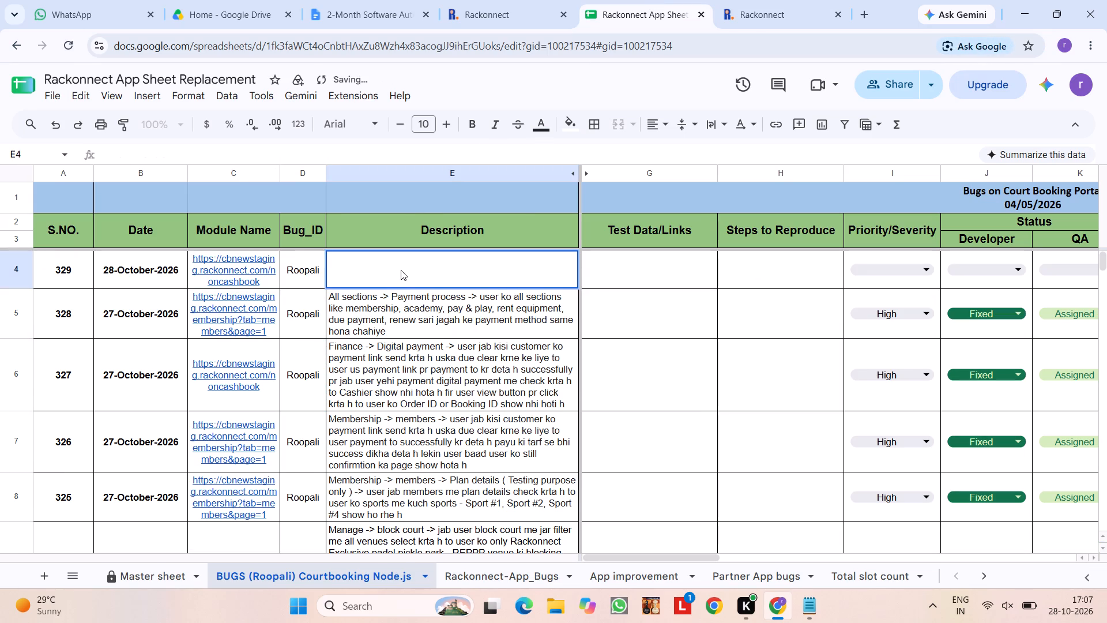
type("Finance -")
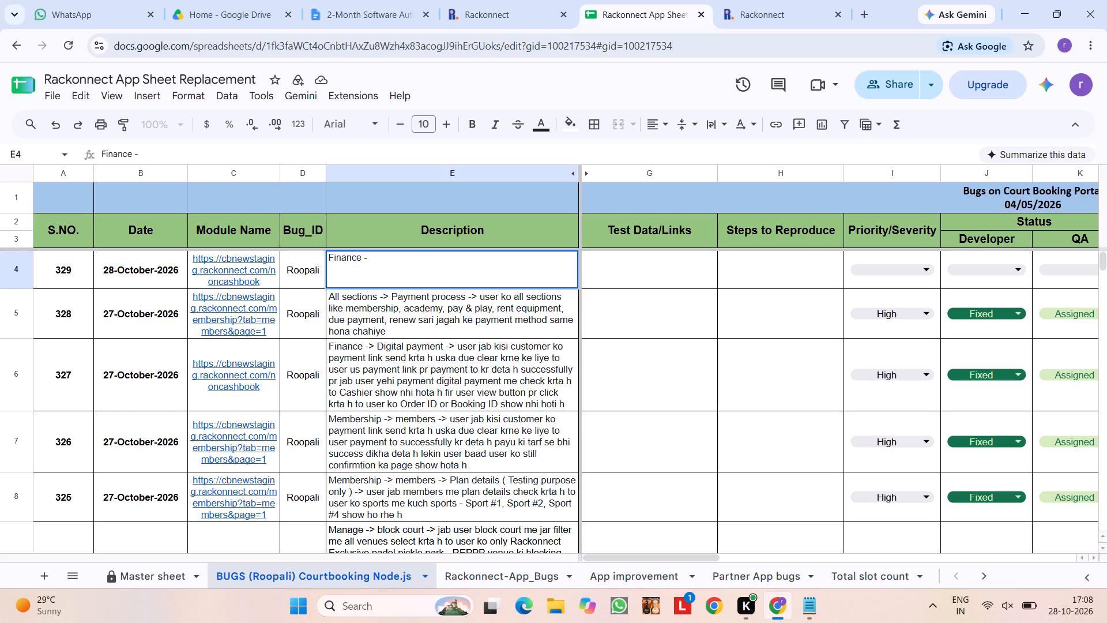
type(">")
key("space")
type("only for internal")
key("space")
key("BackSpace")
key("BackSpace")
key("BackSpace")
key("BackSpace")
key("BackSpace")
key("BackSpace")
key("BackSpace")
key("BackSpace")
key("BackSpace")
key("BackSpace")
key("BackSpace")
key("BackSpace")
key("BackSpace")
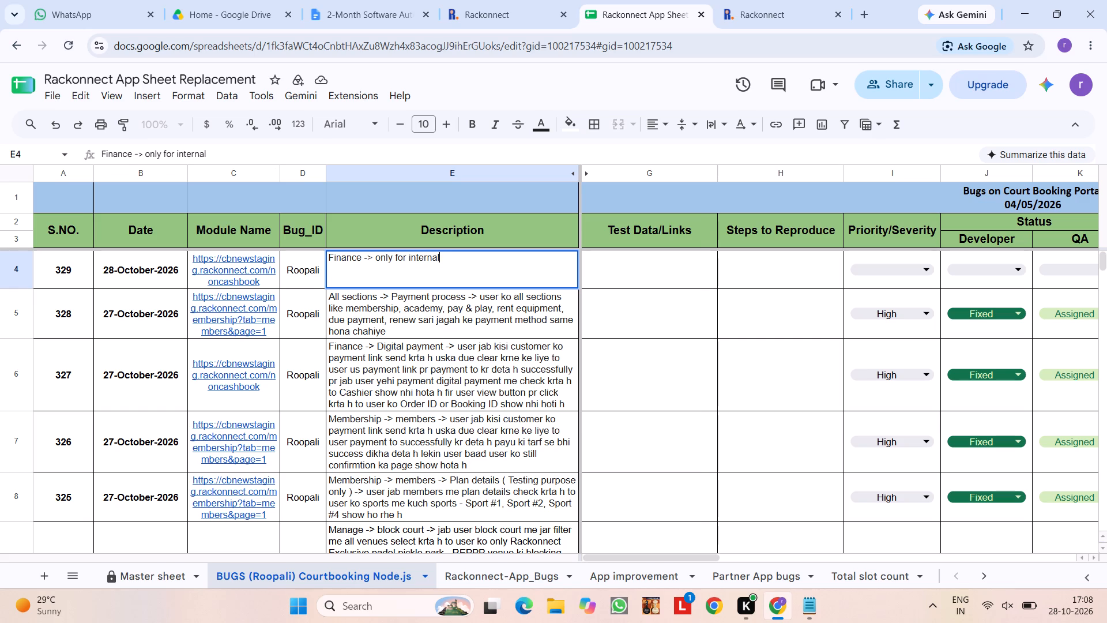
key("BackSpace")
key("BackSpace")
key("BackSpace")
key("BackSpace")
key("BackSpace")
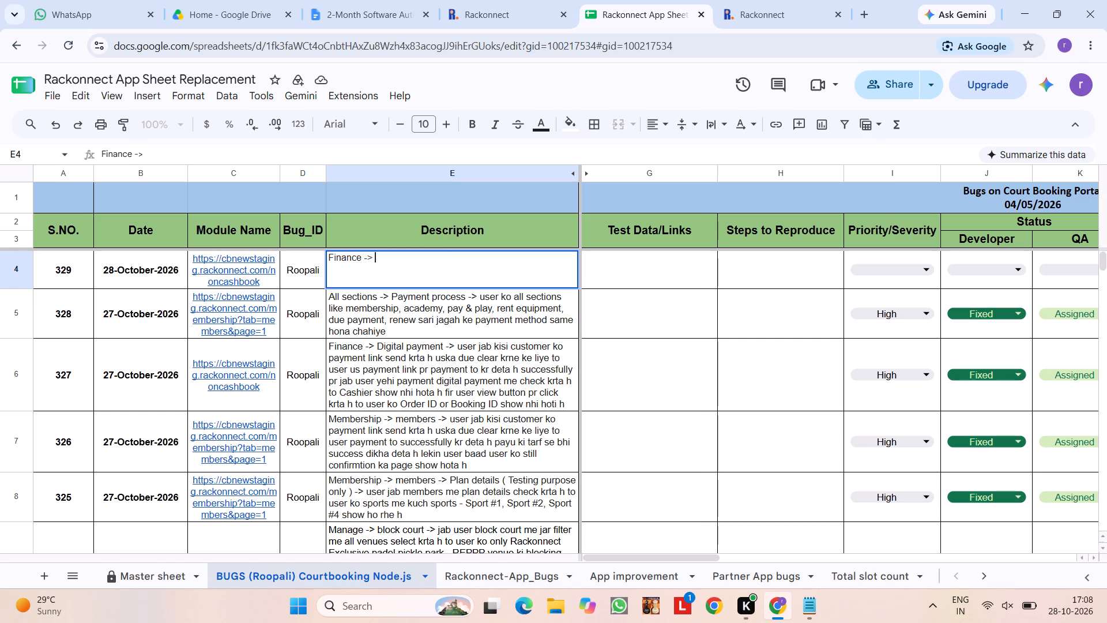
Continue bug 329's description with "digital payment -> ".
type("digital payment ->")
key("space")
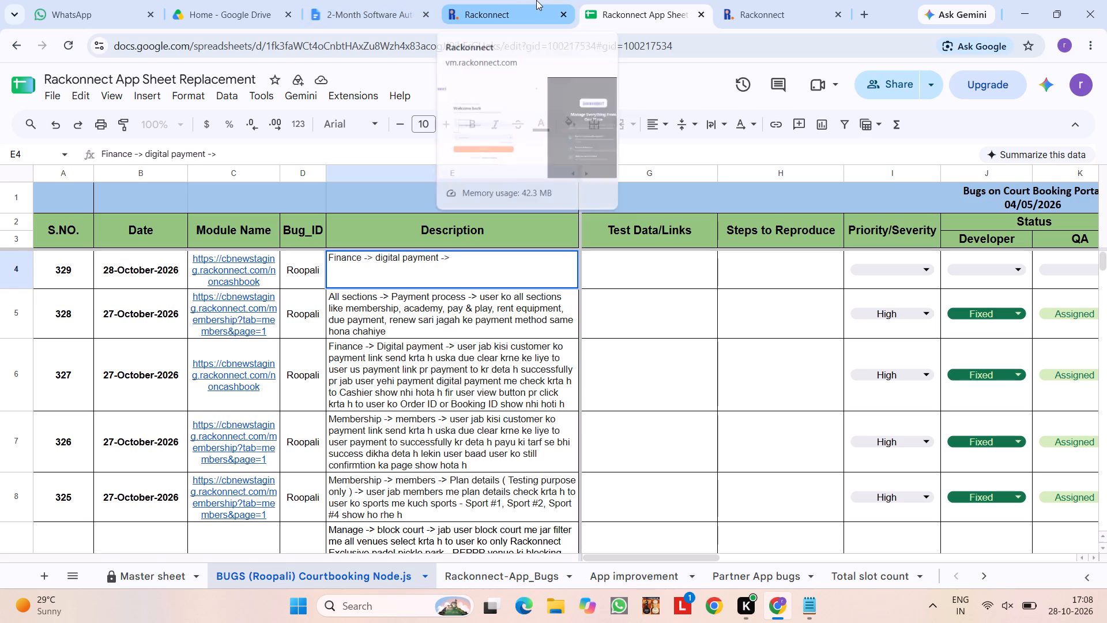
Switch to the Rackonnect staging portal and view the Digital Payments history.
left_click(685, 16)
left_click(665, 7)
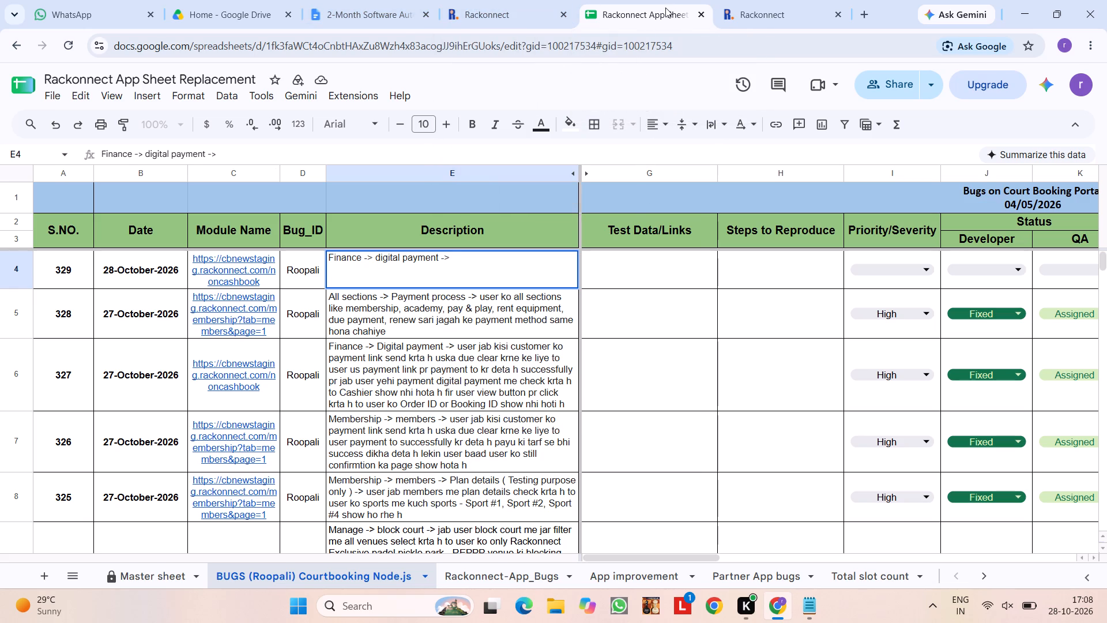
left_click(504, 0)
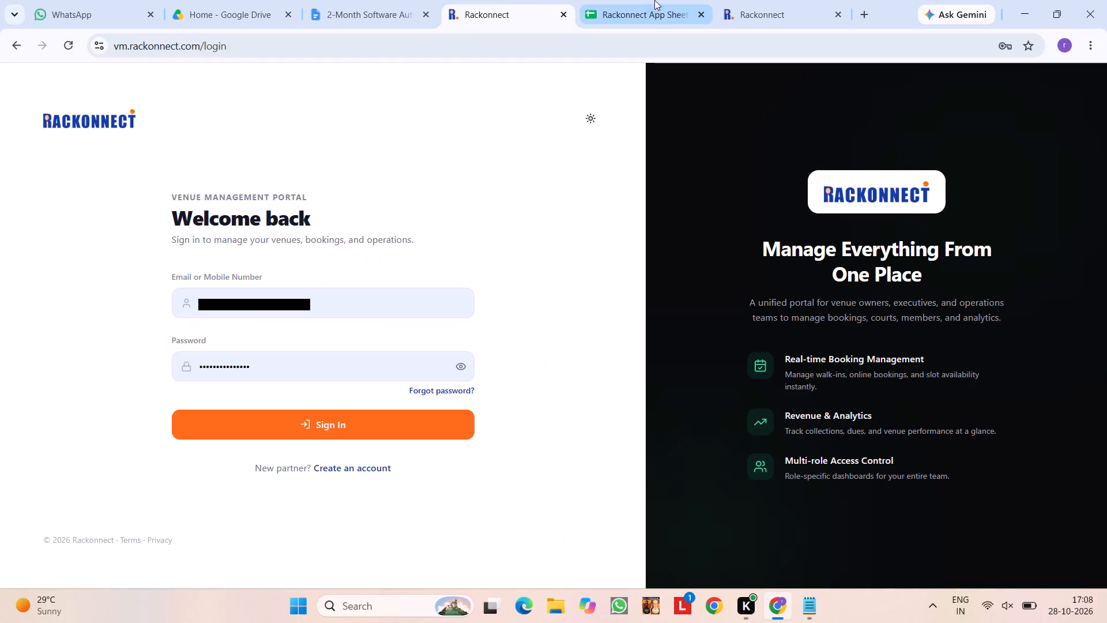
left_click(654, 0)
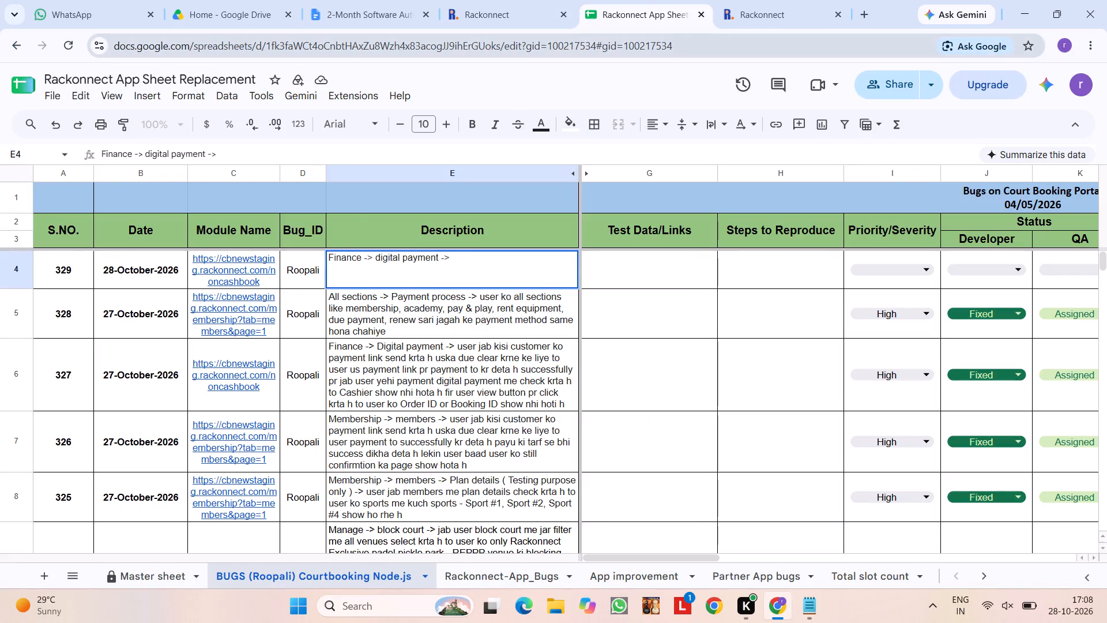
left_click(489, 1)
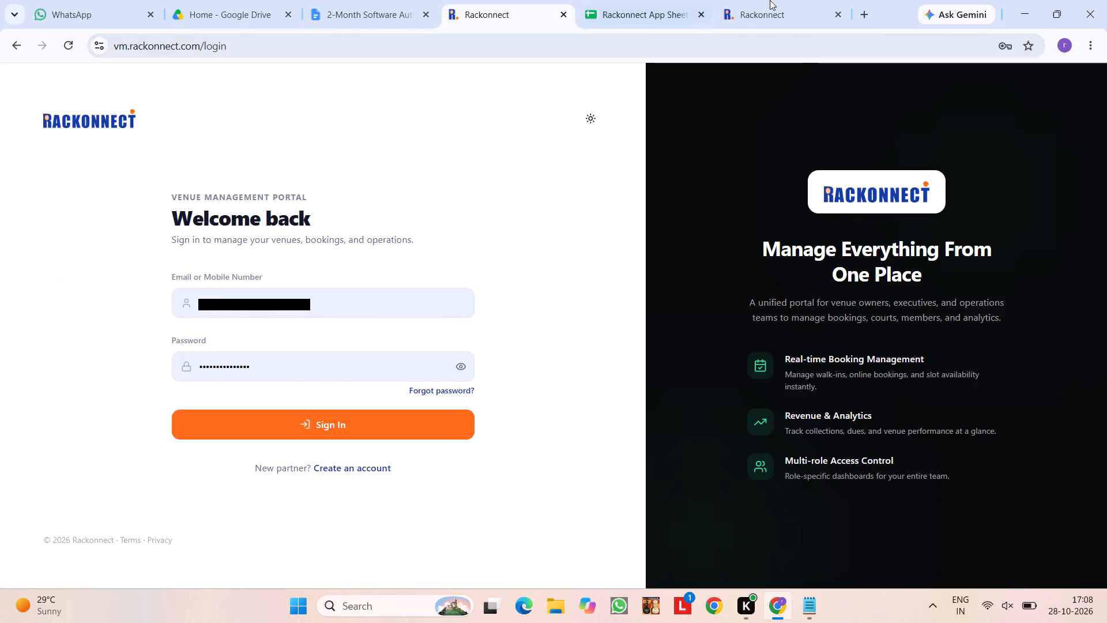
left_click(824, 2)
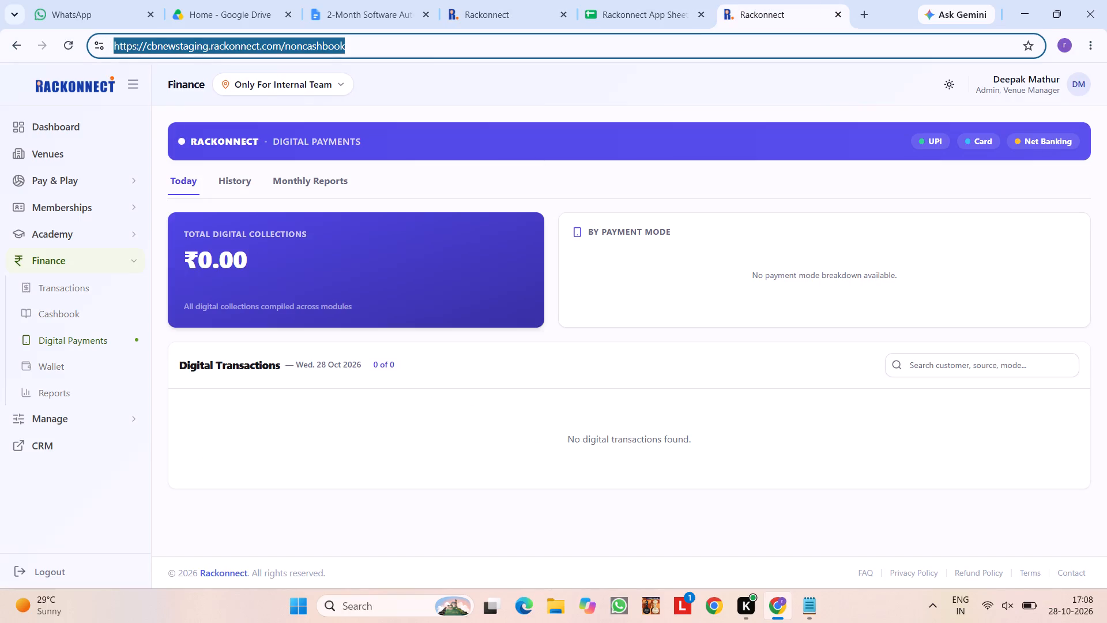
left_click(244, 185)
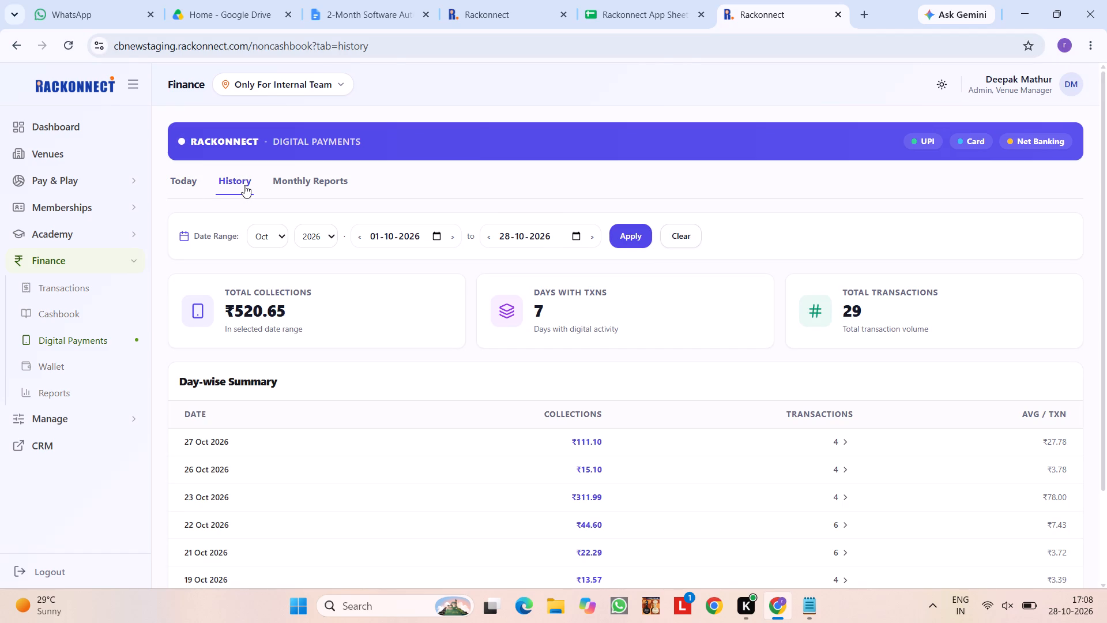
Open Manage Slots under Pay & Play and examine the booking details of the reserved 21:30–22:00 slot.
left_click(66, 223)
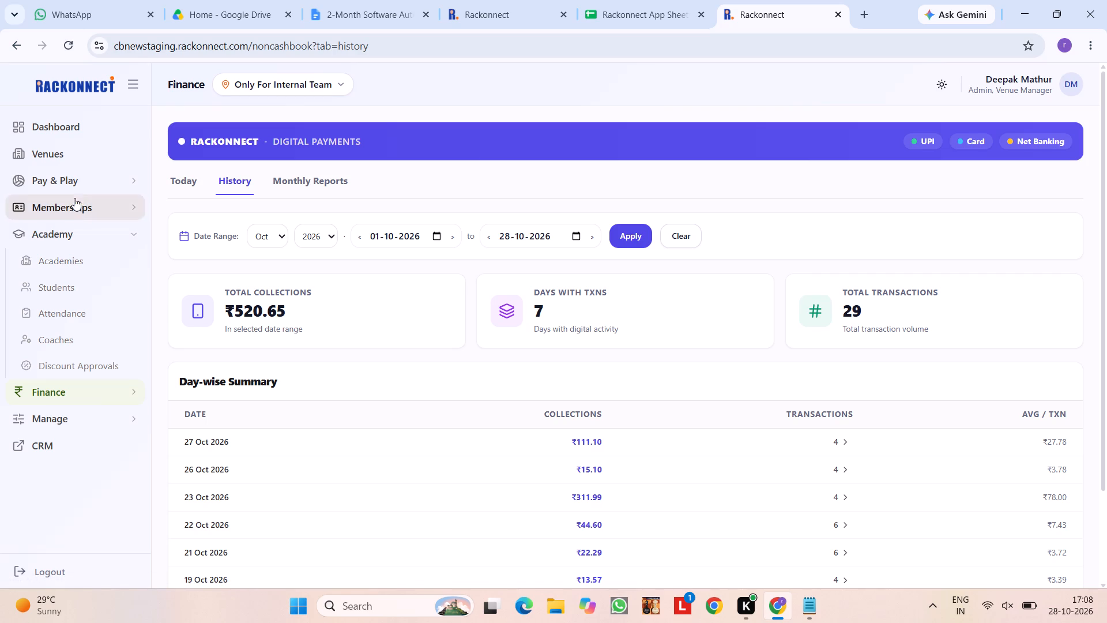
left_click(75, 179)
left_click(78, 208)
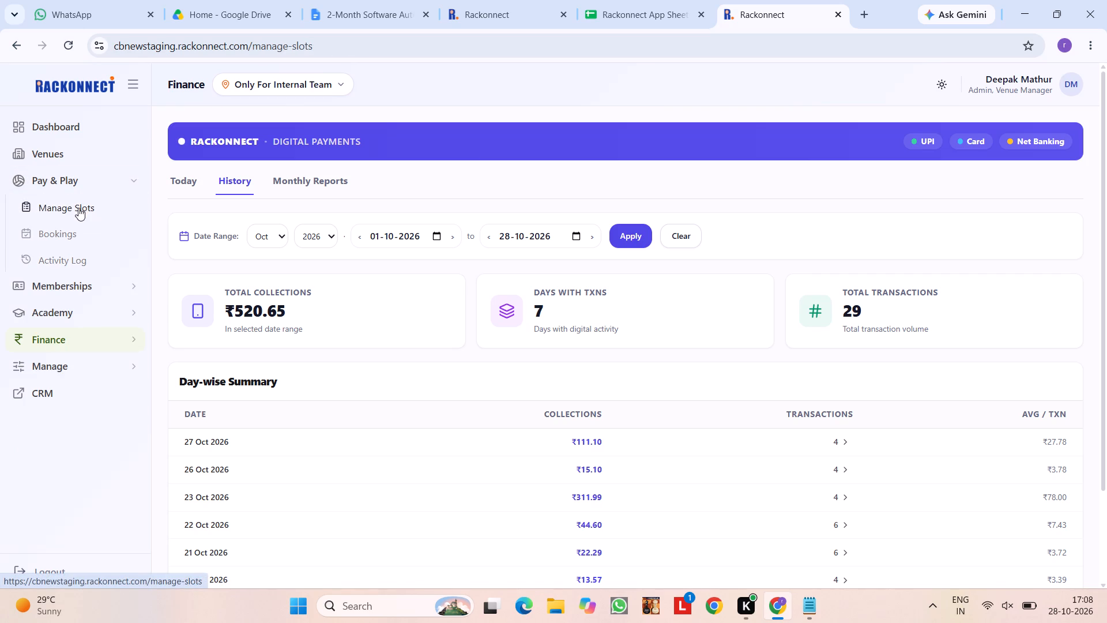
scroll(461, 360, "down", 4)
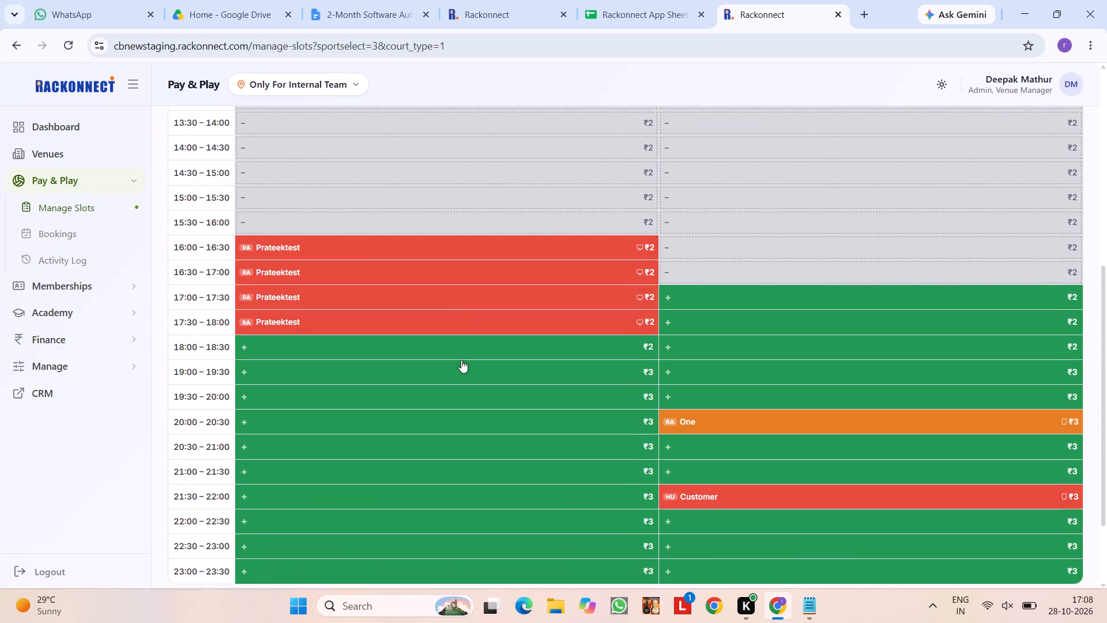
scroll(461, 360, "down", 5)
left_click(475, 414)
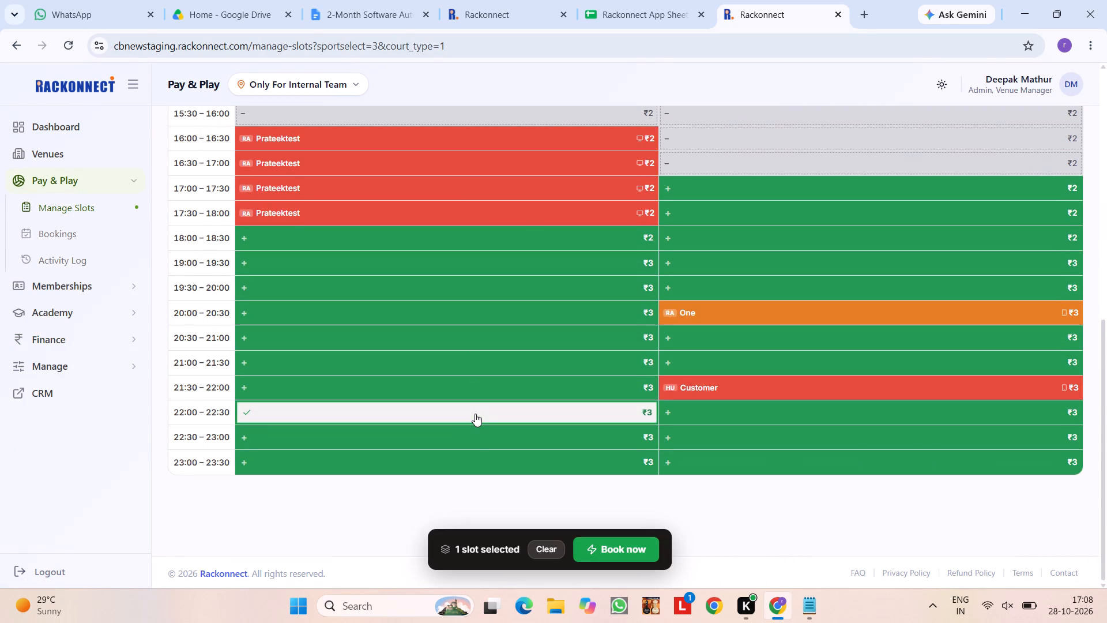
left_click(475, 414)
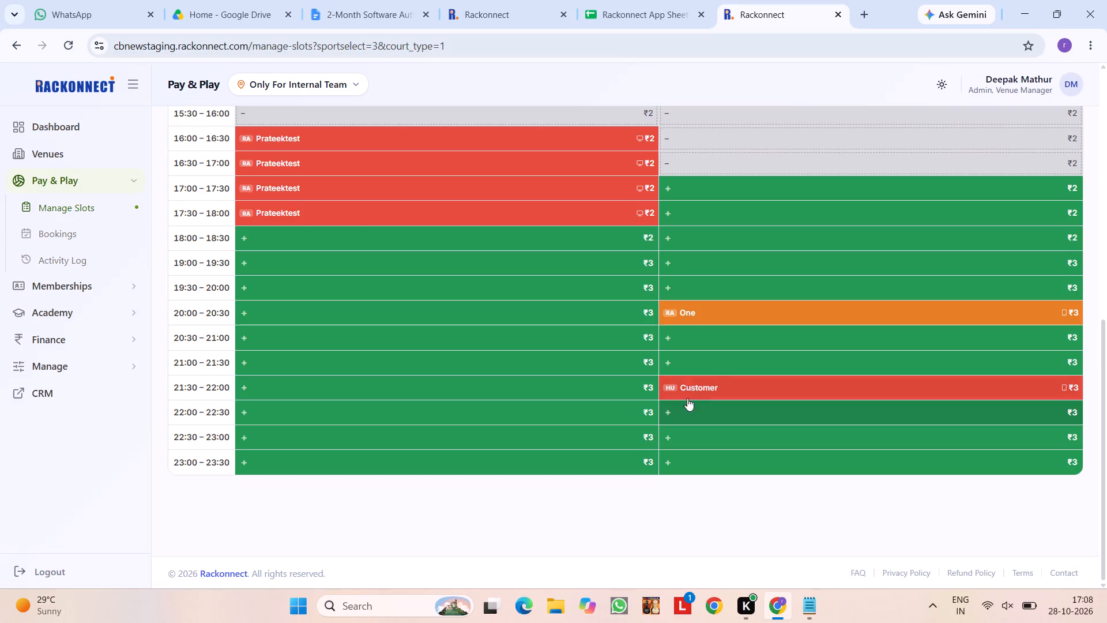
left_click(688, 383)
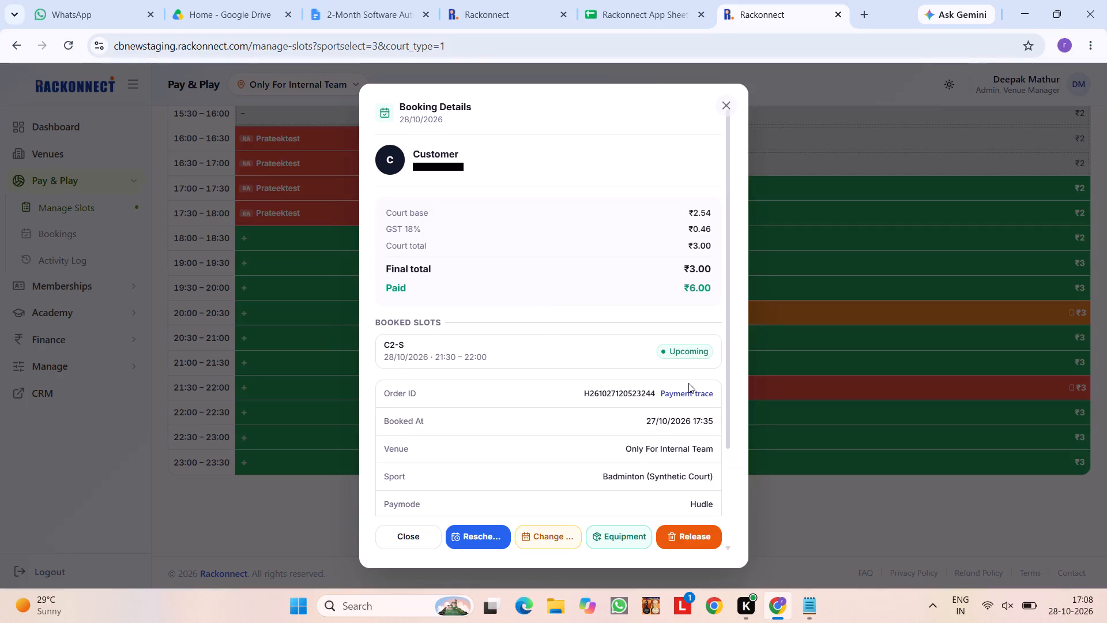
left_click(786, 407)
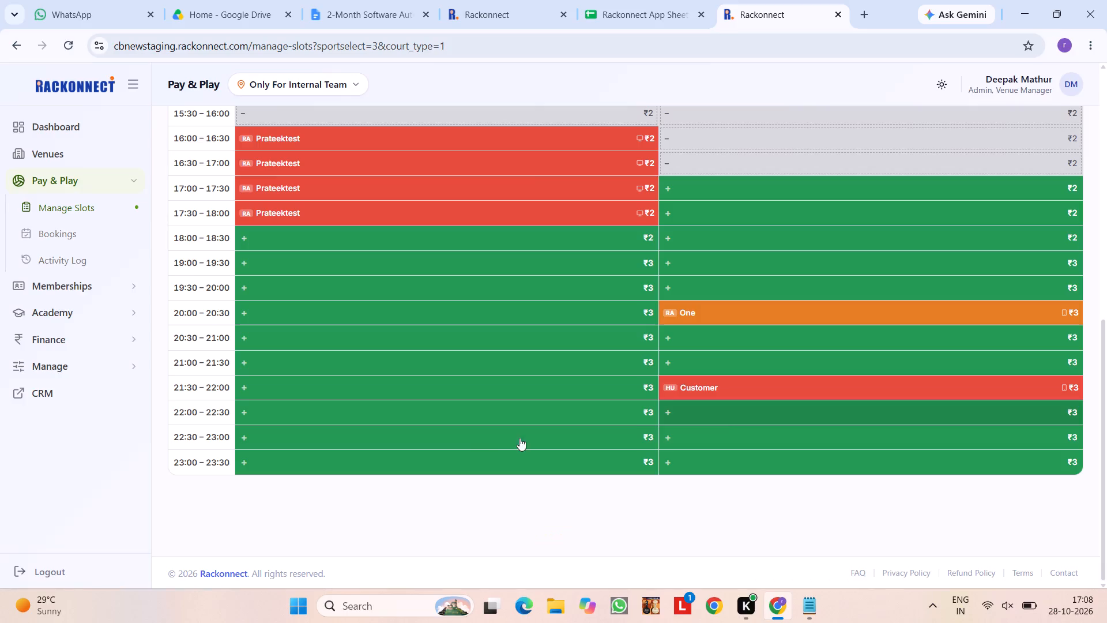
Book the 22:30–23:00 slot on C1 Synthetic Court using the test customer's mobile number, with full UPI payment and reference 654654.
left_click(475, 444)
left_click(590, 547)
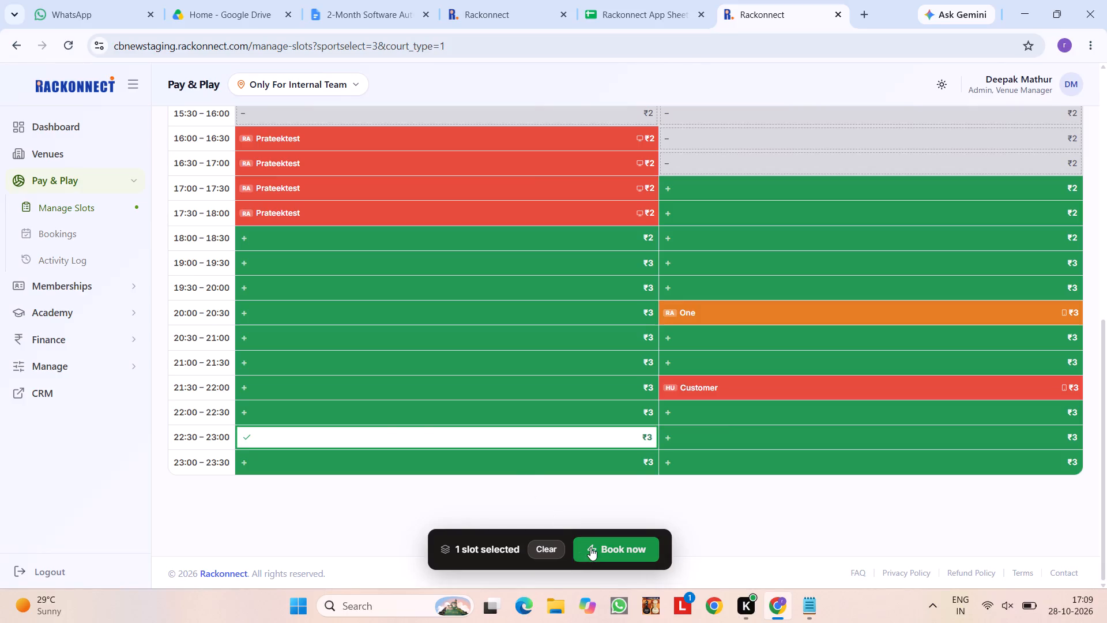
left_click(803, 331)
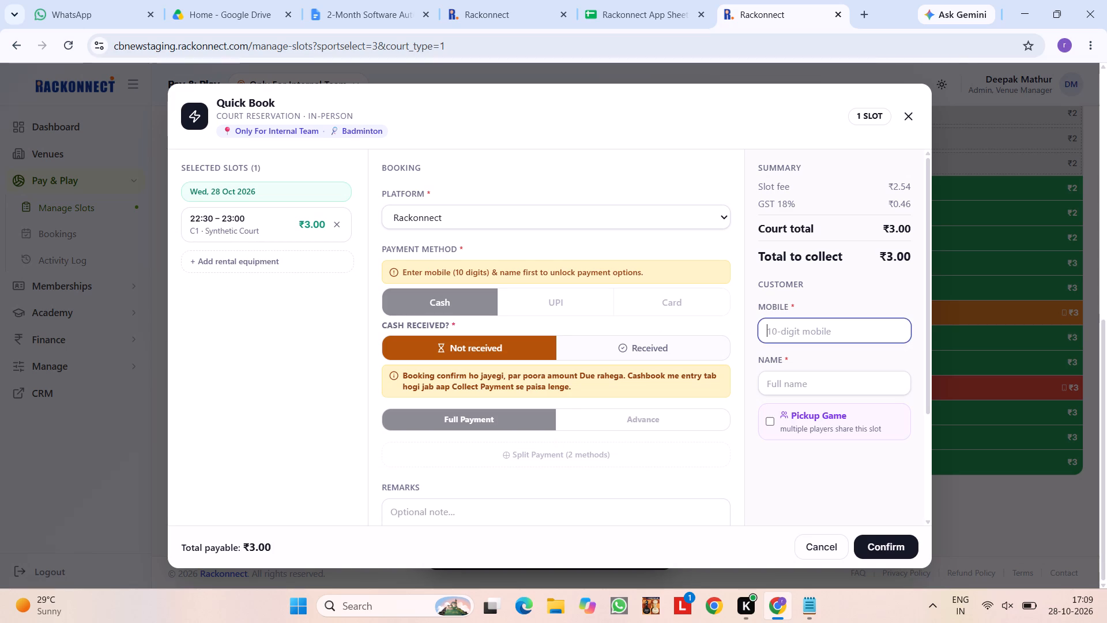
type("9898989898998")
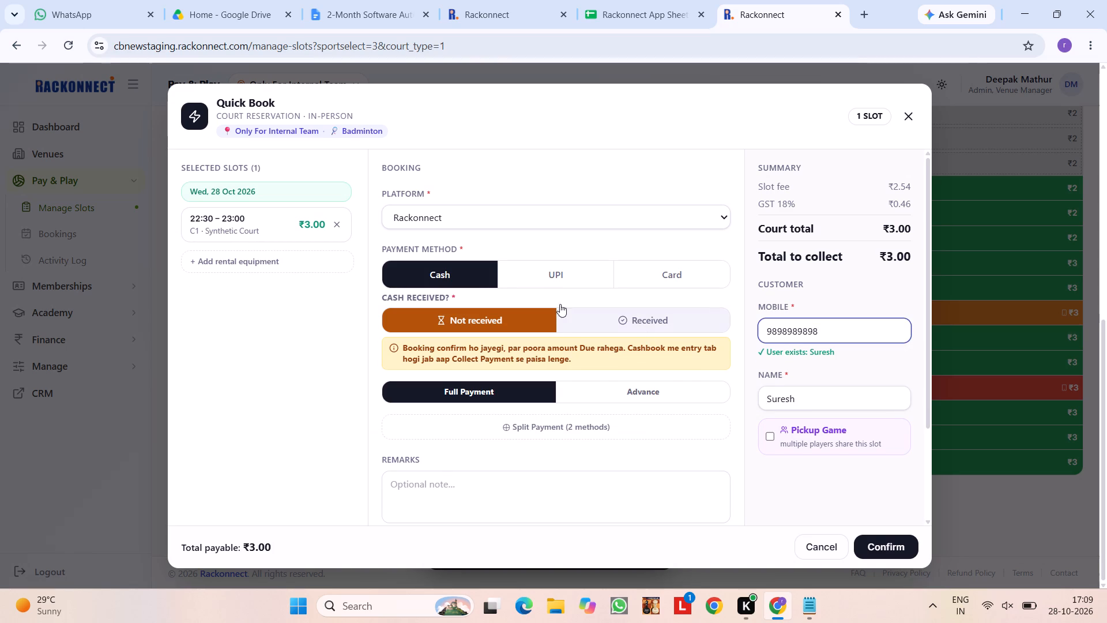
left_click(551, 278)
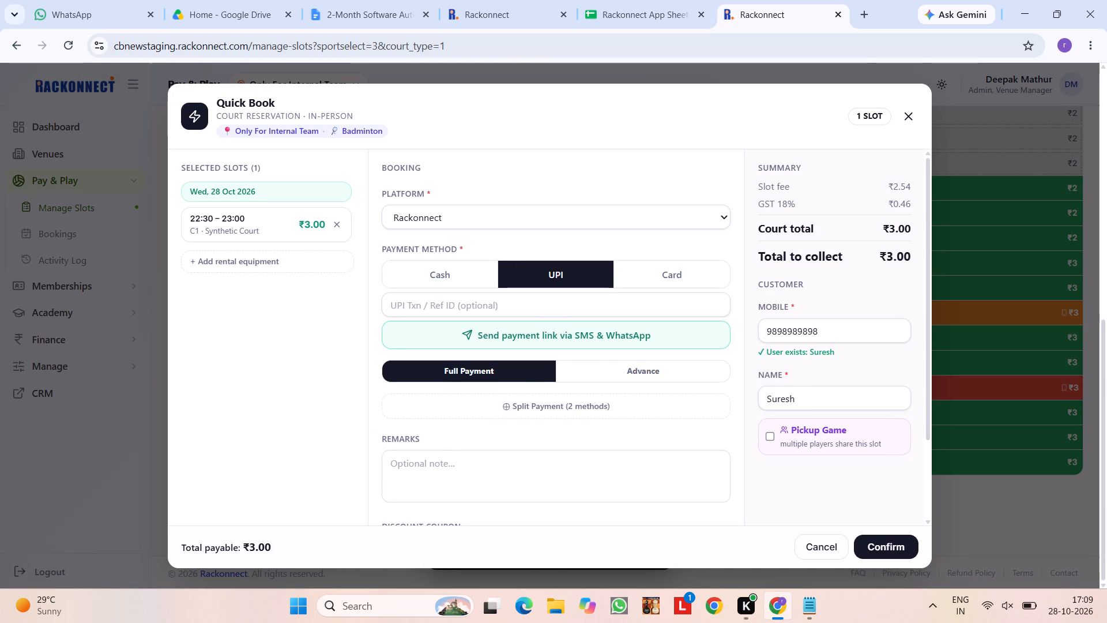
left_click(548, 299)
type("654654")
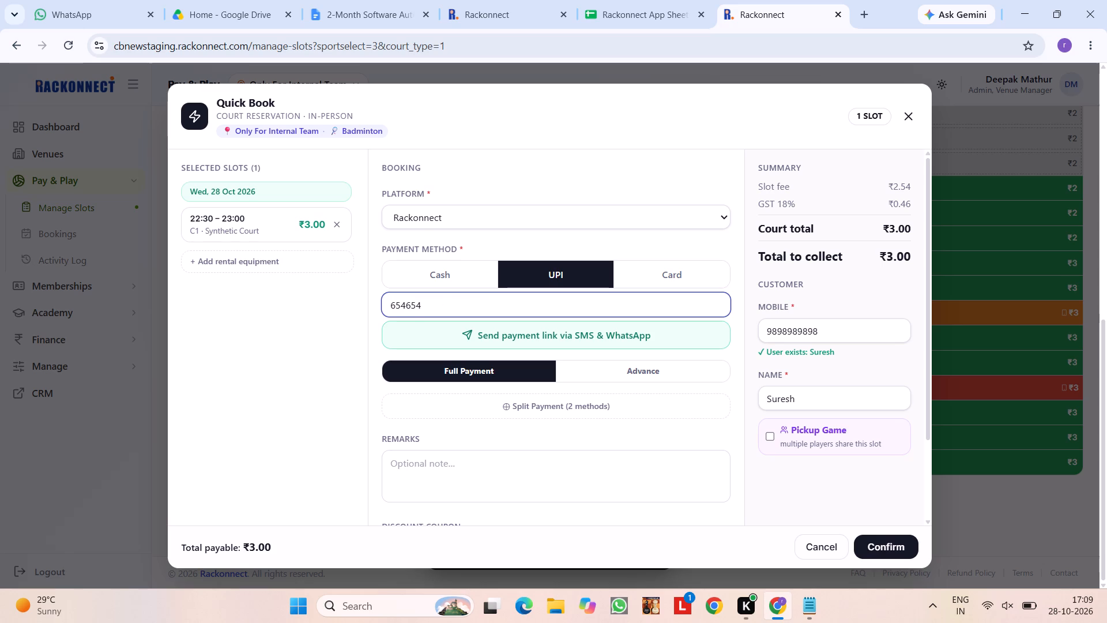
left_click(325, 393)
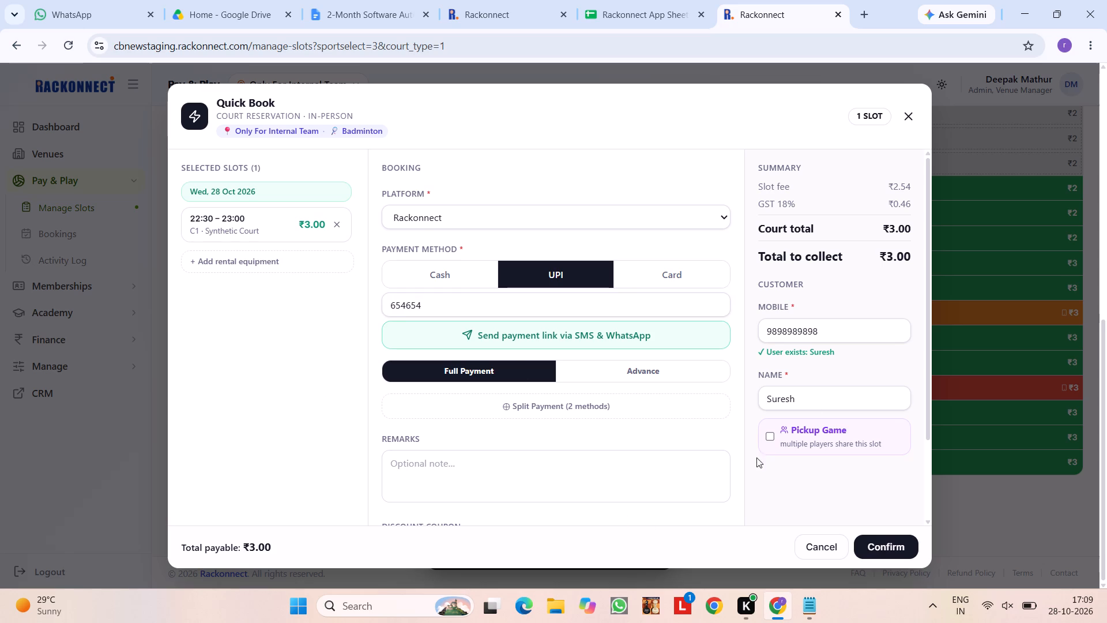
left_click(875, 545)
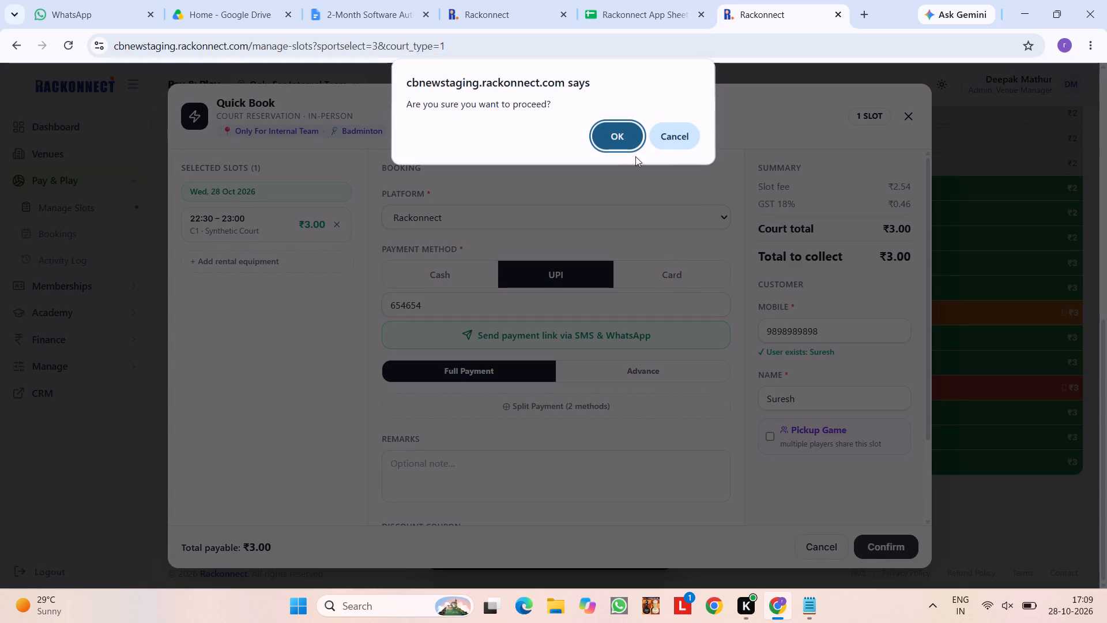
left_click(619, 138)
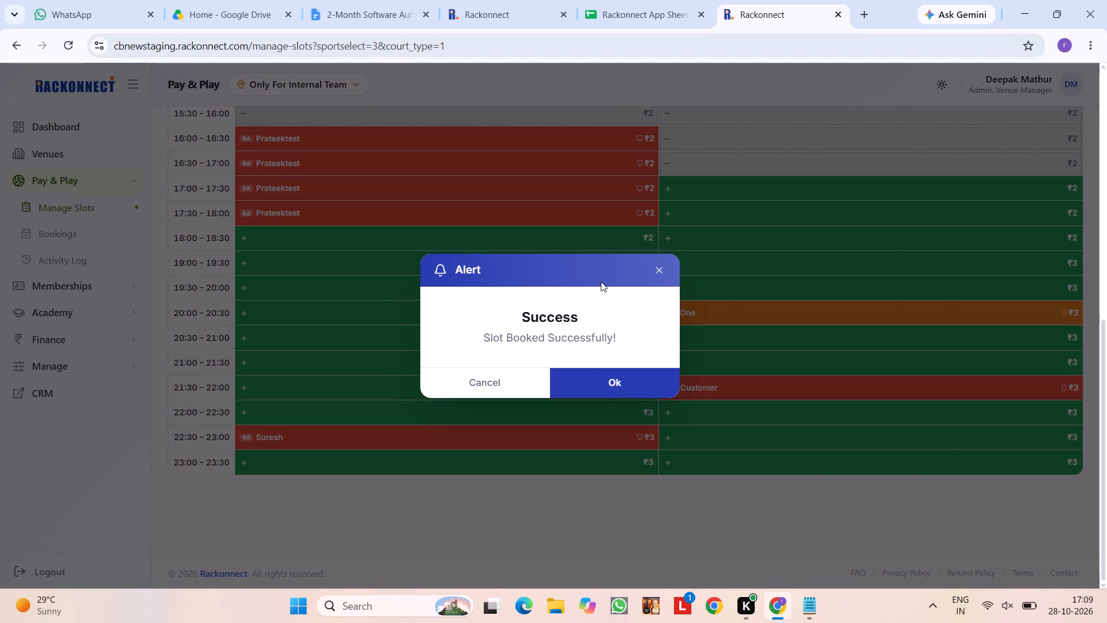
left_click(601, 386)
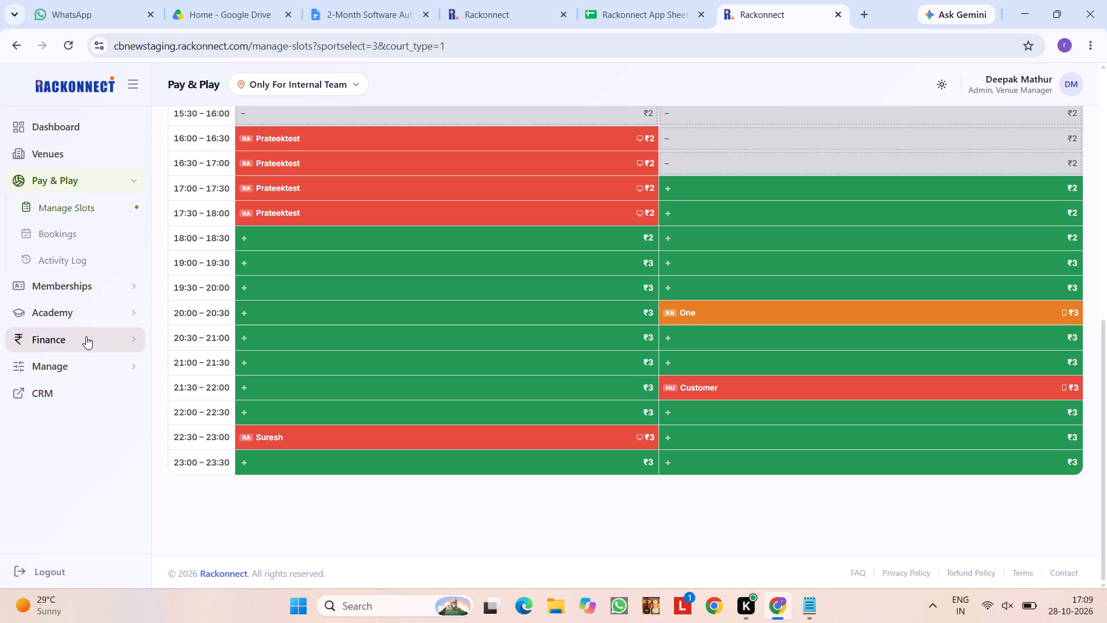
Open Digital Payments under Finance and check today's digital transactions.
left_click(84, 337)
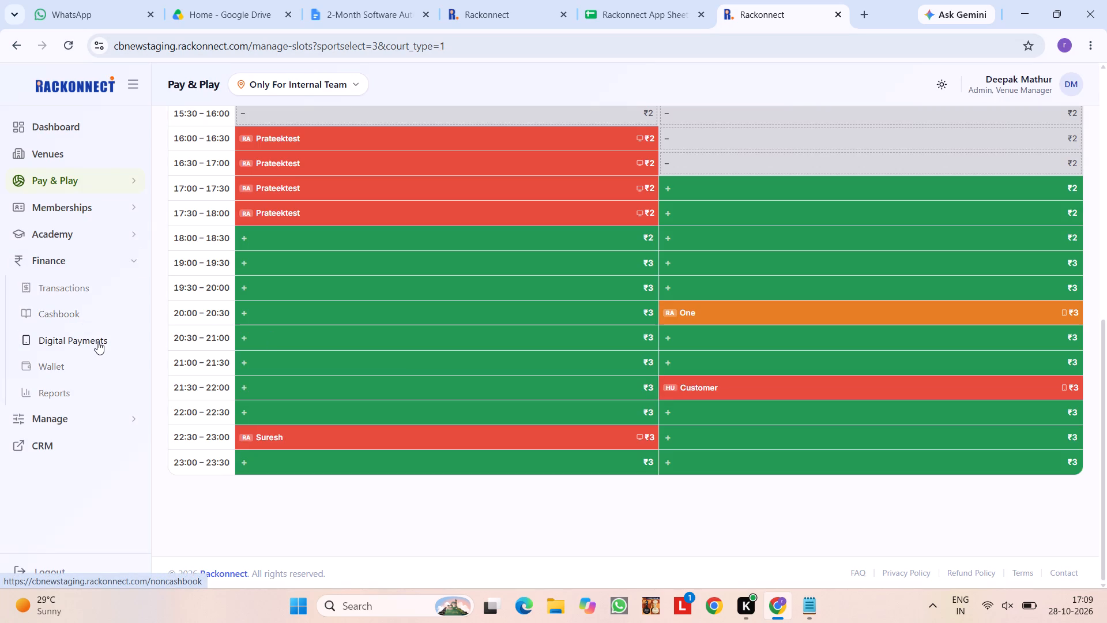
left_click(97, 341)
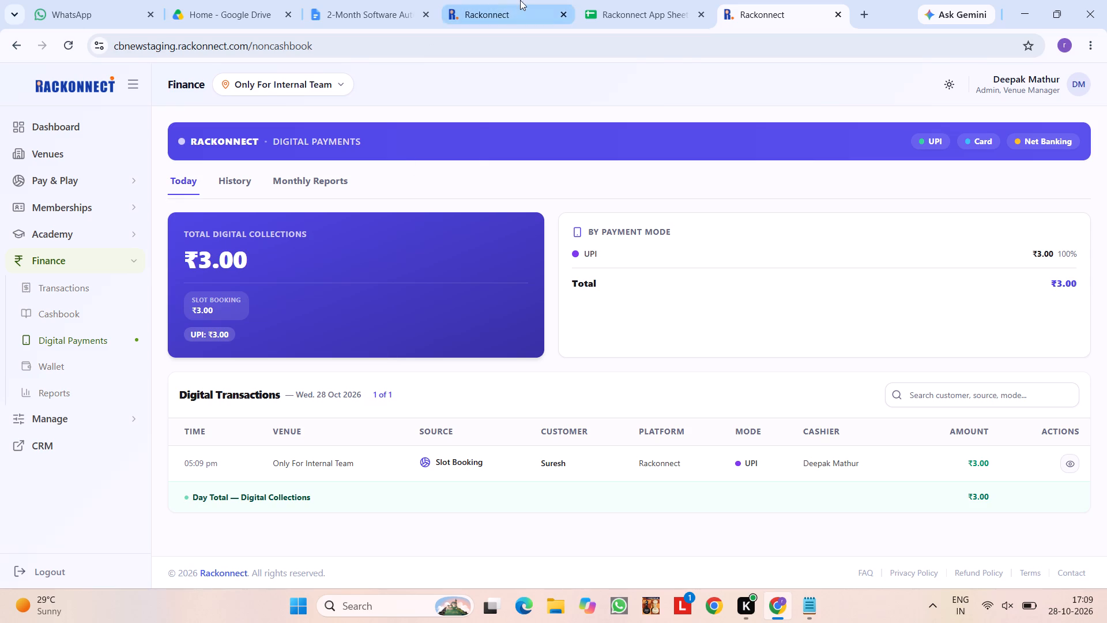
Return to the bug sheet and continue bug 329's description with "user ne rackonnect applicaton se academy ".
left_click(635, 0)
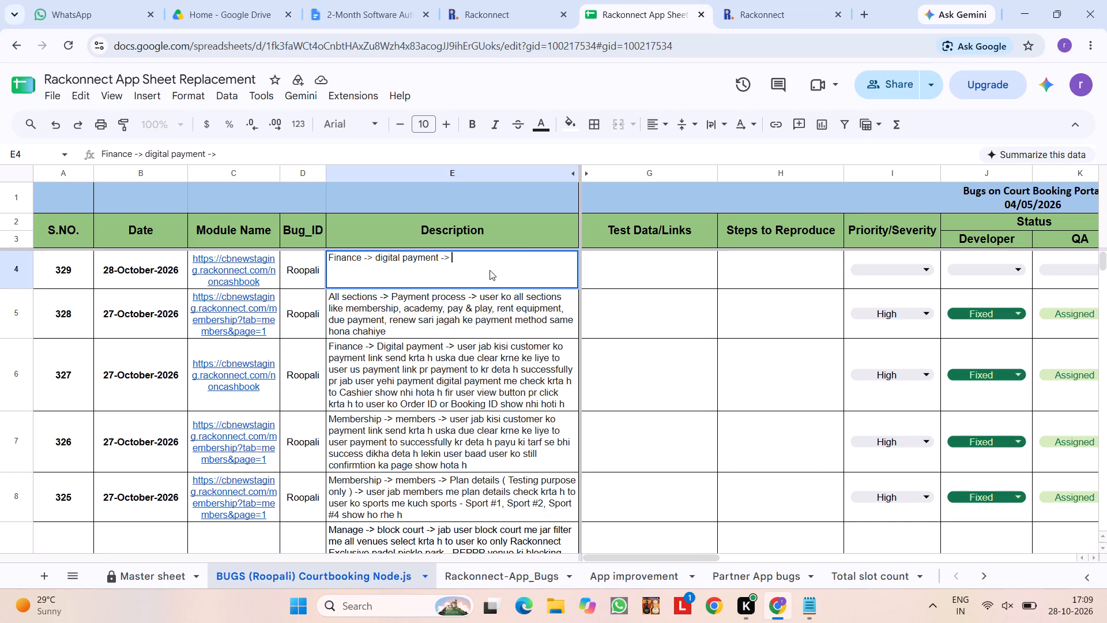
type("user ne a")
key("BackSpace")
type("raa")
key("BackSpace")
type("cj")
key("BackSpace")
type("konnect applicaton se")
key("space")
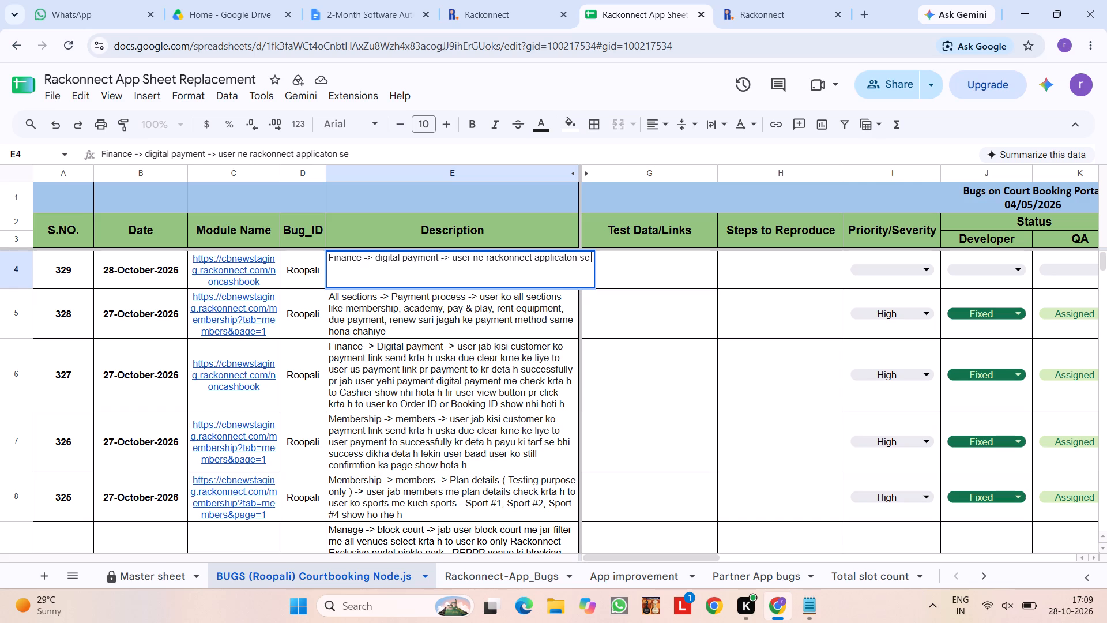
type("aca")
type("demy")
key("space")
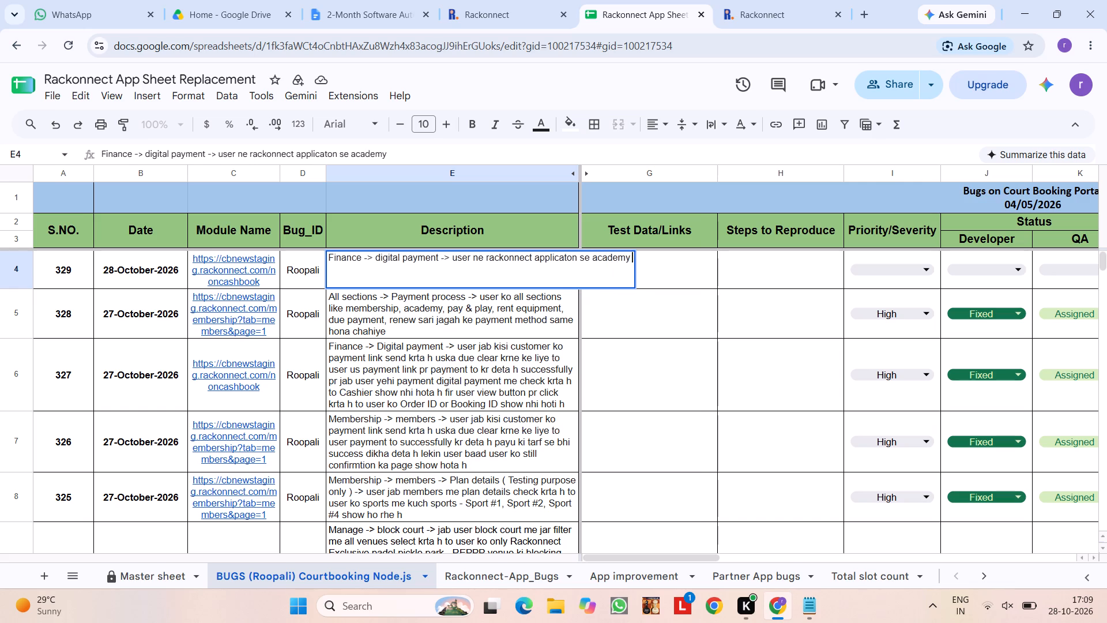
Continue bug 329's description with "join kri thi or payment NB se kiya tha ".
type("join kr")
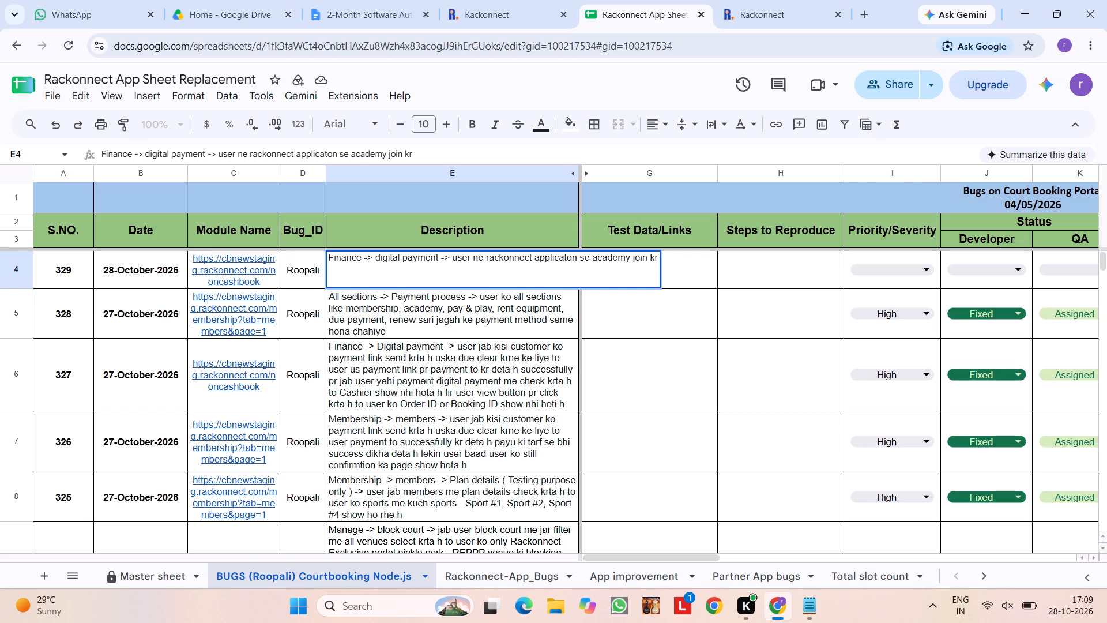
key("equal")
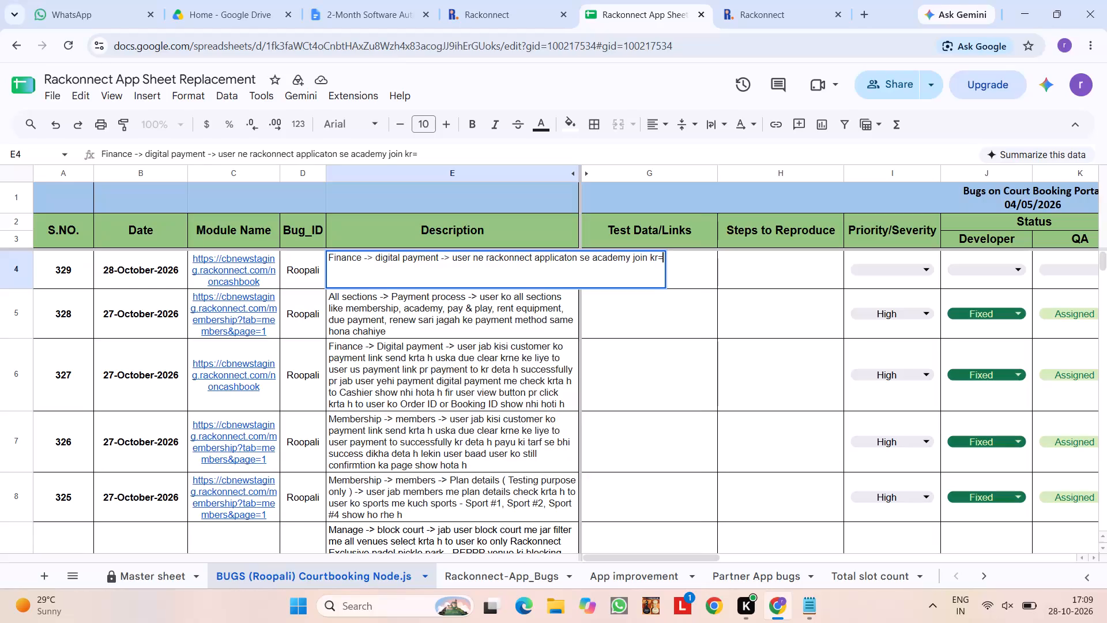
key("BackSpace")
key("BackSpace")
key("BackSpace")
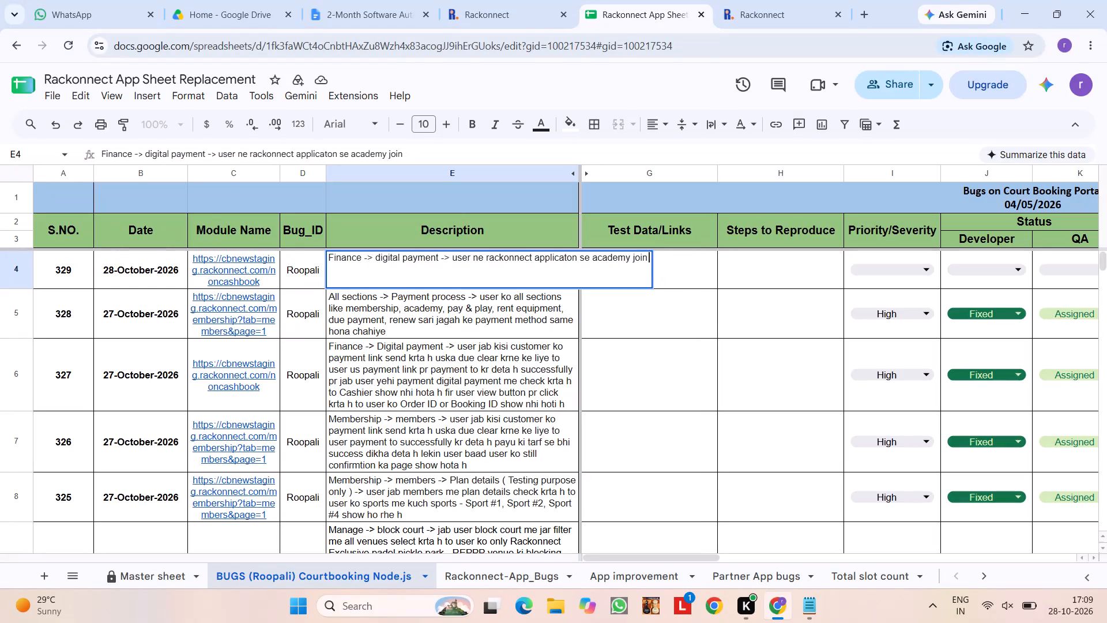
type("kri thi or payen")
key("BackSpace")
key("BackSpace")
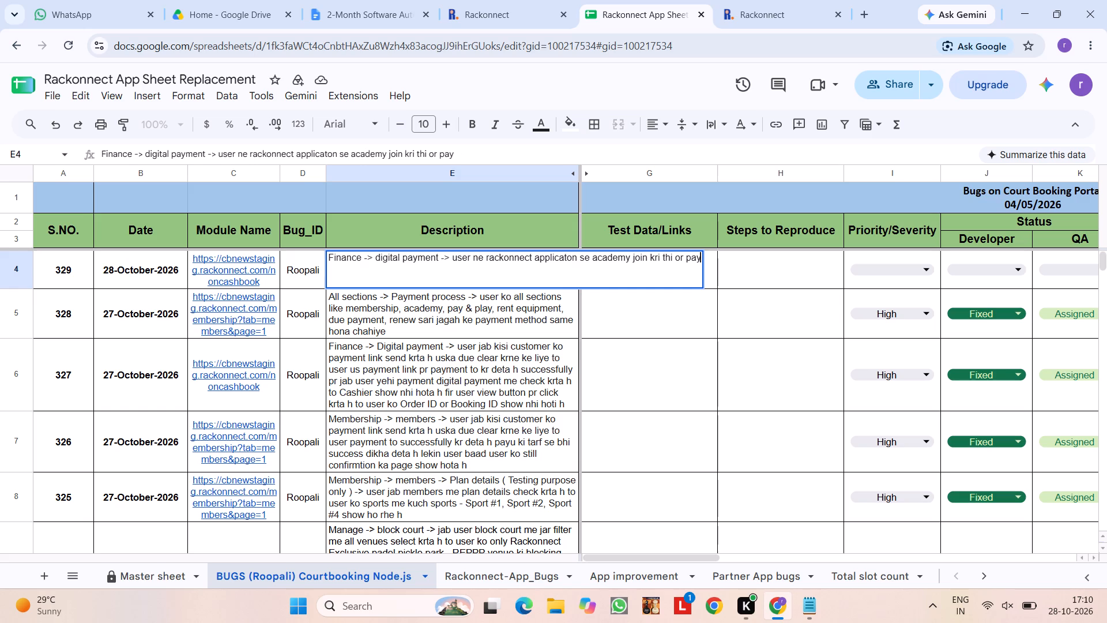
type("ment")
key("space")
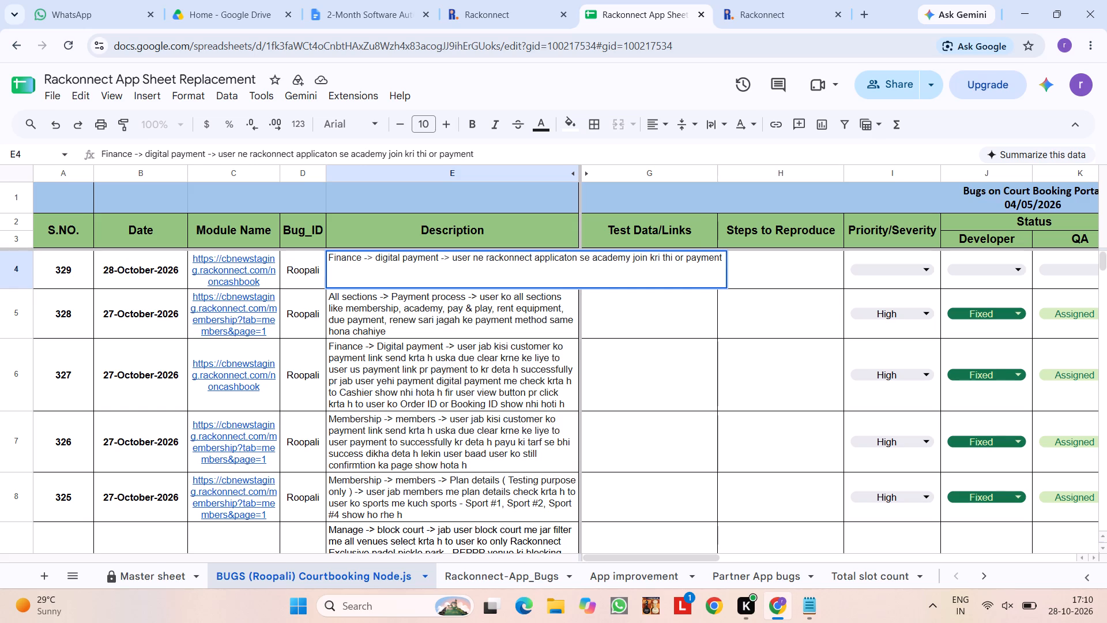
key("shift+n")
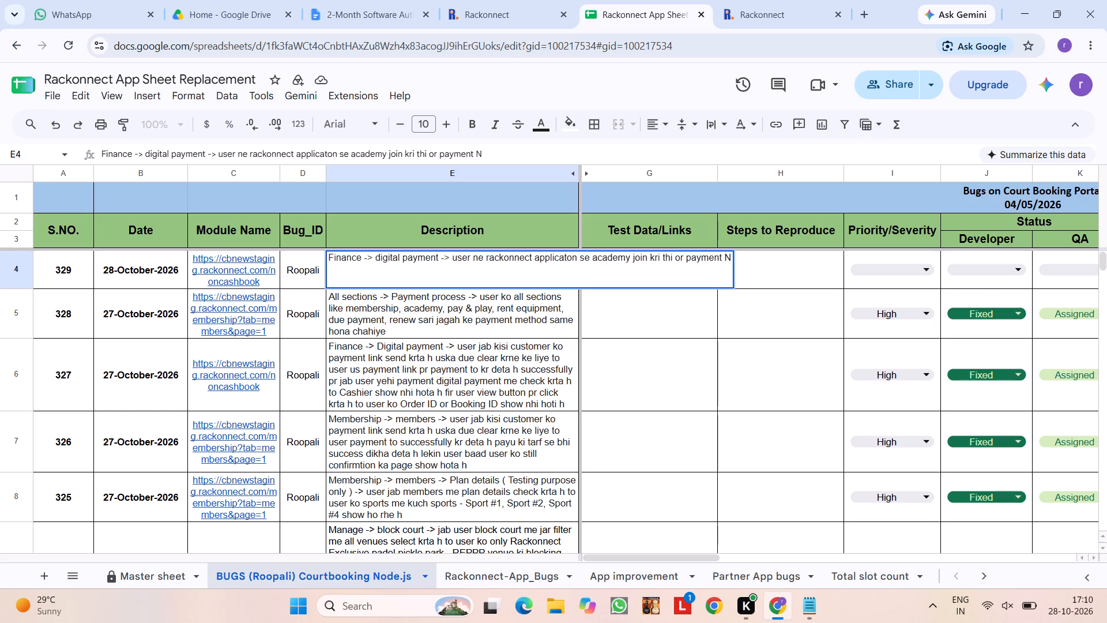
type("B")
key("space")
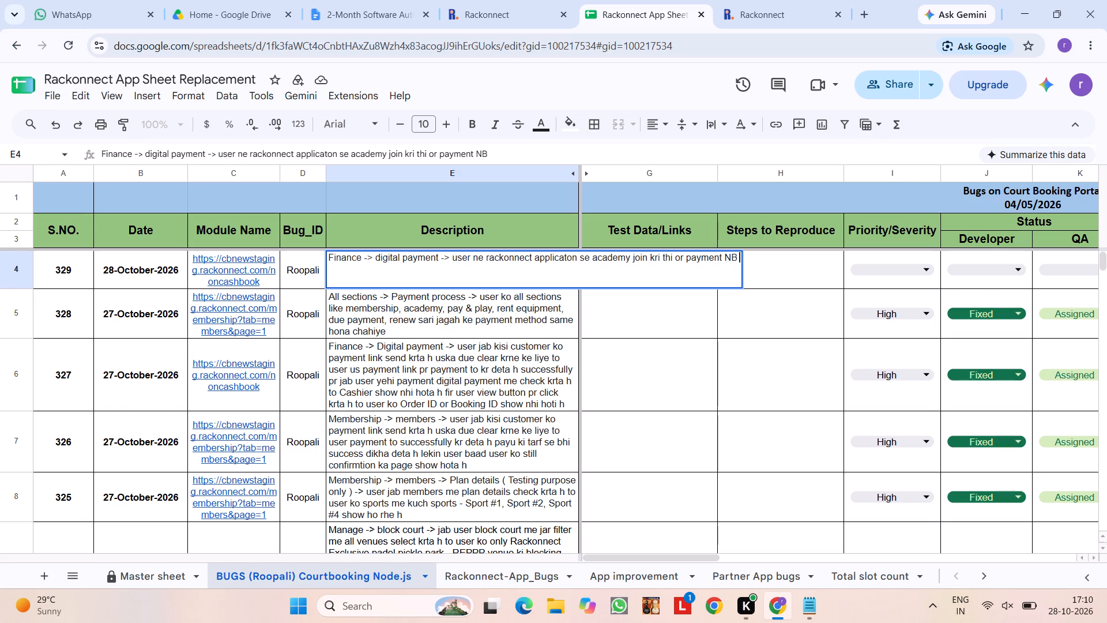
type("se kiya tha")
key("space")
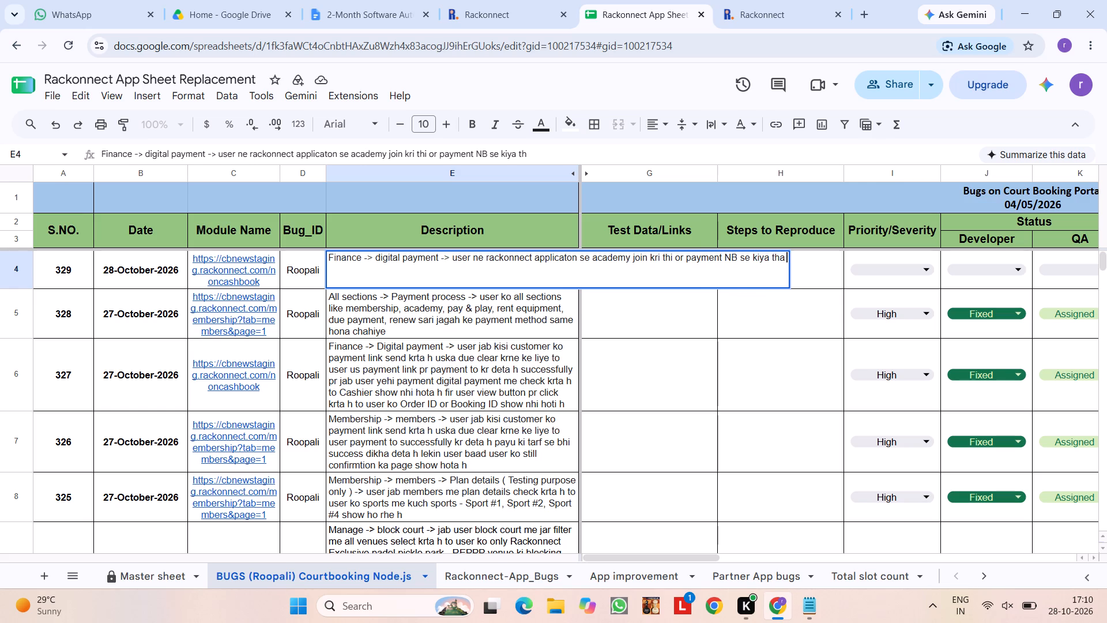
Continue bug 329's description with "jab user ye hi payment ".
type("jab user iie")
key("space")
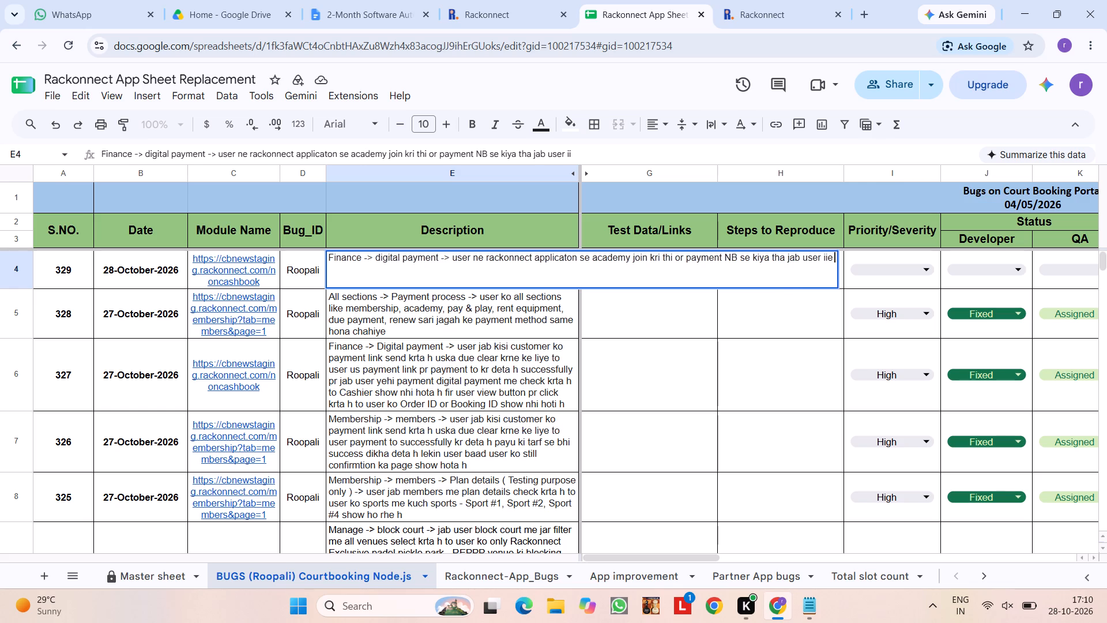
key("BackSpace")
key("BackSpace")
key("BackSpace")
key("y")
key("BackSpace")
key("BackSpace")
type("ye pa")
key("BackSpace")
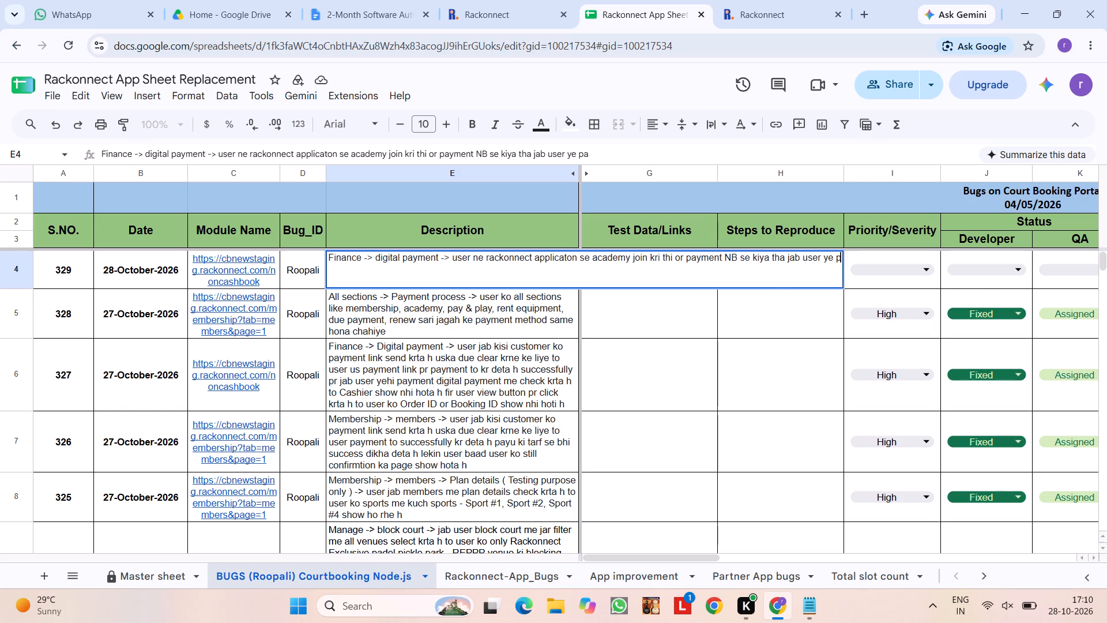
key("BackSpace")
type("hi payment")
key("space")
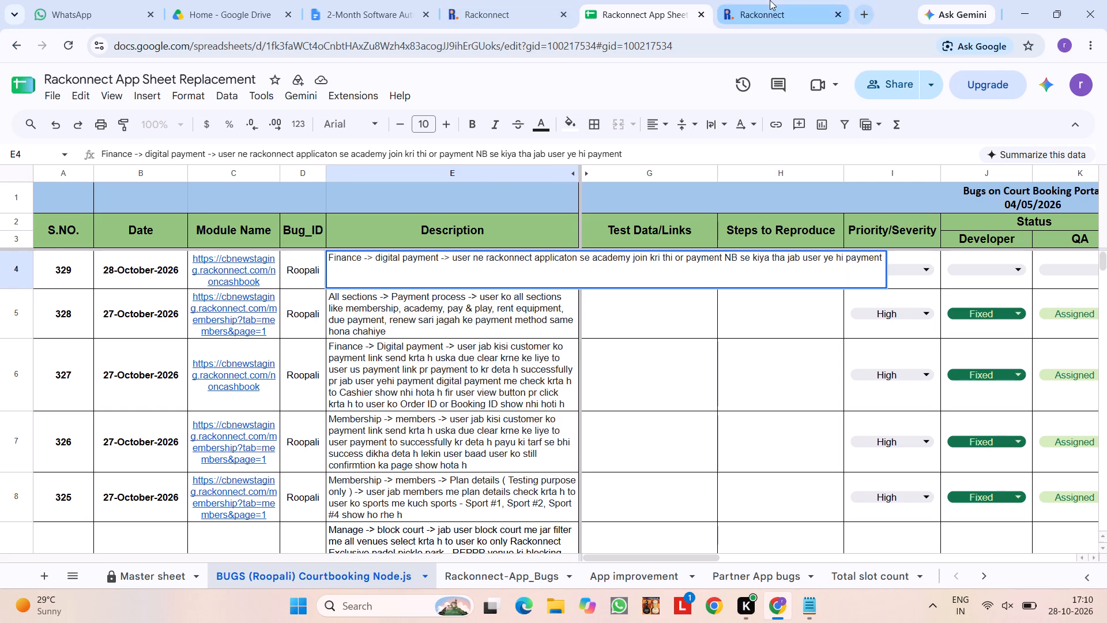
Switch to the Rackonnect staging portal and recheck the Digital Payments page.
left_click(770, 0)
left_click(504, 0)
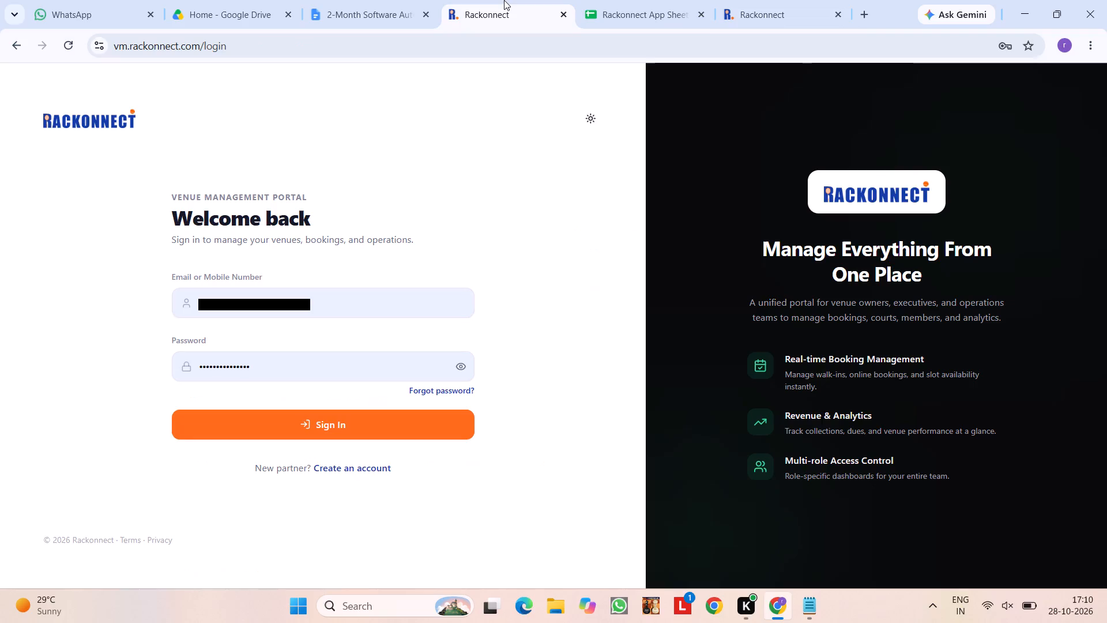
left_click(724, 2)
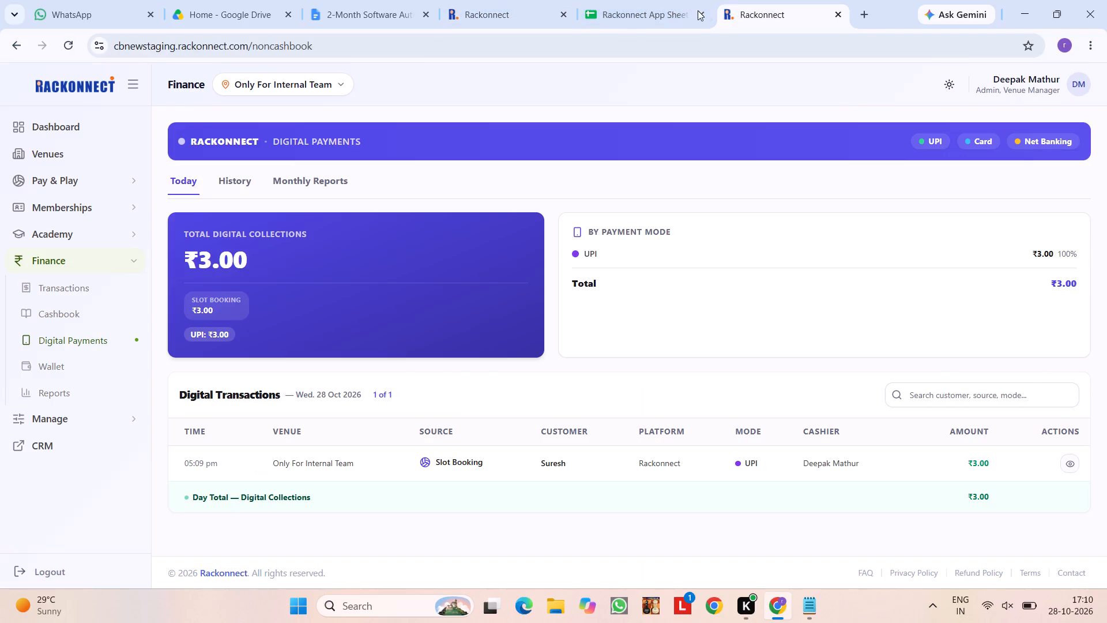
Return to the bug sheet and finish bug 329's description with "finance me check krta h to user ko koi payment aai hui show nhi hoti h".
left_click(619, 12)
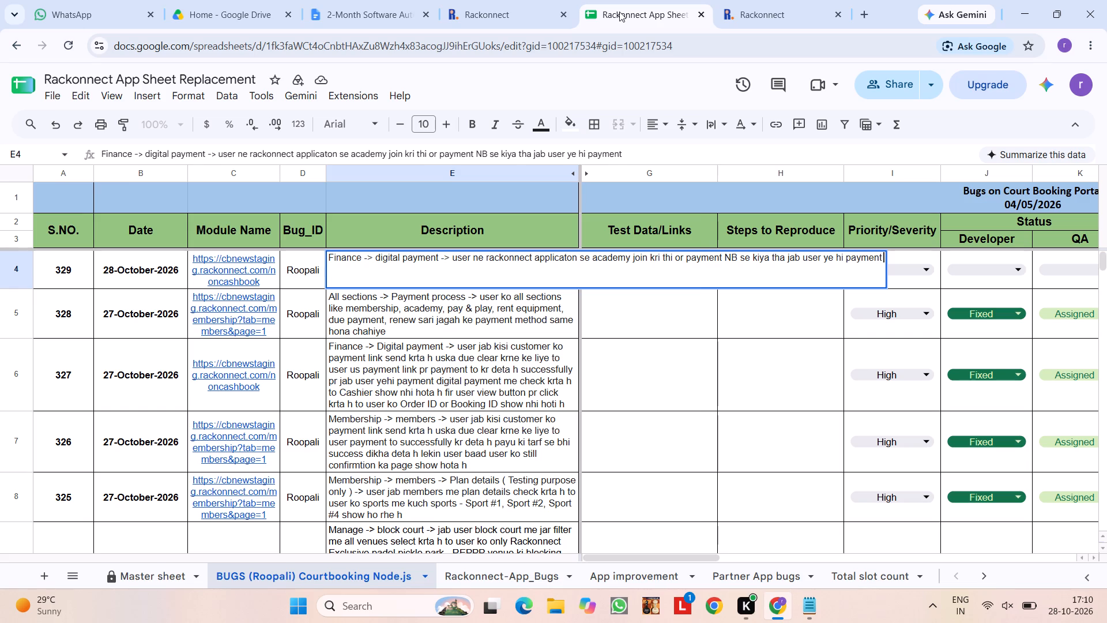
type("fi")
type("nance")
key("space")
type("me checkrkt")
key("BackSpace")
key("BackSpace")
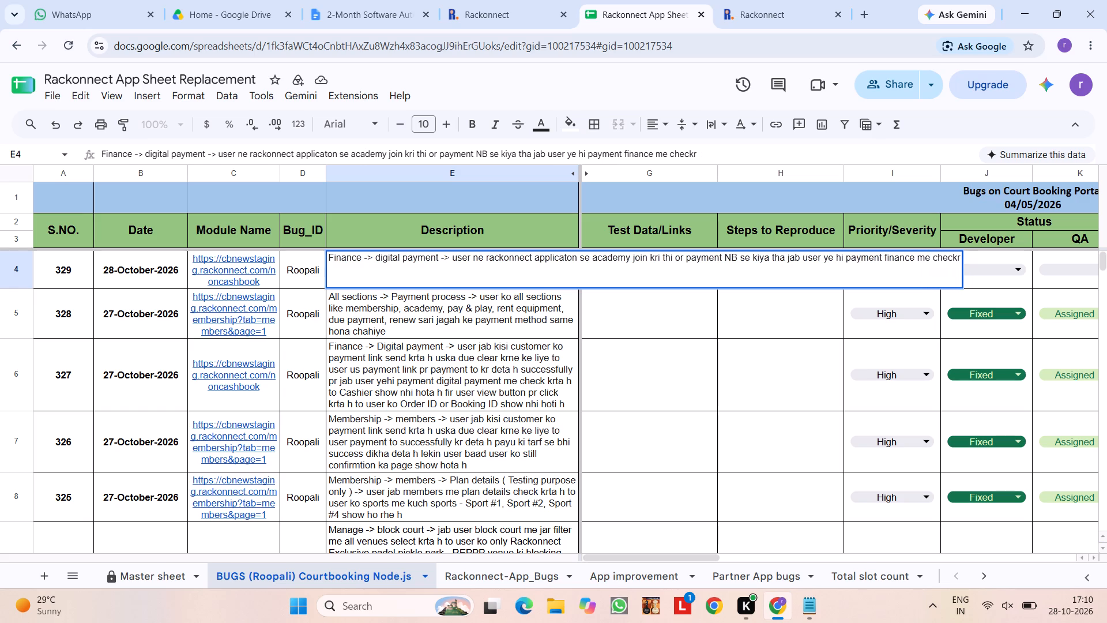
key("BackSpace")
key("space")
type("krta h to user ko koi")
key("space")
type("payment aai hi")
key("BackSpace")
type("ui show nhi hoti h")
key("space")
key("Return")
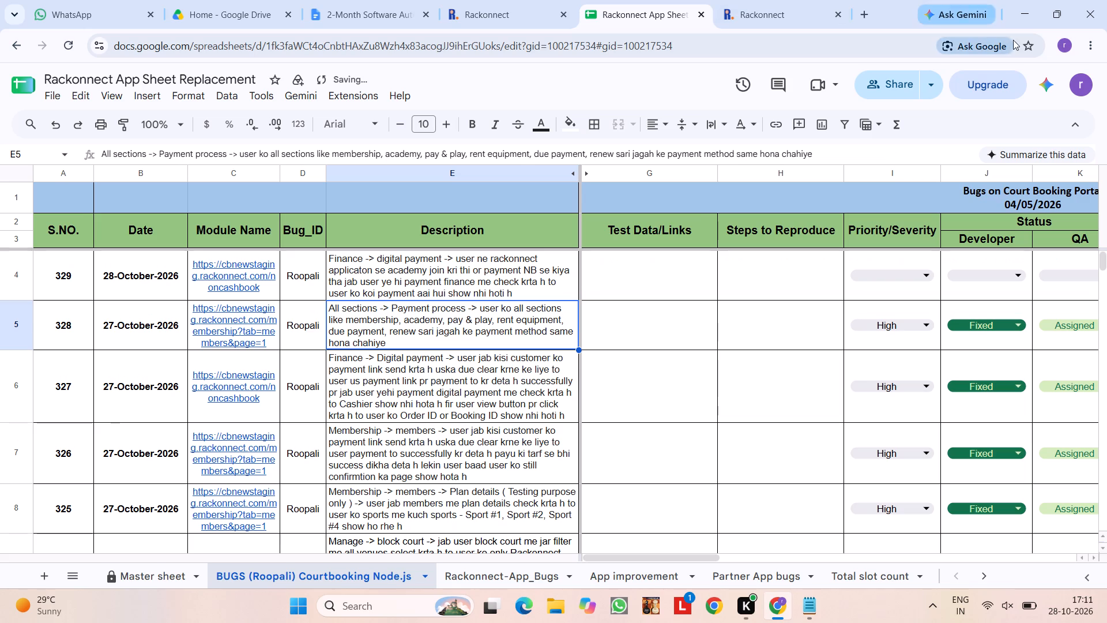
Set the priority/severity of bug 329 to High.
left_click(912, 272)
left_click(884, 335)
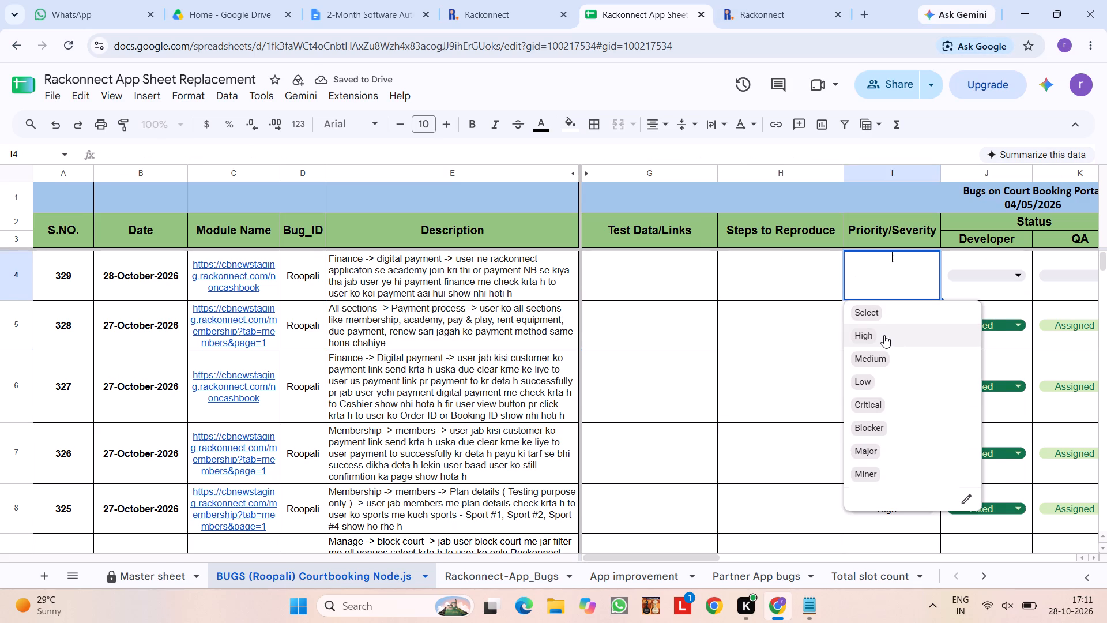
Set bug 329's QA status to New and then change it to Assigned.
left_click(1065, 273)
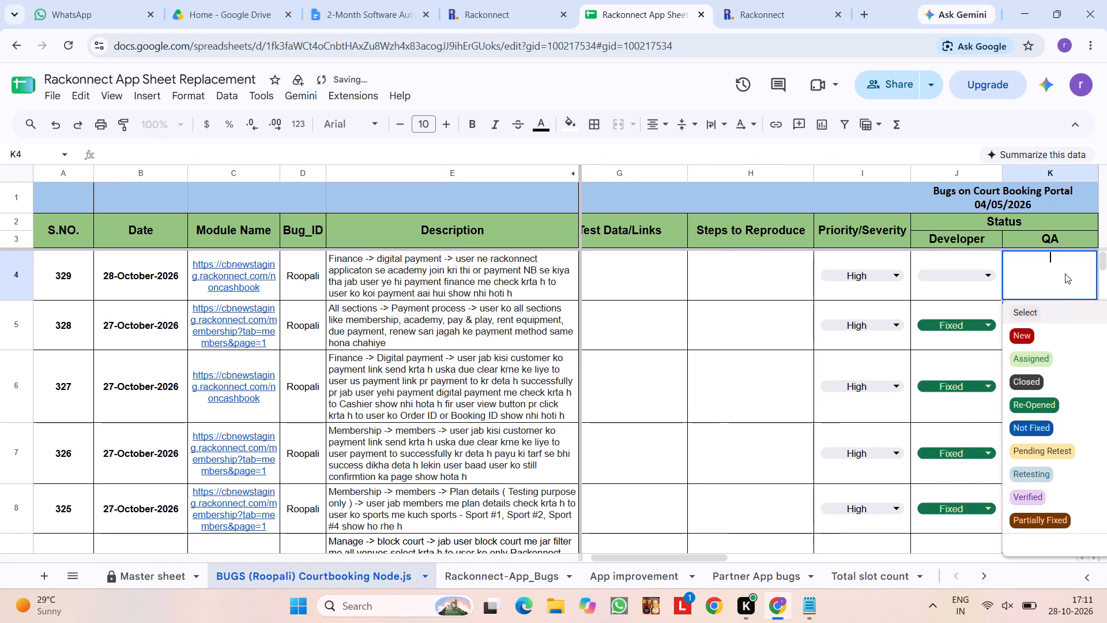
left_click(1026, 343)
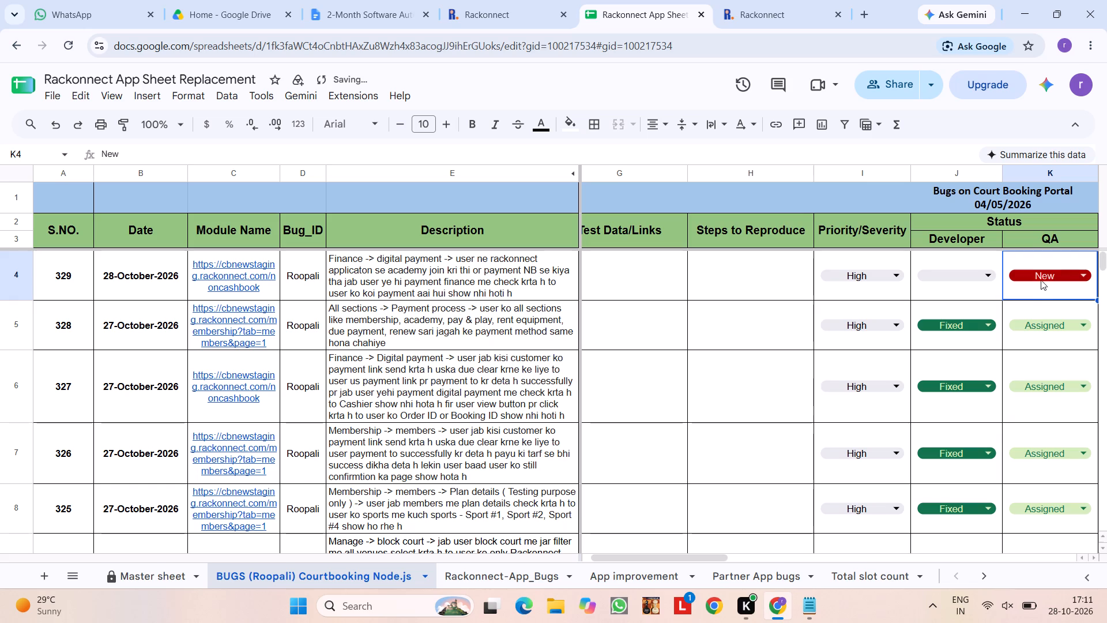
left_click(1041, 277)
left_click(1051, 363)
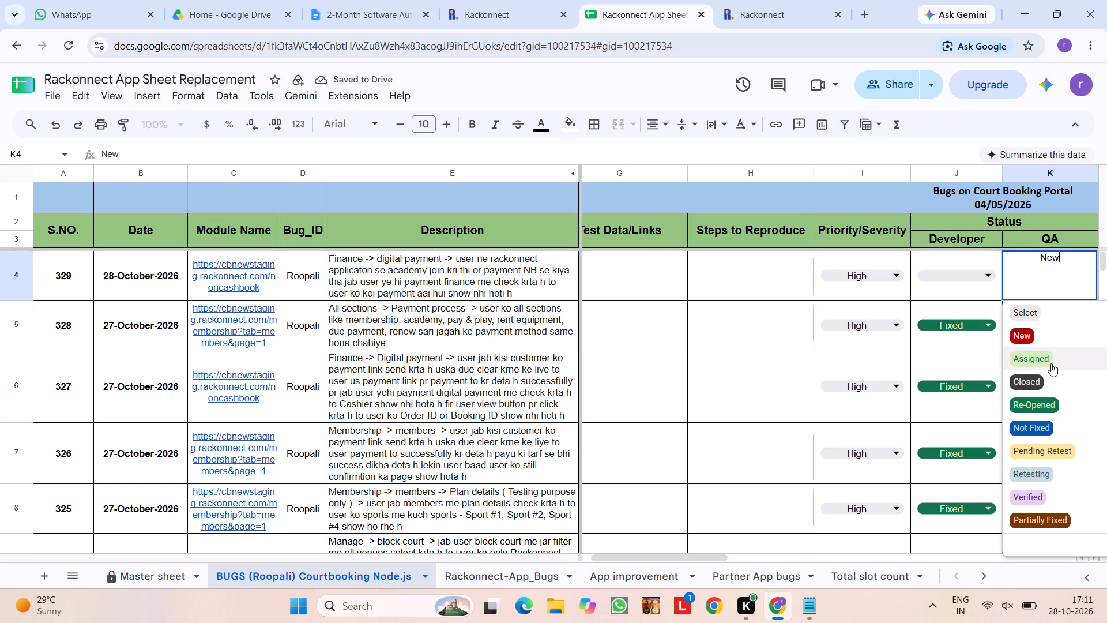
Set bug 329's Dev/Live value to Dev.
scroll(1051, 363, "left", 5)
left_click(978, 274)
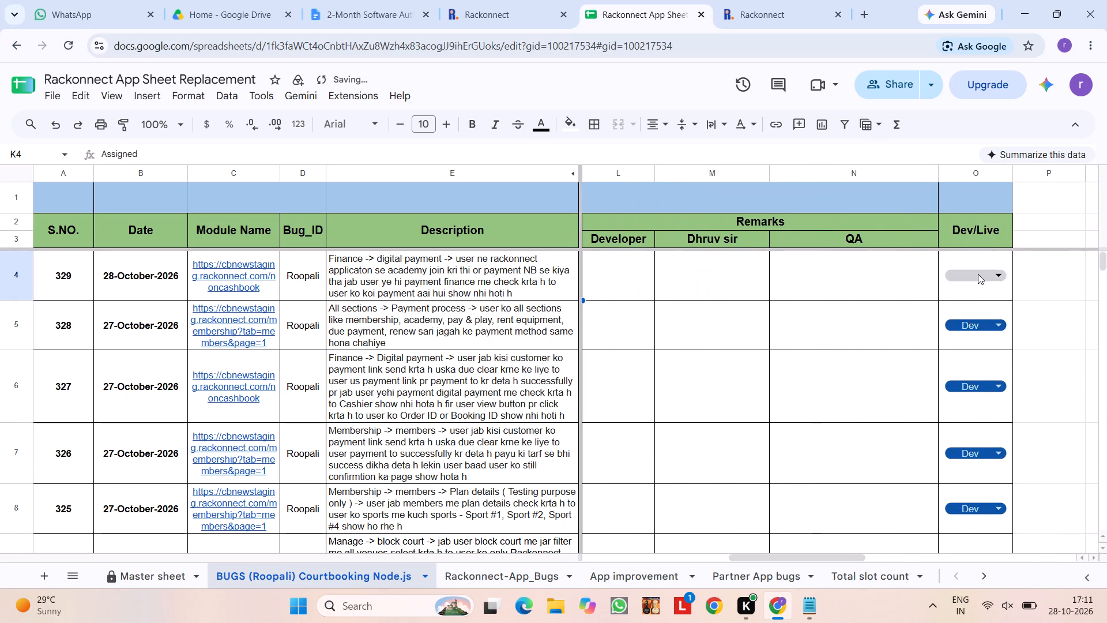
left_click(978, 314)
Insert two blank rows above bug 329 in the bug sheet.
scroll(978, 314, "right", 5)
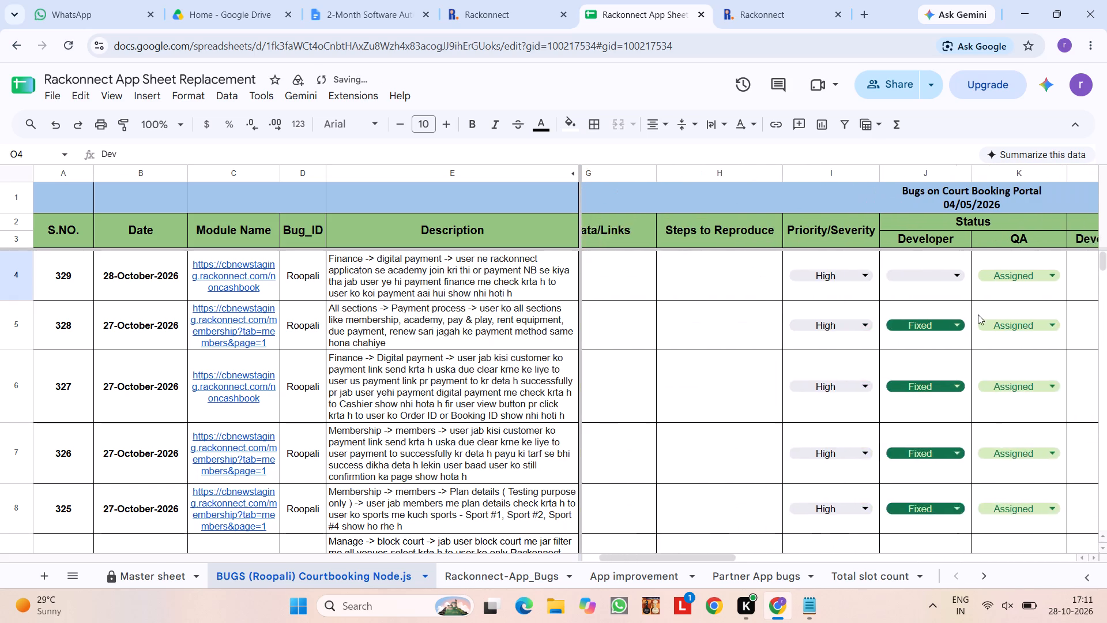
scroll(978, 314, "right", 3)
left_click_drag(22, 274, 24, 316)
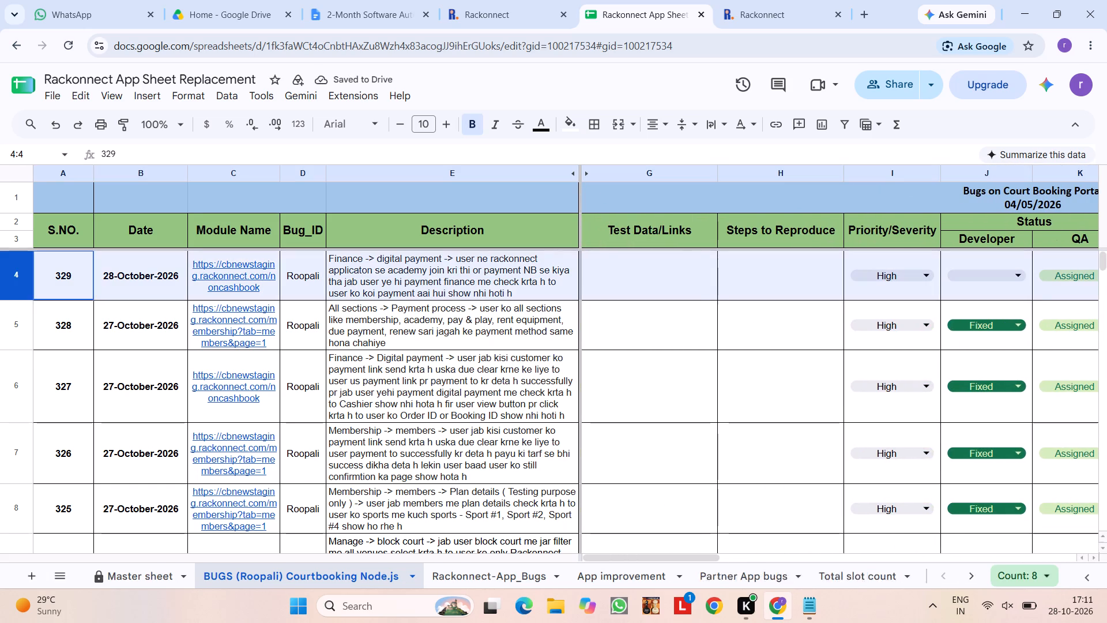
left_click_drag(24, 316, 22, 350)
right_click(22, 350)
left_click(80, 333)
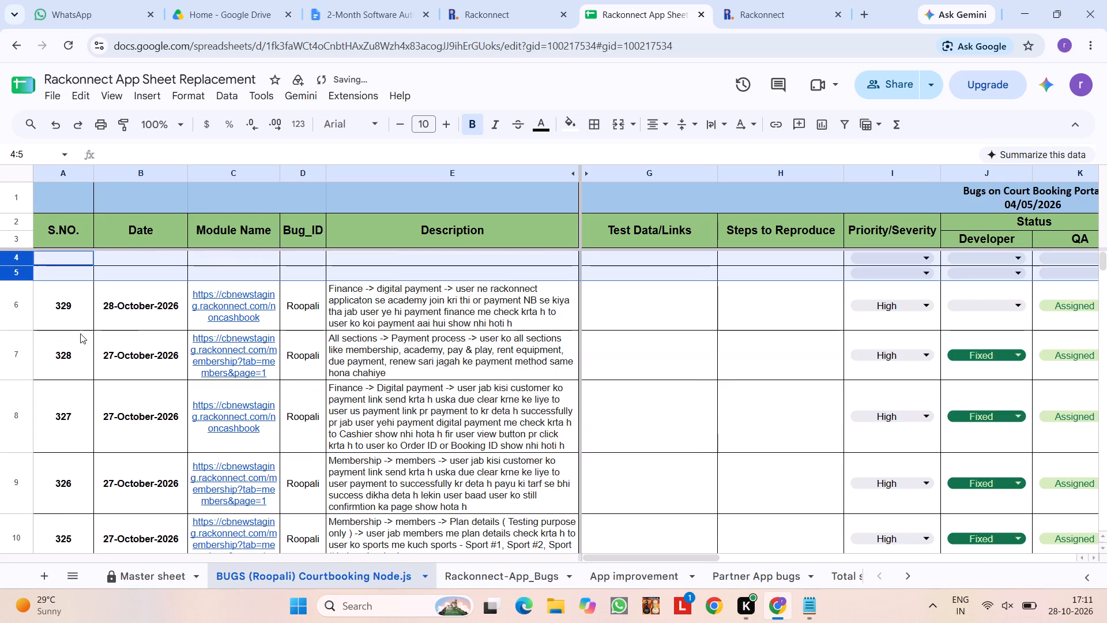
Number the two new rows in the S.NO. column, 330 directly above bug 329 and 331 above that.
left_click(76, 273)
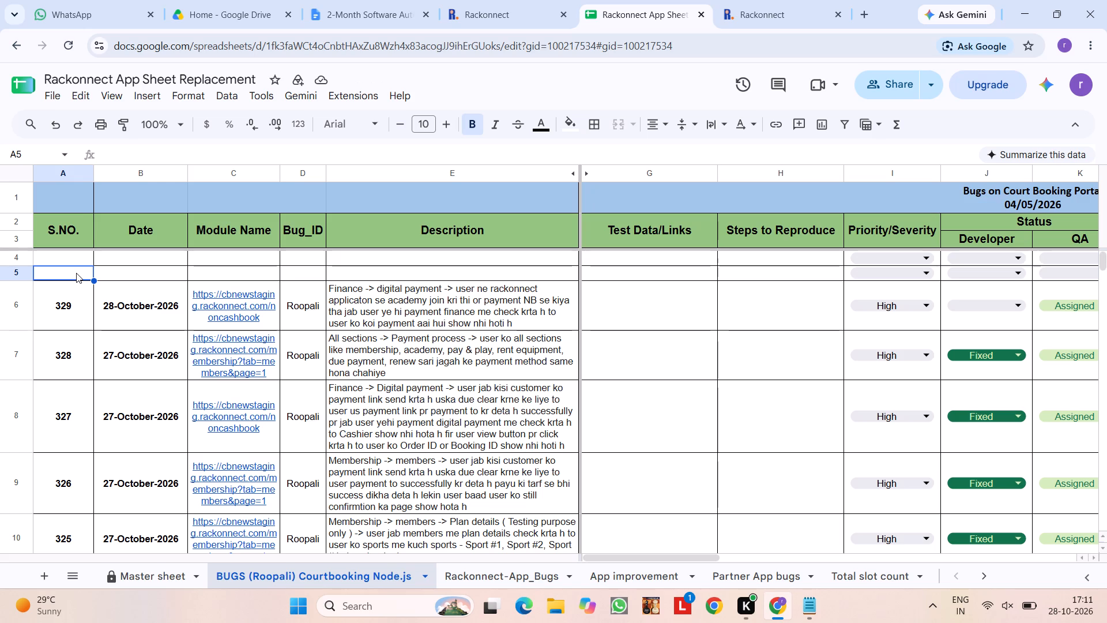
key("3")
type("30")
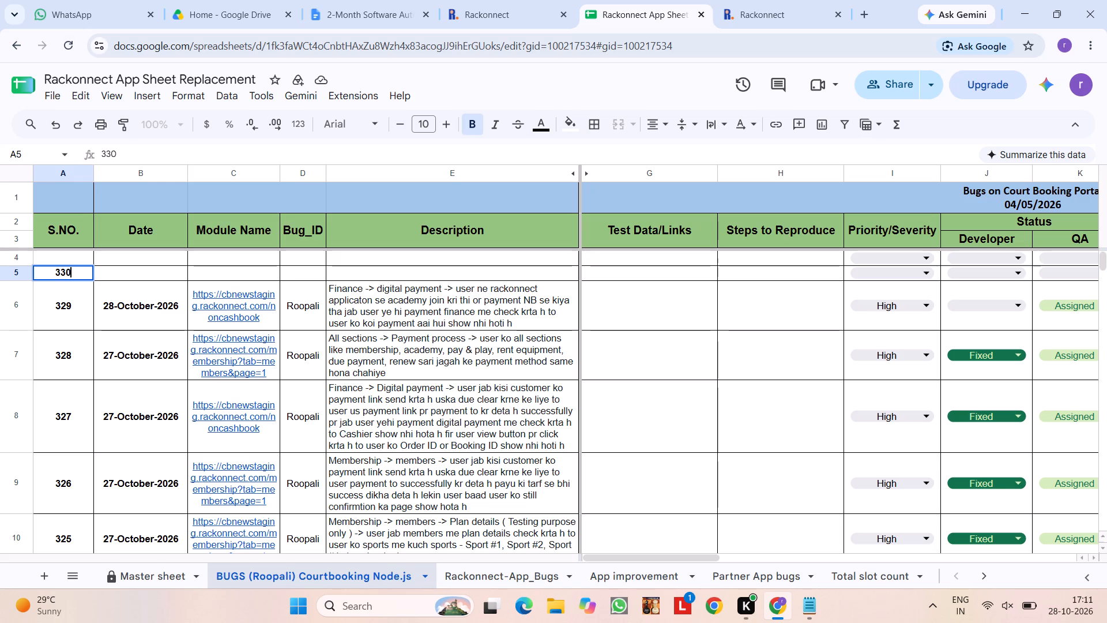
key("Up")
type("33")
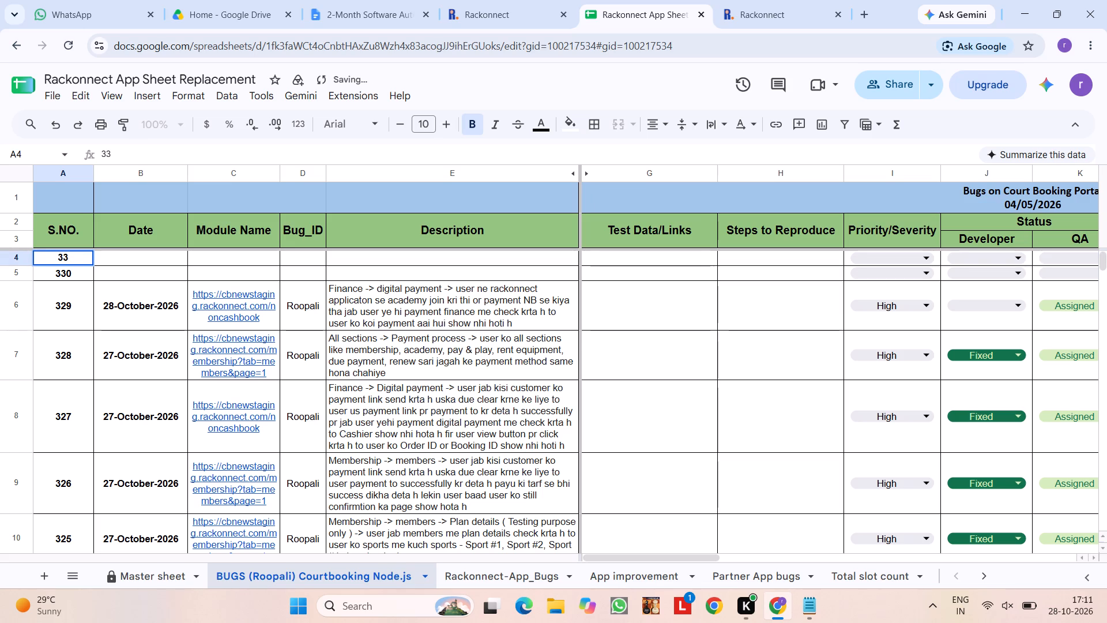
key("1")
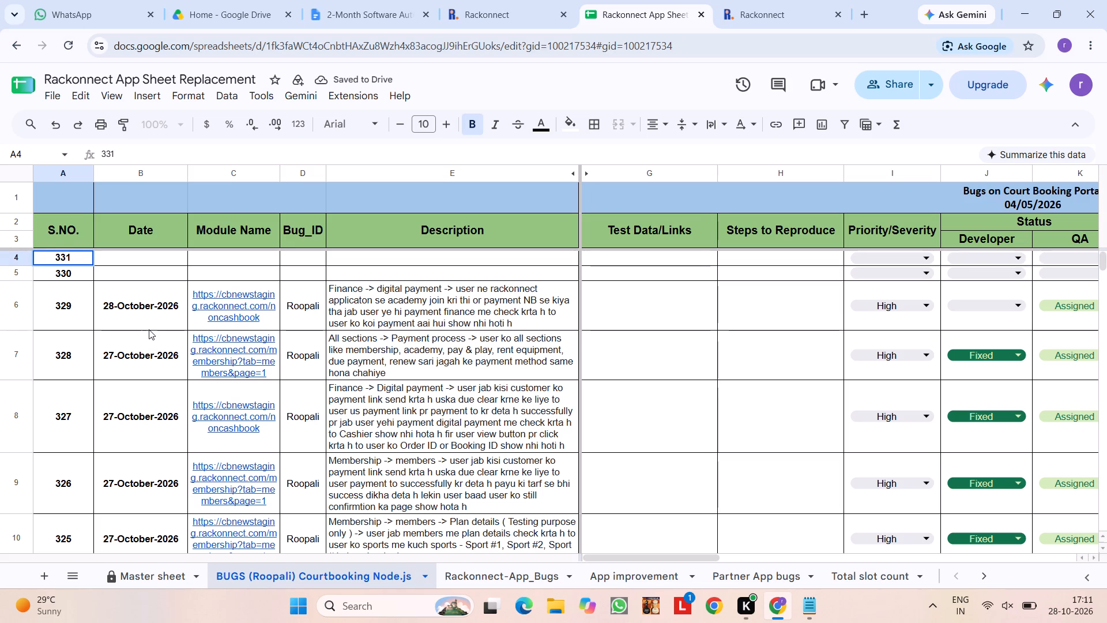
left_click(149, 329)
Switch to the Rackonnect staging portal's Digital Payments page.
left_click(505, 0)
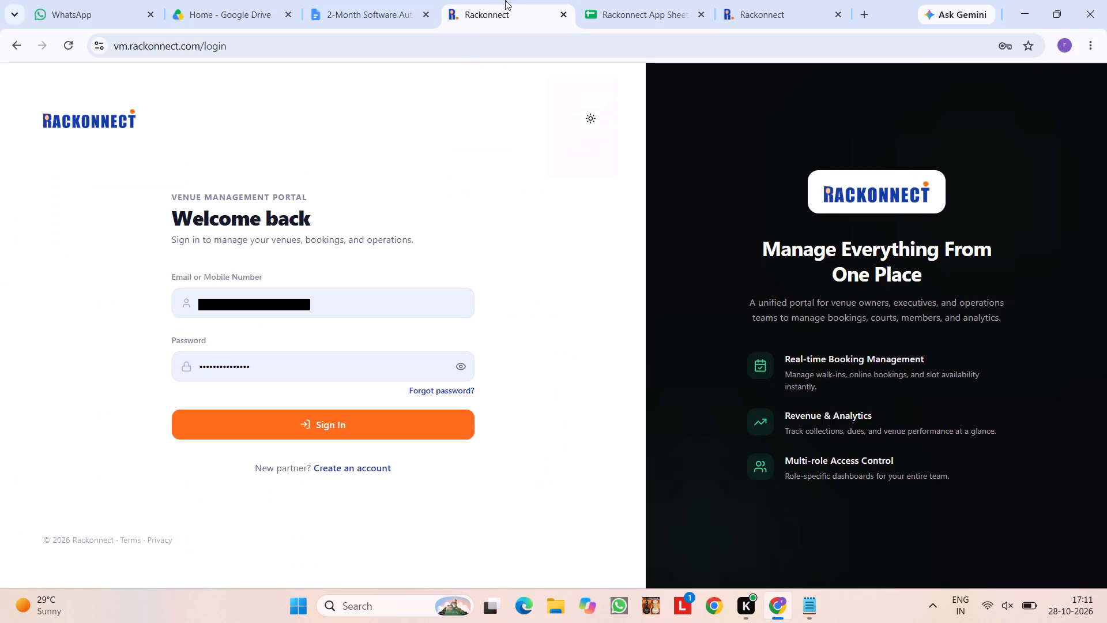
left_click(768, 0)
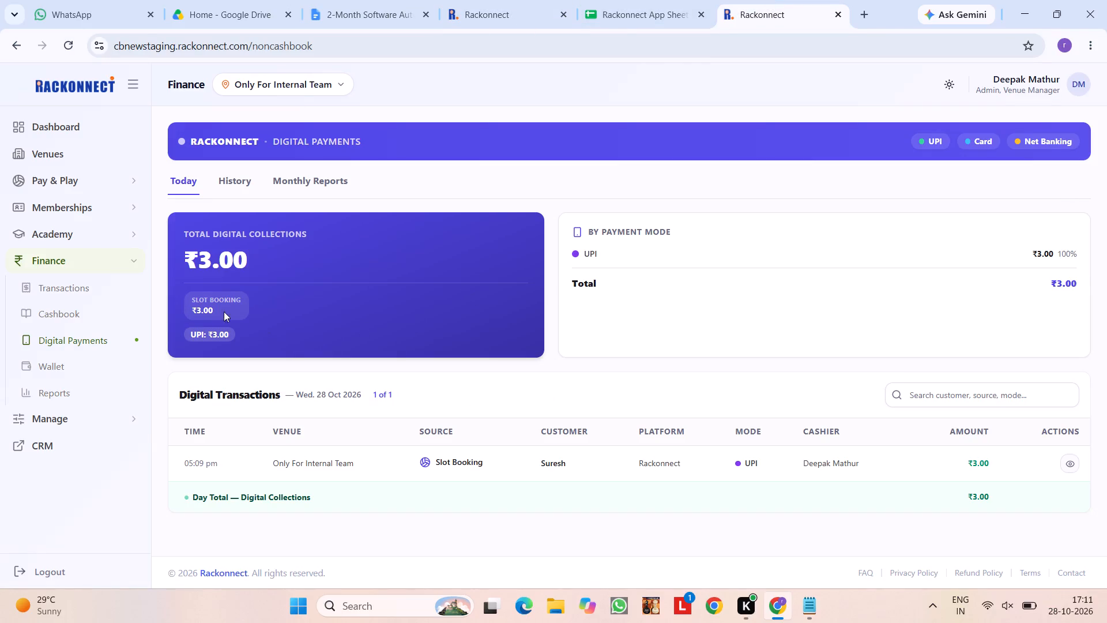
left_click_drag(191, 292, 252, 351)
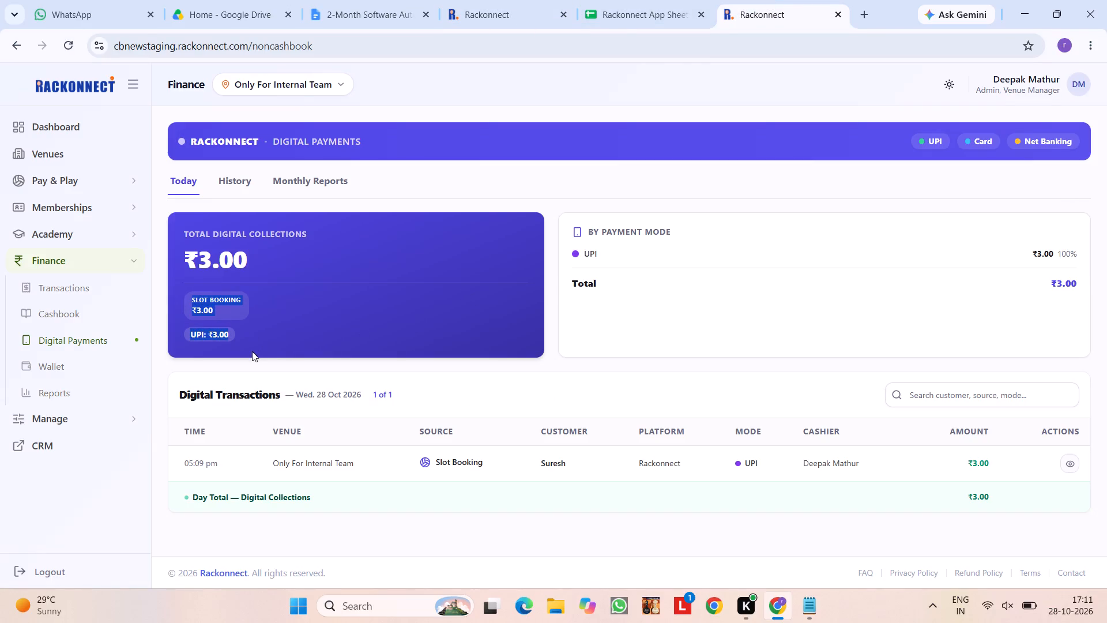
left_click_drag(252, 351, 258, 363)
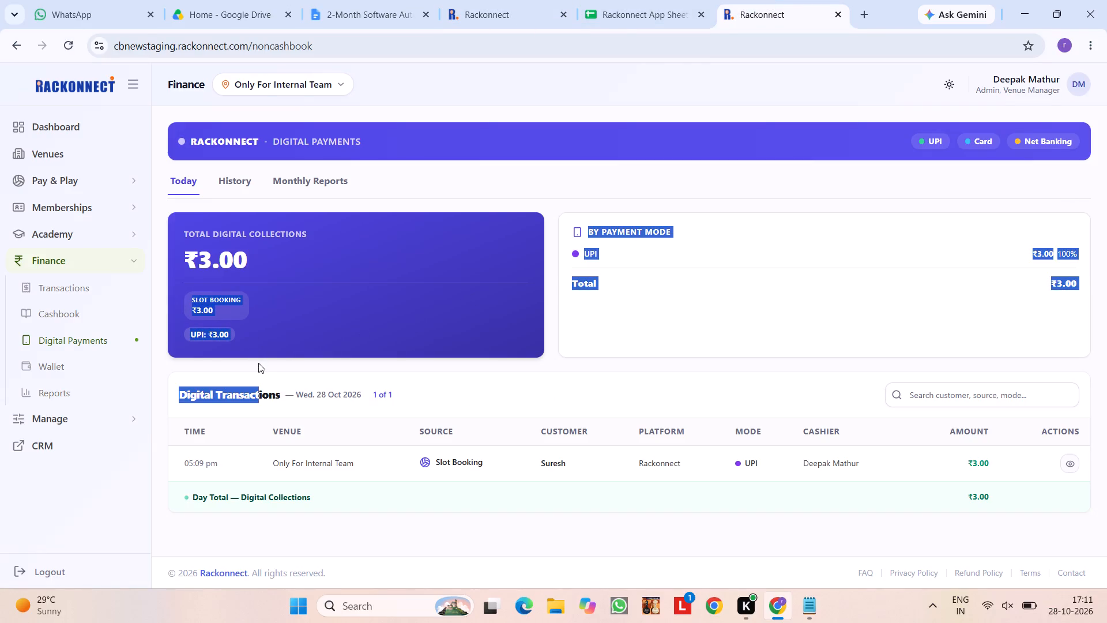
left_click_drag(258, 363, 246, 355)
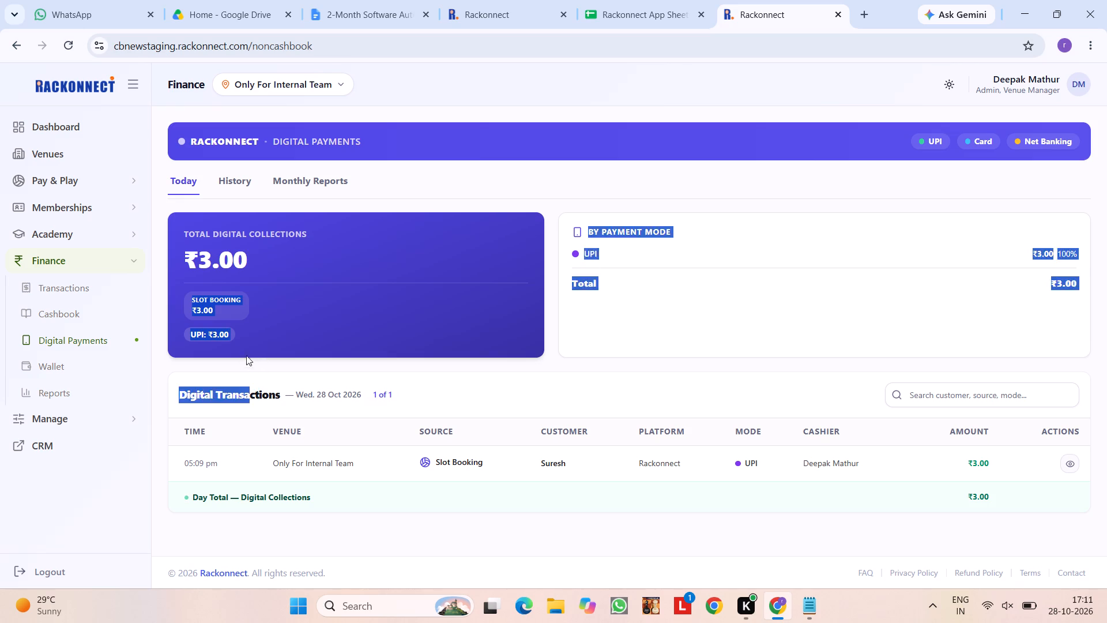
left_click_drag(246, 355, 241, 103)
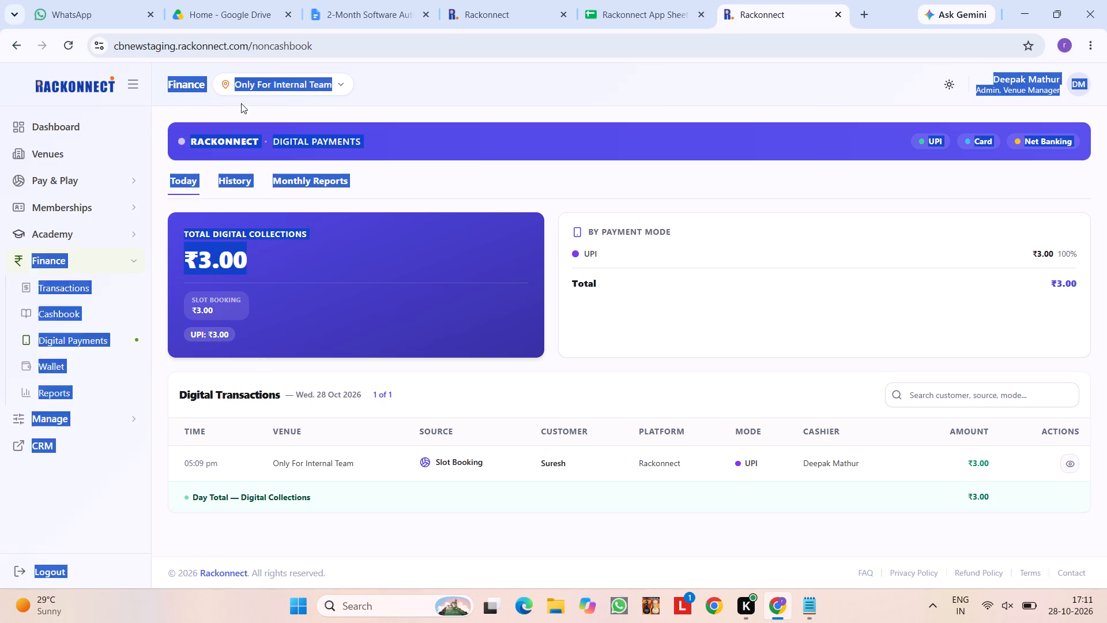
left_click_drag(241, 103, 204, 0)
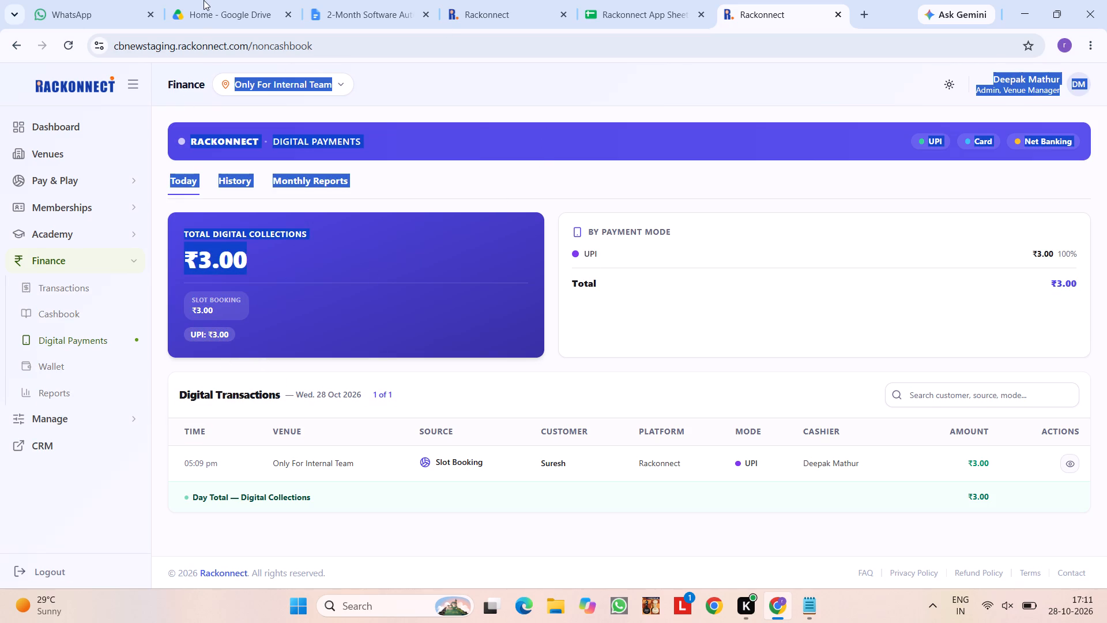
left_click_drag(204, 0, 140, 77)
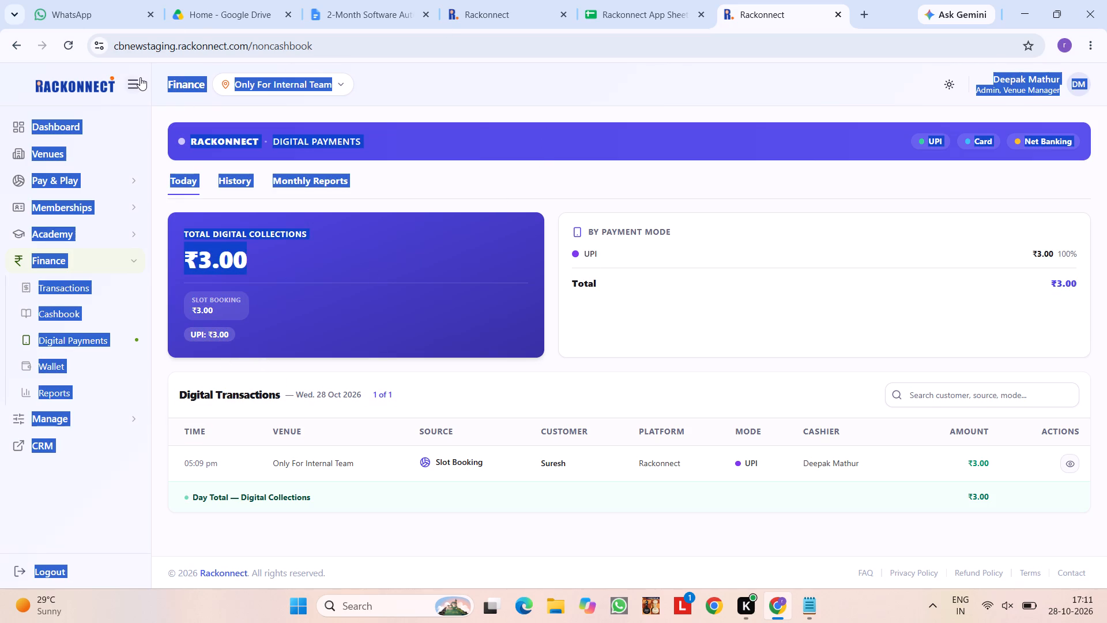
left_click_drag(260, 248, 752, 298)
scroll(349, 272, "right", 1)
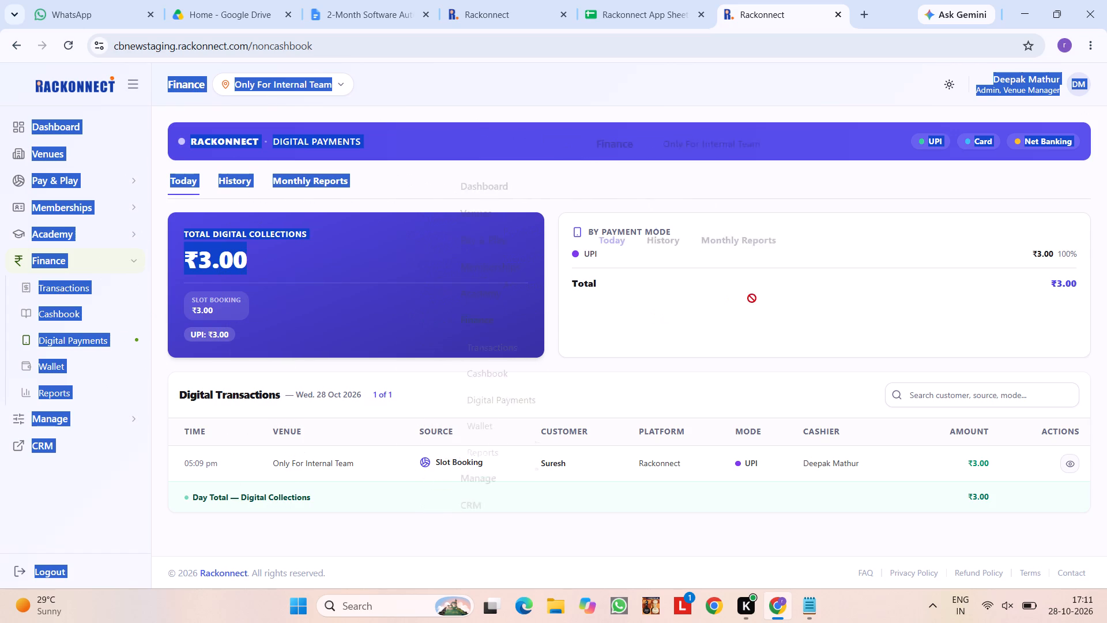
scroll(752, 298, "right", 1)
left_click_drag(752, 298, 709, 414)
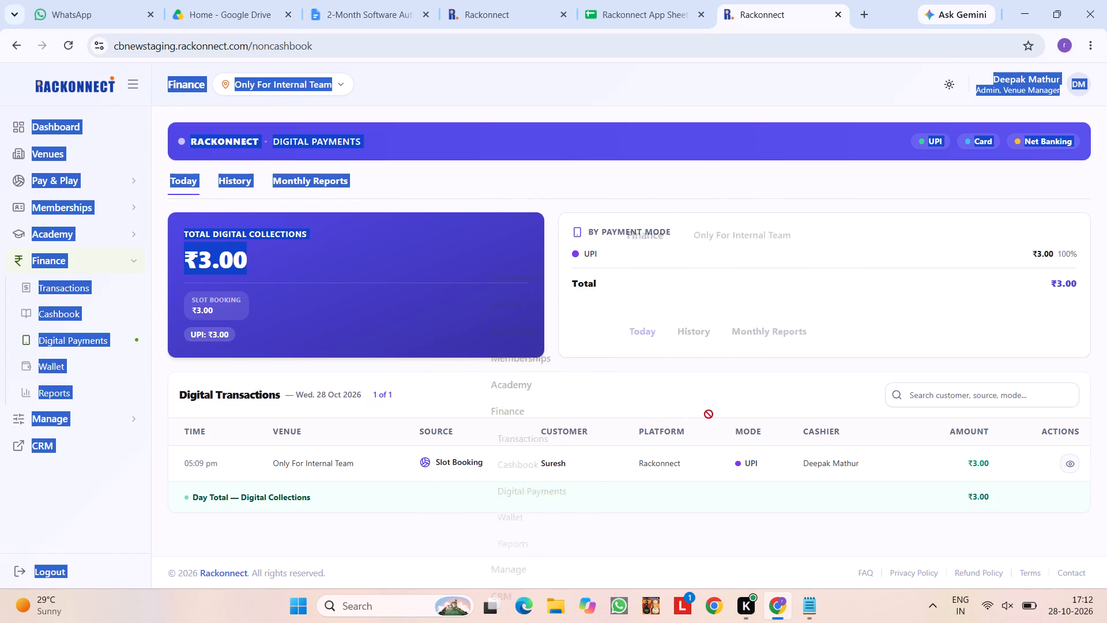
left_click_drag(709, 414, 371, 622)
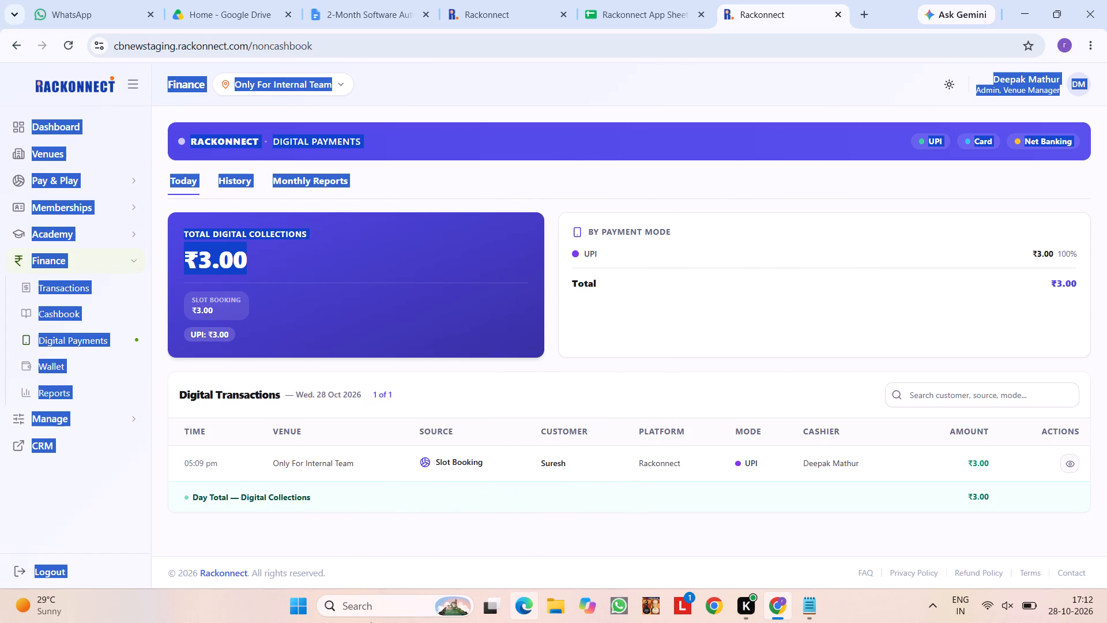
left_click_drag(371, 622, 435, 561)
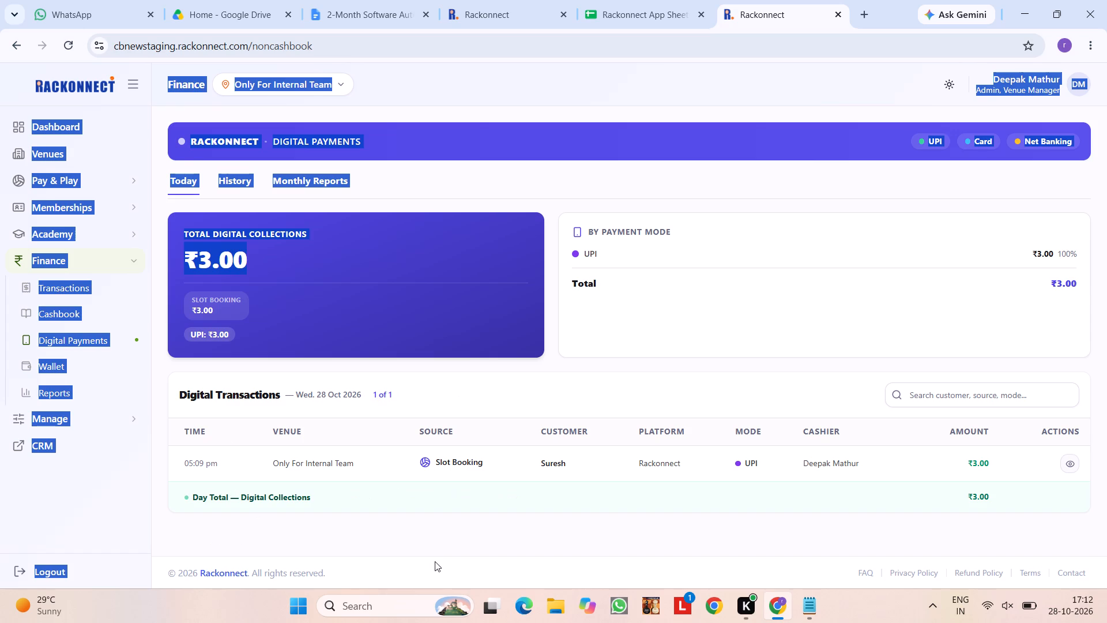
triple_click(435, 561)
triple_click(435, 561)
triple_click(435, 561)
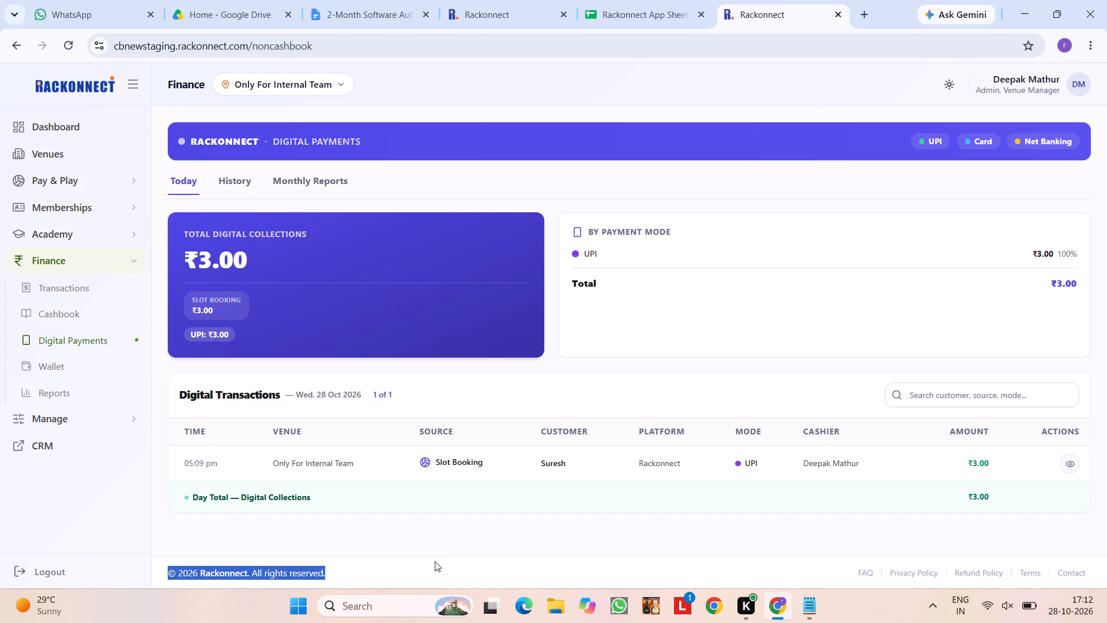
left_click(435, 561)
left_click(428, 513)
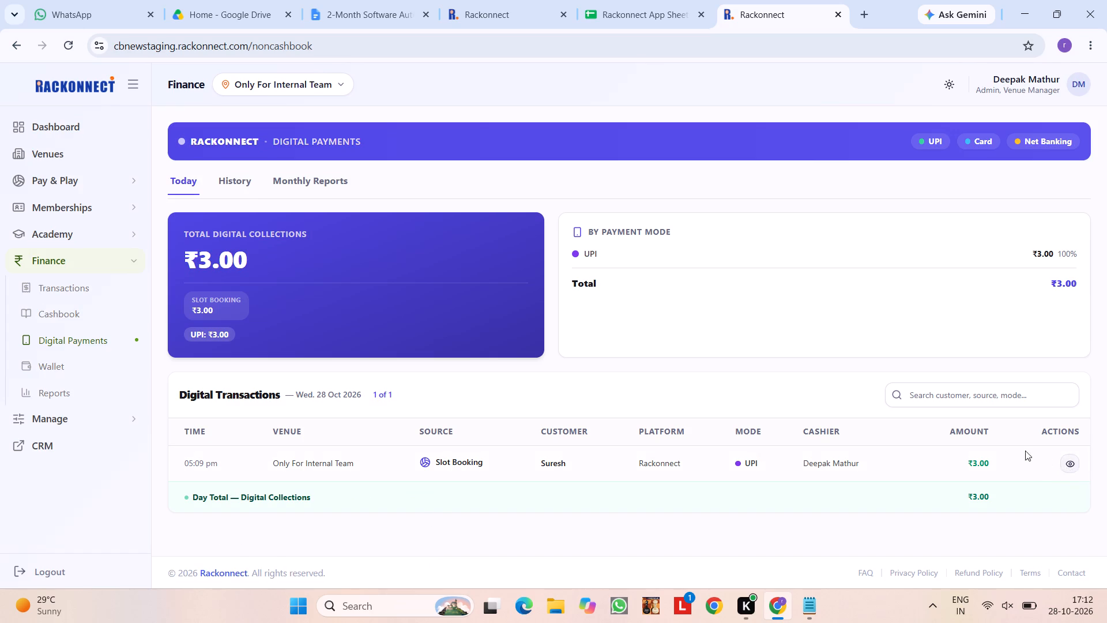
View the transaction details of today's slot booking payment, and close them again.
left_click(1071, 459)
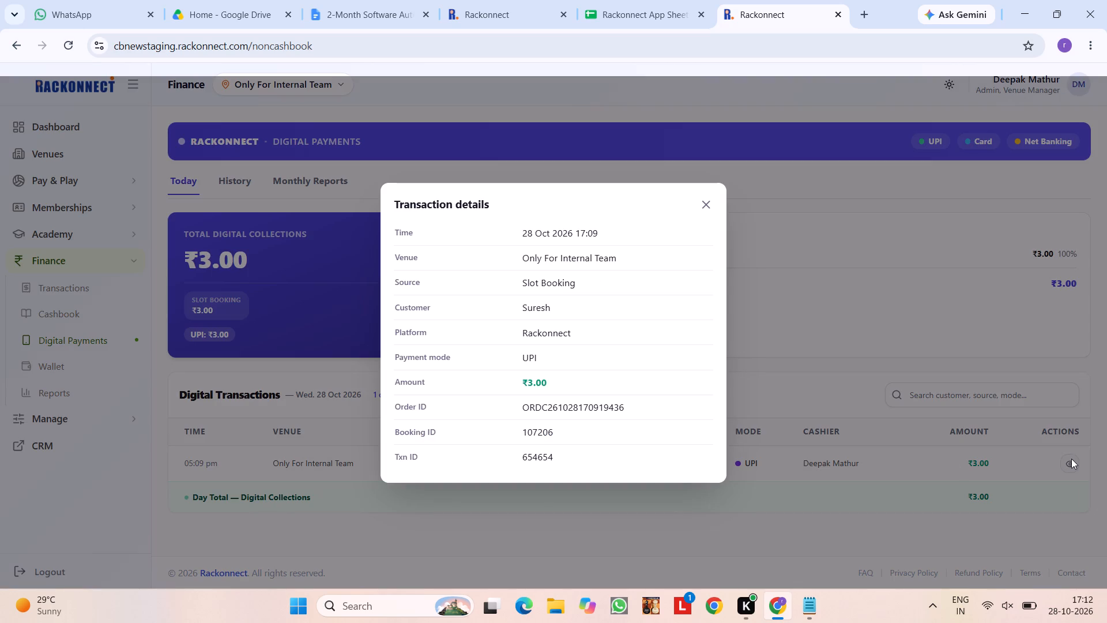
left_click(834, 461)
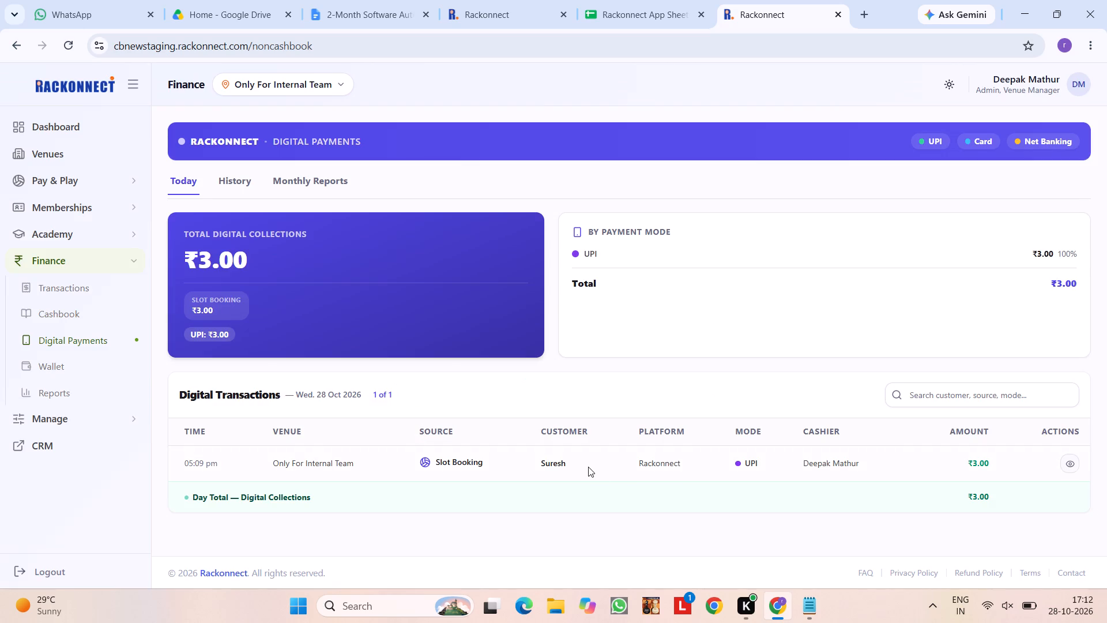
scroll(588, 467, "up", 1)
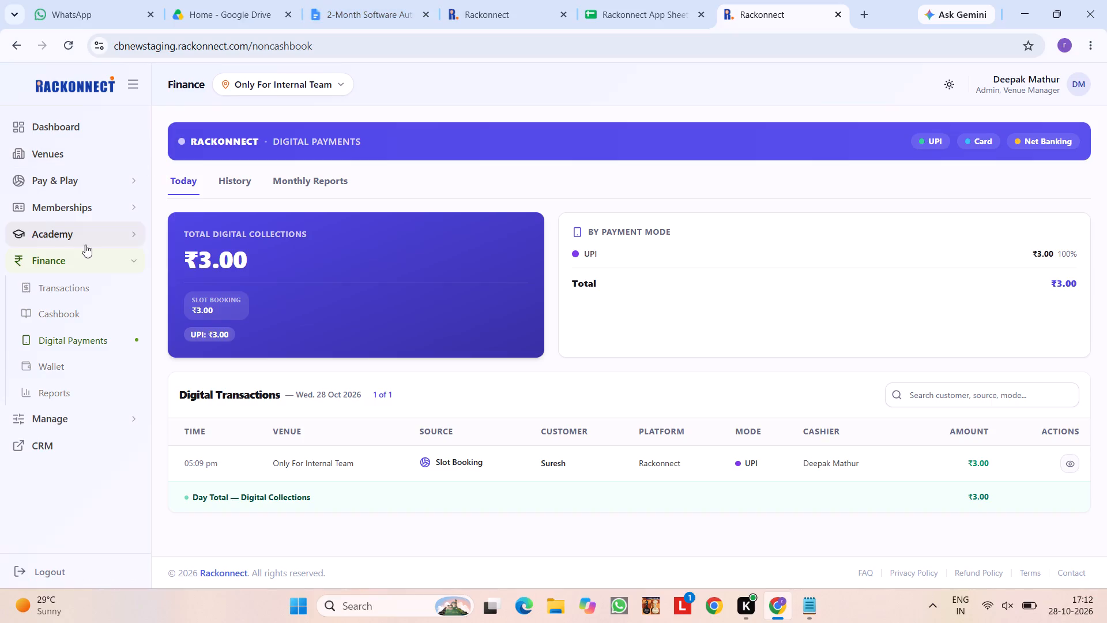
Open the Academy students list and examine the active students' plan periods, fees paid and dues.
left_click(81, 231)
left_click(86, 261)
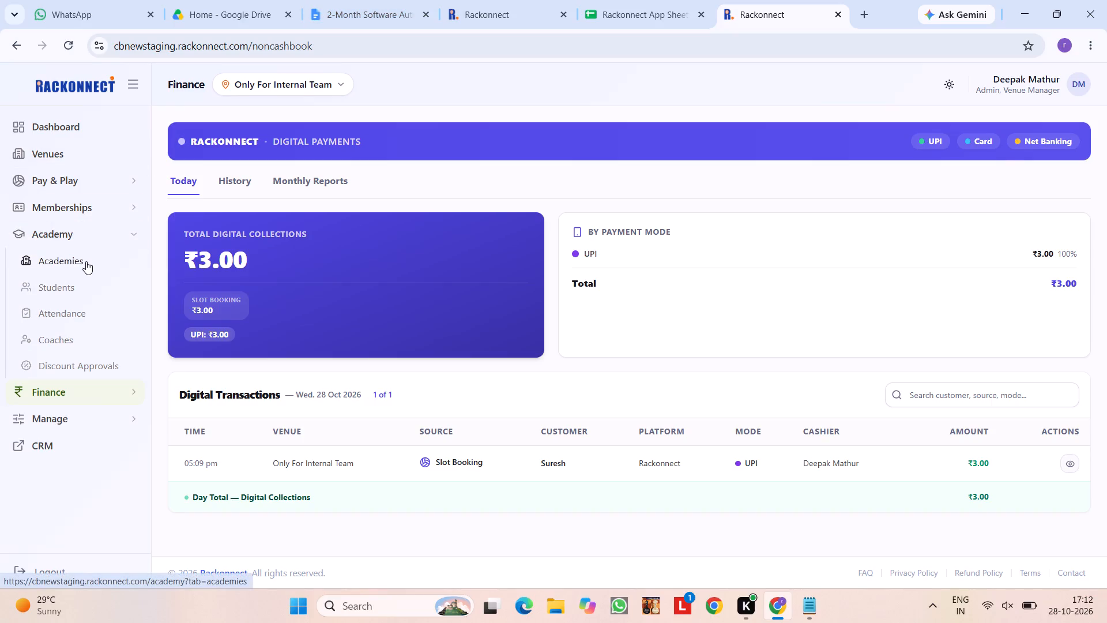
left_click(80, 291)
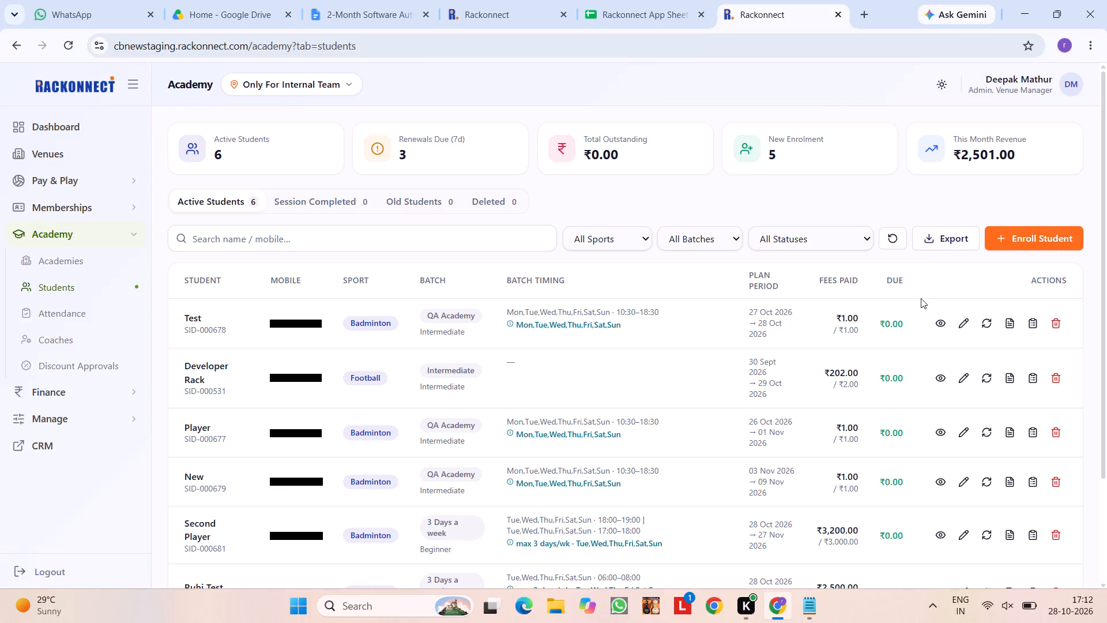
scroll(540, 426, "down", 1)
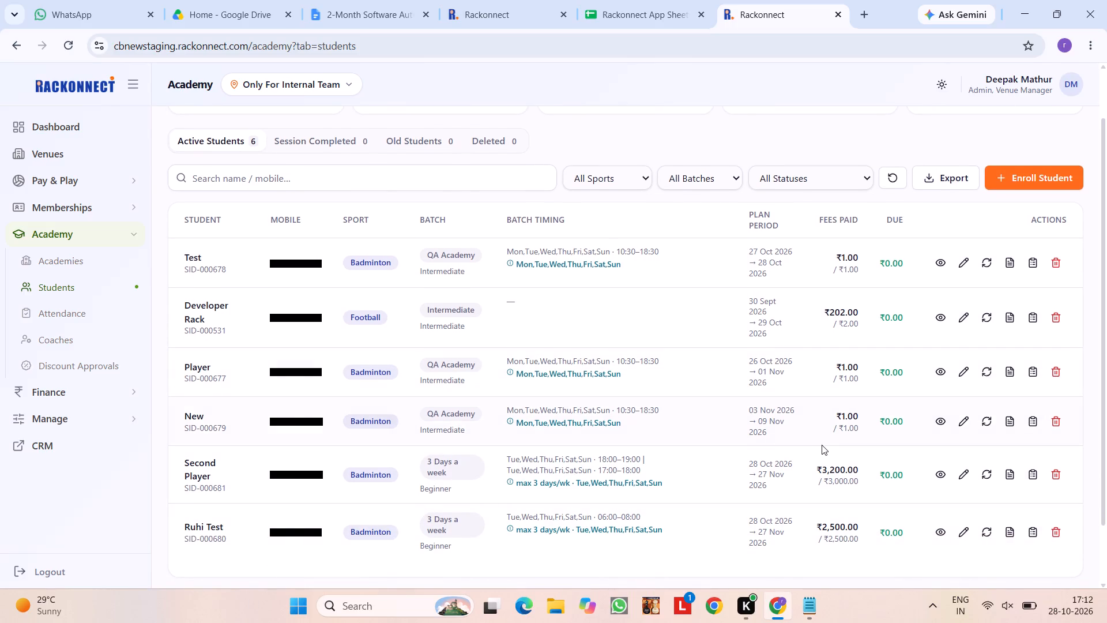
scroll(822, 445, "up", 3)
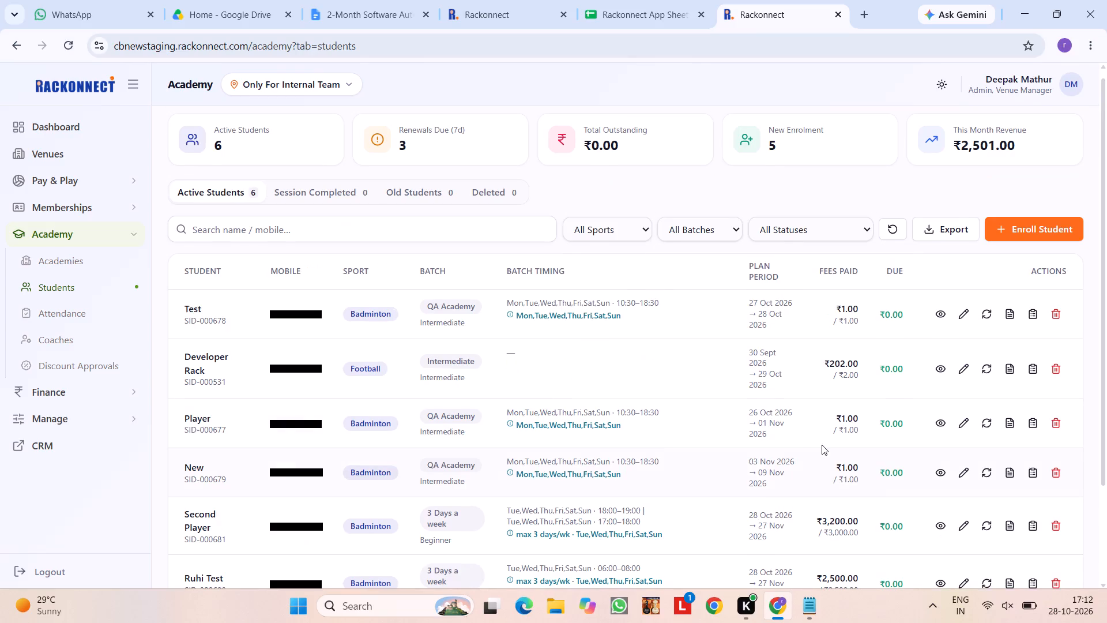
scroll(822, 445, "up", 2)
scroll(822, 445, "down", 1)
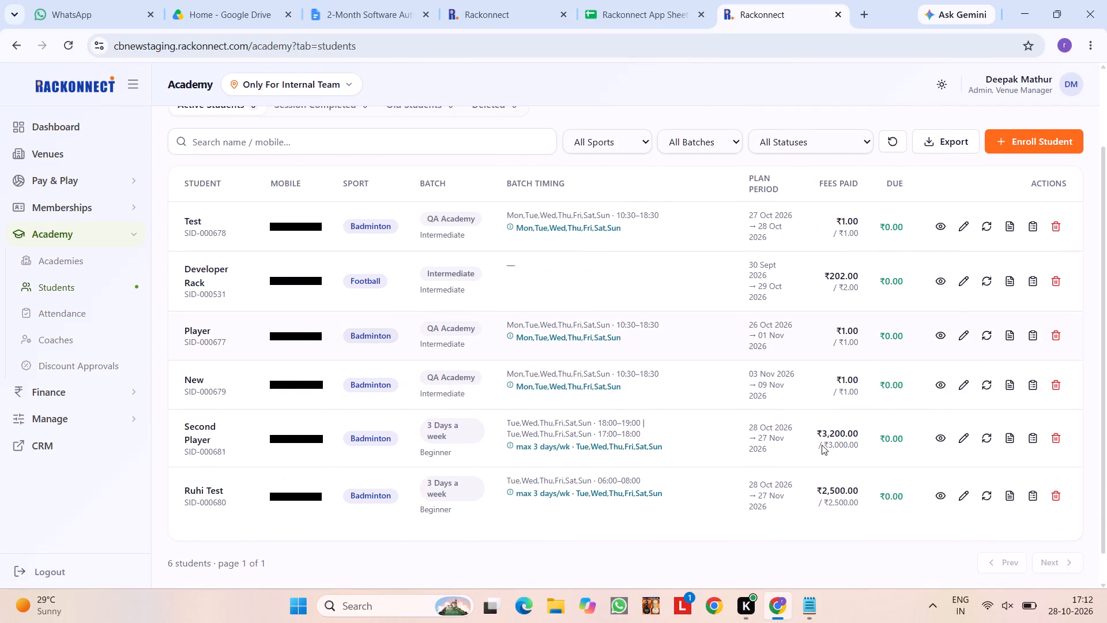
scroll(822, 445, "down", 4)
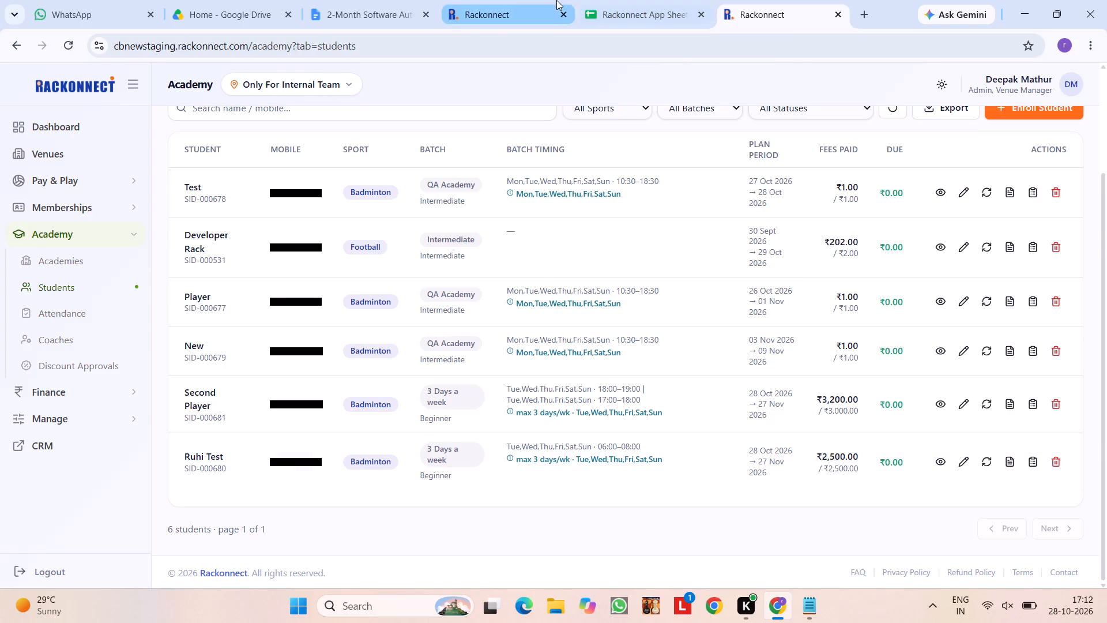
Switch to the Rackonnect App Sheet bug list and copy the date 28-October-2026 from bug 329 into row 330.
left_click(515, 0)
left_click(612, 0)
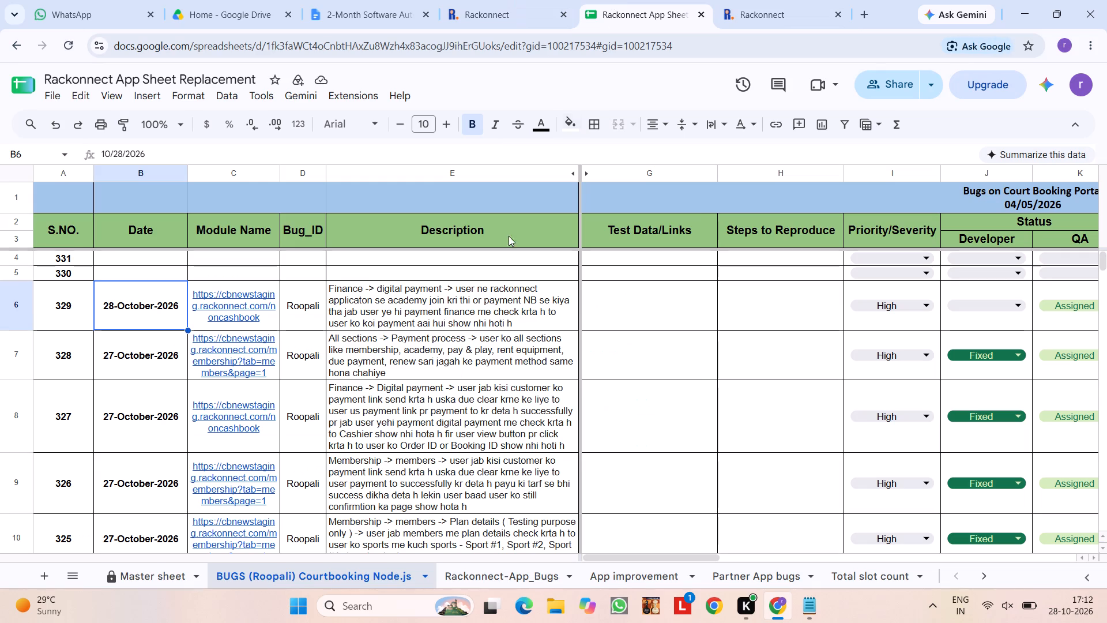
scroll(396, 442, "up", 2)
left_click(131, 299)
key("ctrl+c")
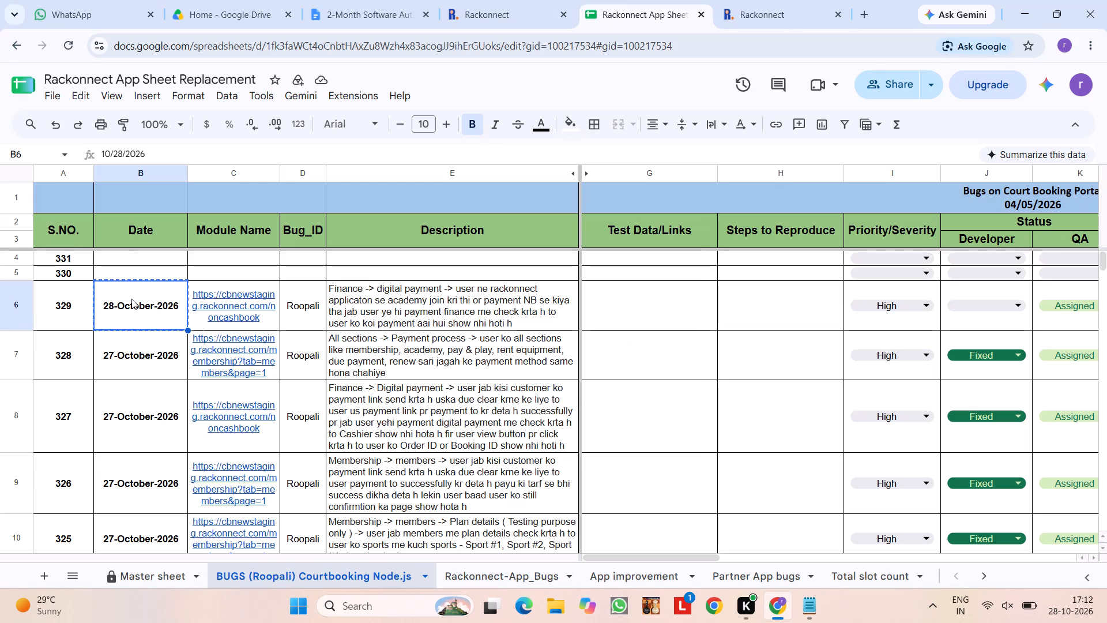
left_click(129, 277)
key("ctrl+v")
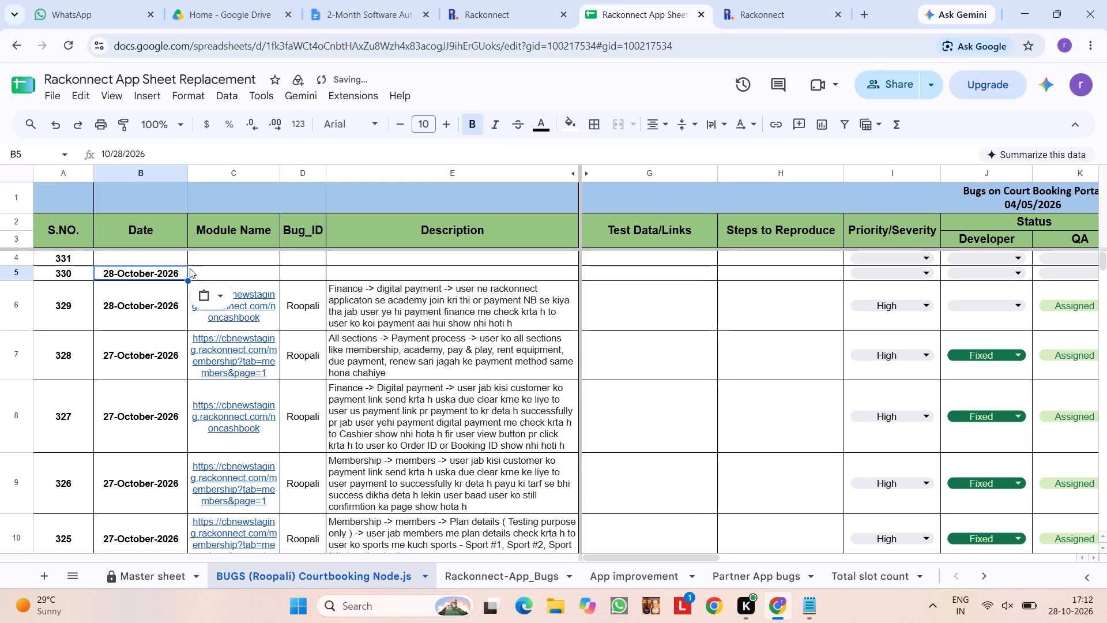
Enter the staging portal's Academy students page URL, cbnewstaging.rackonnect.com/academy?tab=students, as the Module Name of bug 330.
left_click(242, 278)
left_click(568, 0)
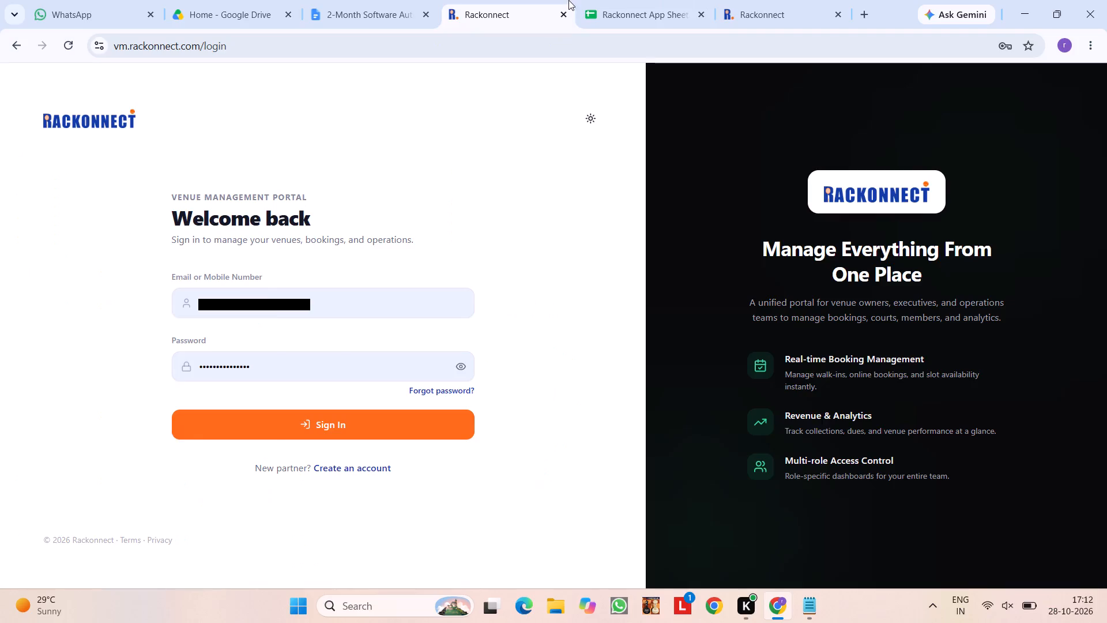
left_click(727, 0)
triple_click(567, 50)
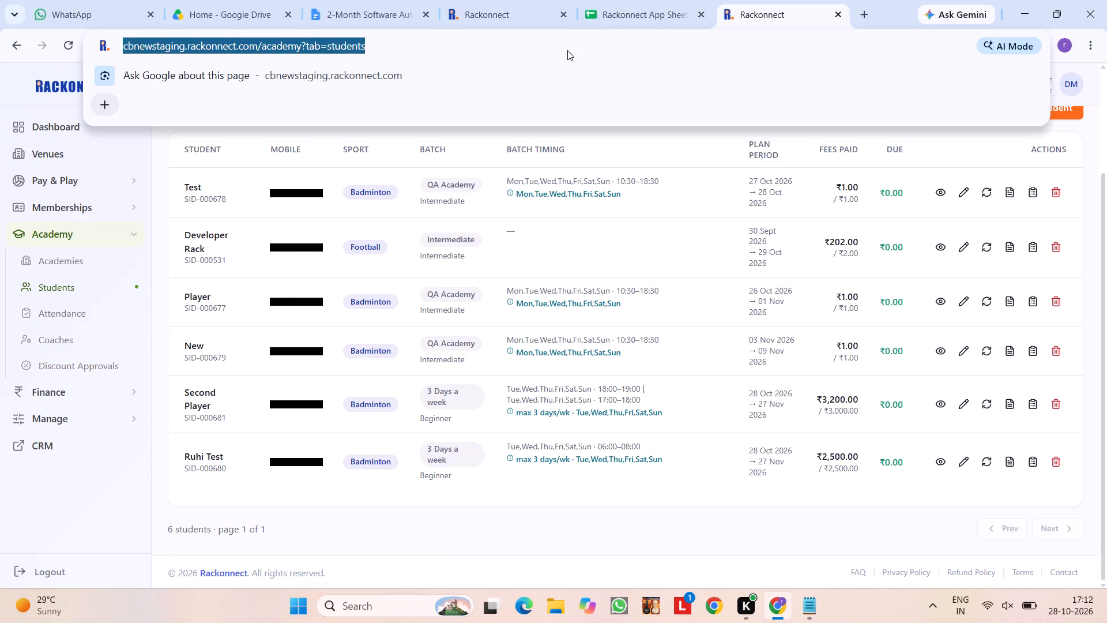
key("ctrl+c")
key("ctrl+c")
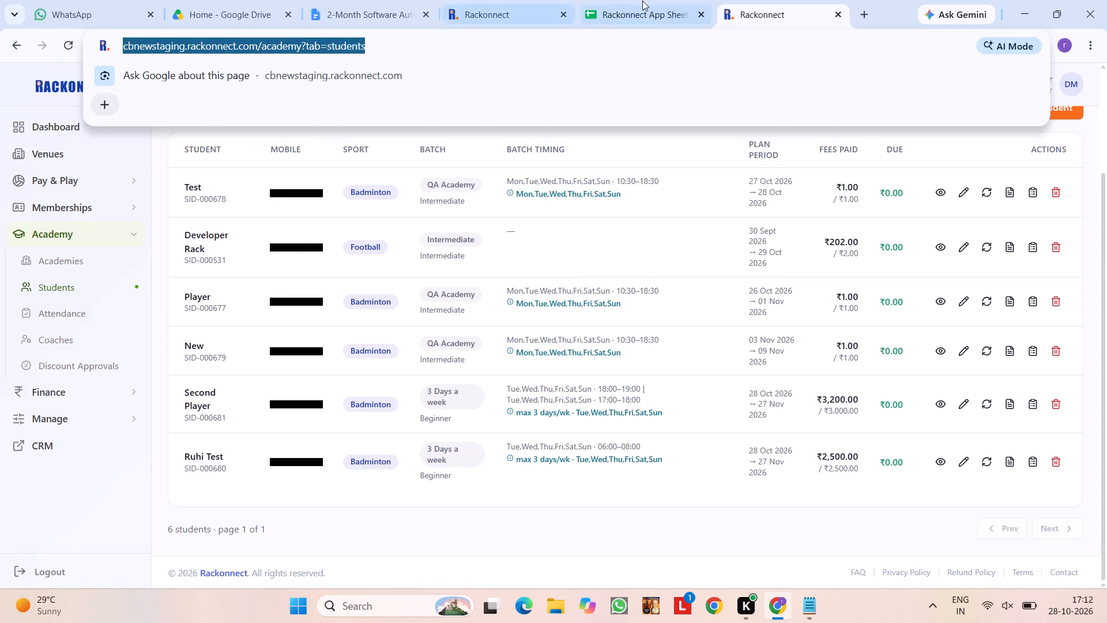
left_click(642, 1)
key("ctrl+v")
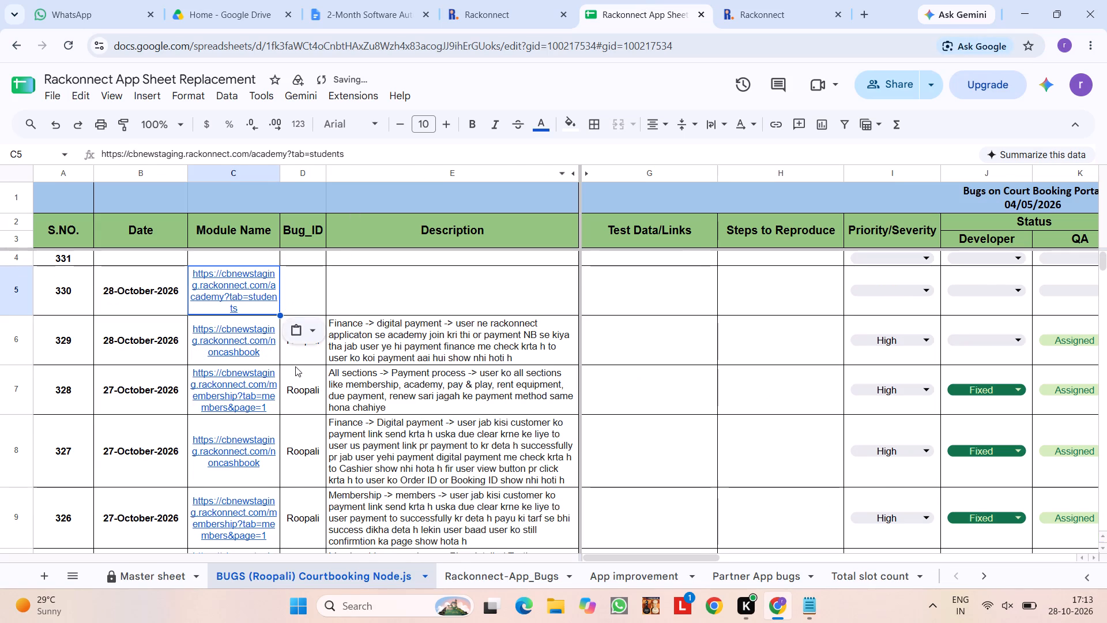
Copy the Bug_ID entry Roopali from bug 328 into row 330.
left_click(296, 366)
key("ctrl+c")
left_click(312, 298)
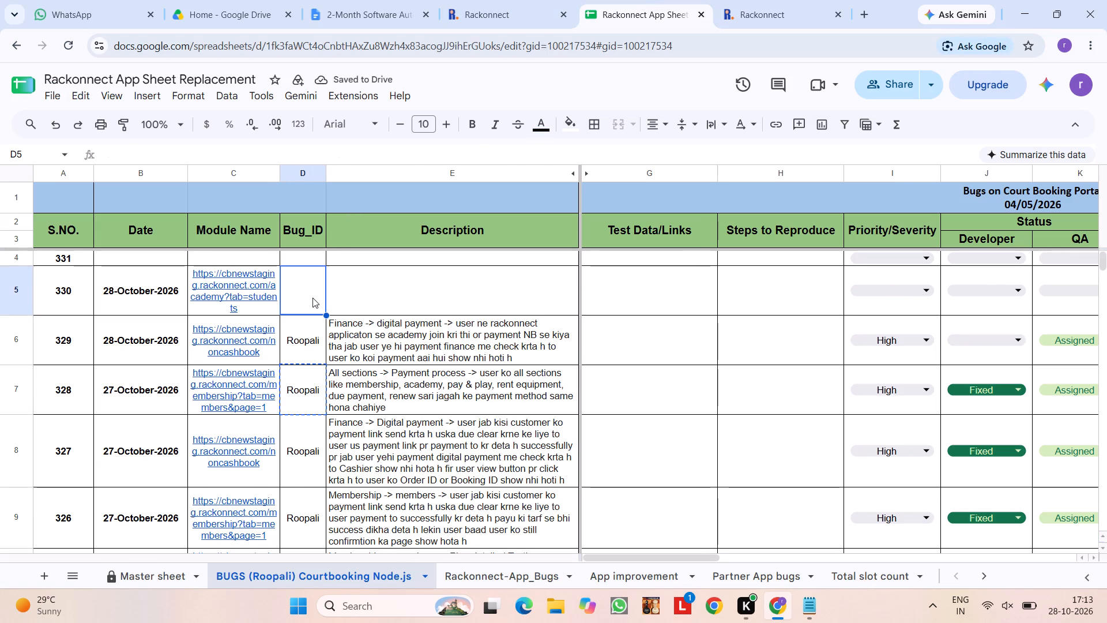
key("ctrl+v")
Begin the description of bug 330 with the path "Academy -> student -> ".
double_click(370, 282)
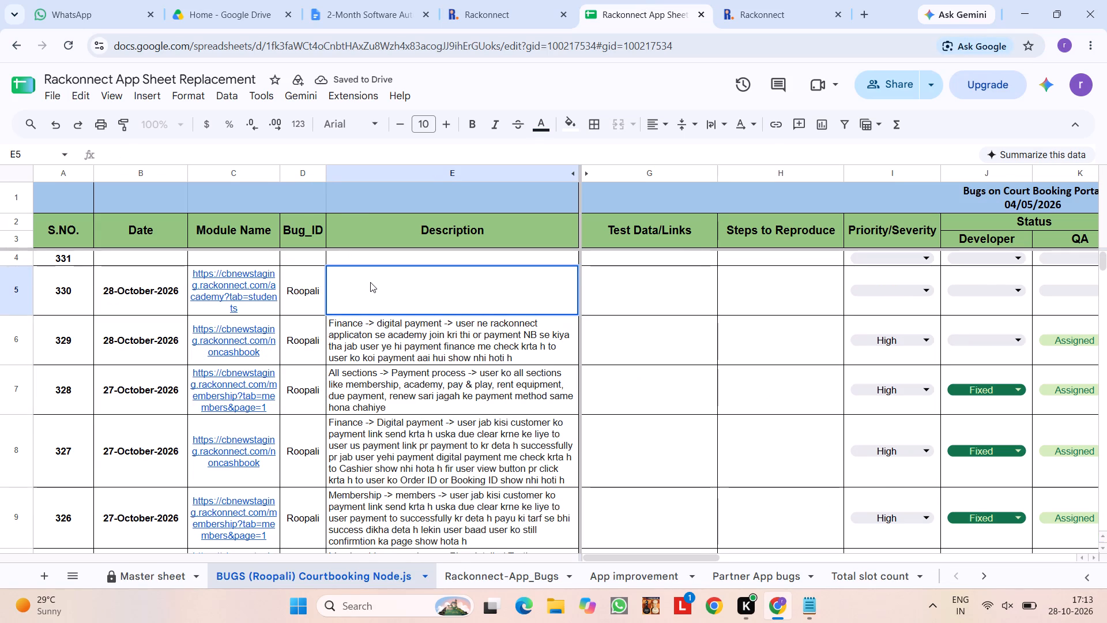
type("Acadmey")
key("space")
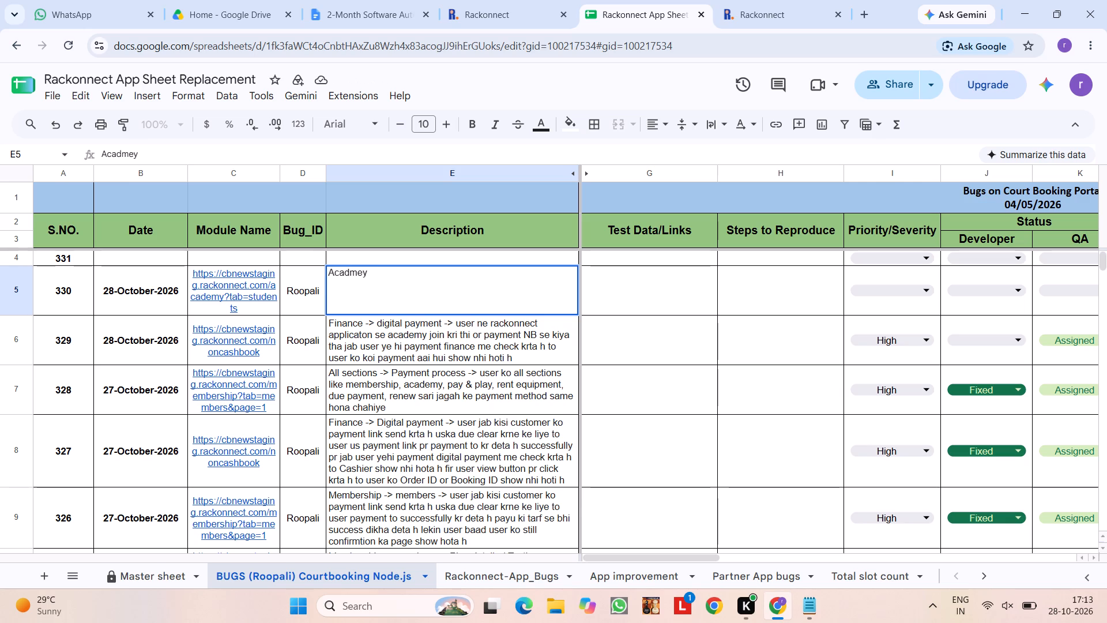
key("BackSpace")
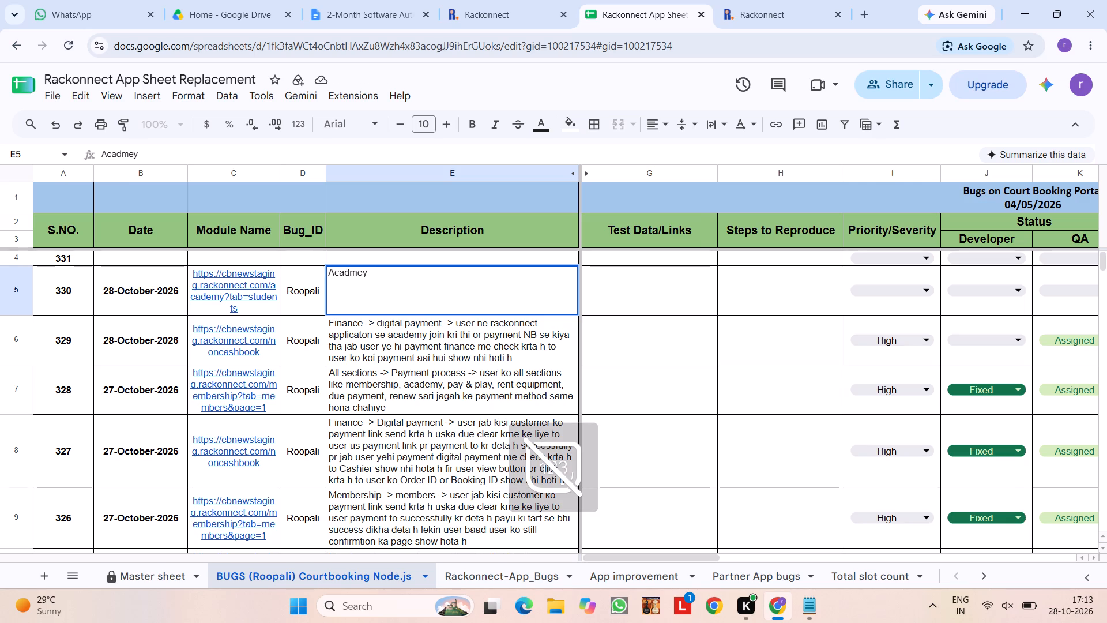
key("BackSpace")
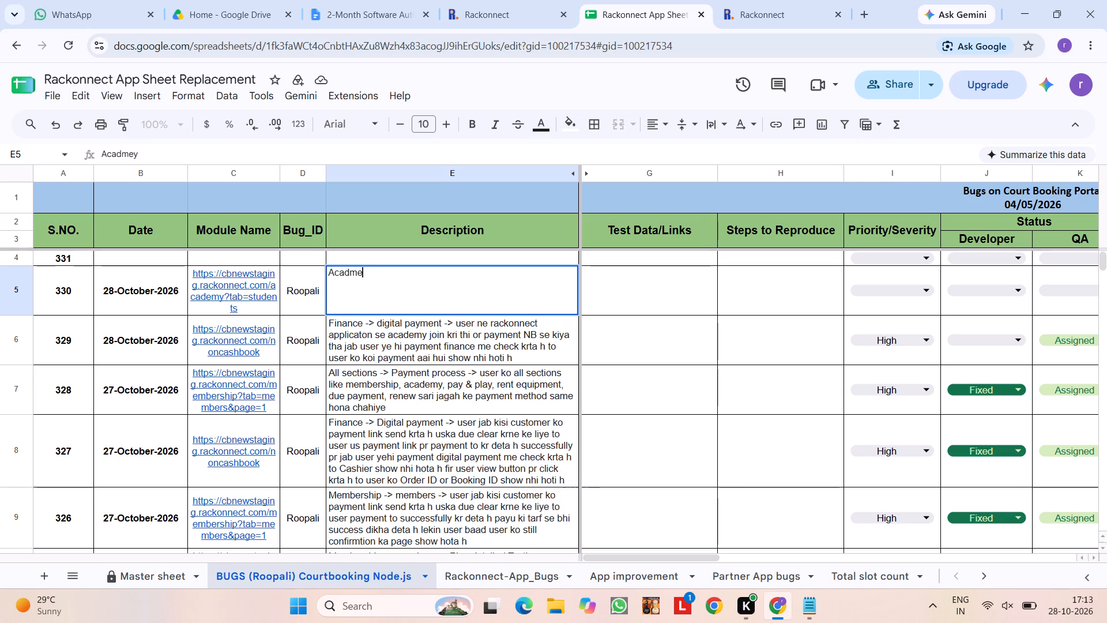
key("BackSpace")
type("y")
key("space")
key("BackSpace")
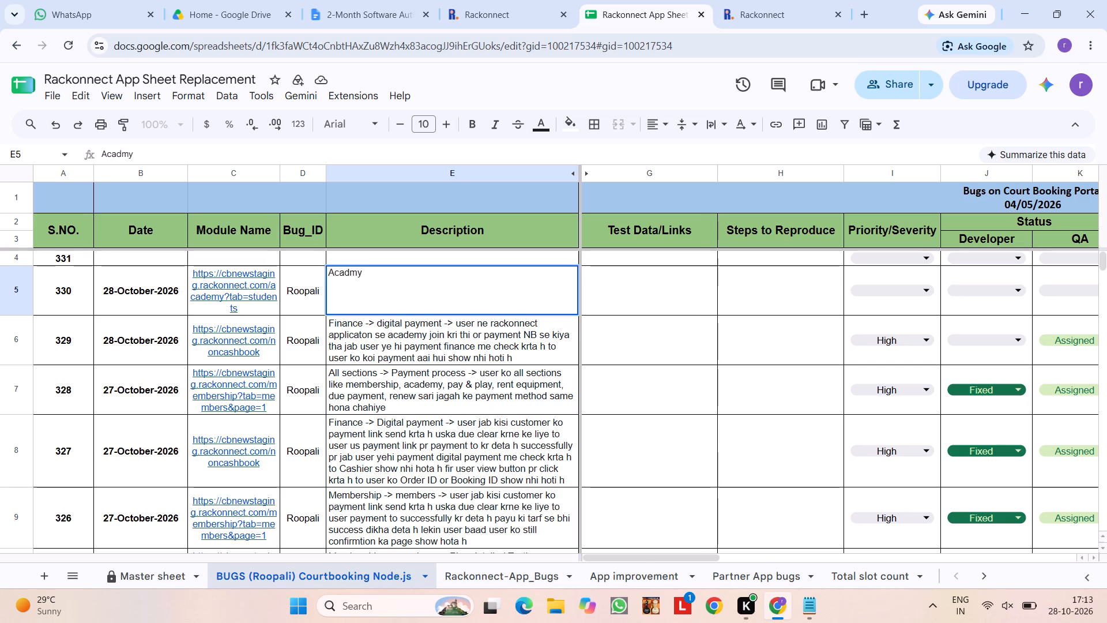
key("BackSpace")
key("BackSpace")
key("BackSpace")
type("demy")
key("space")
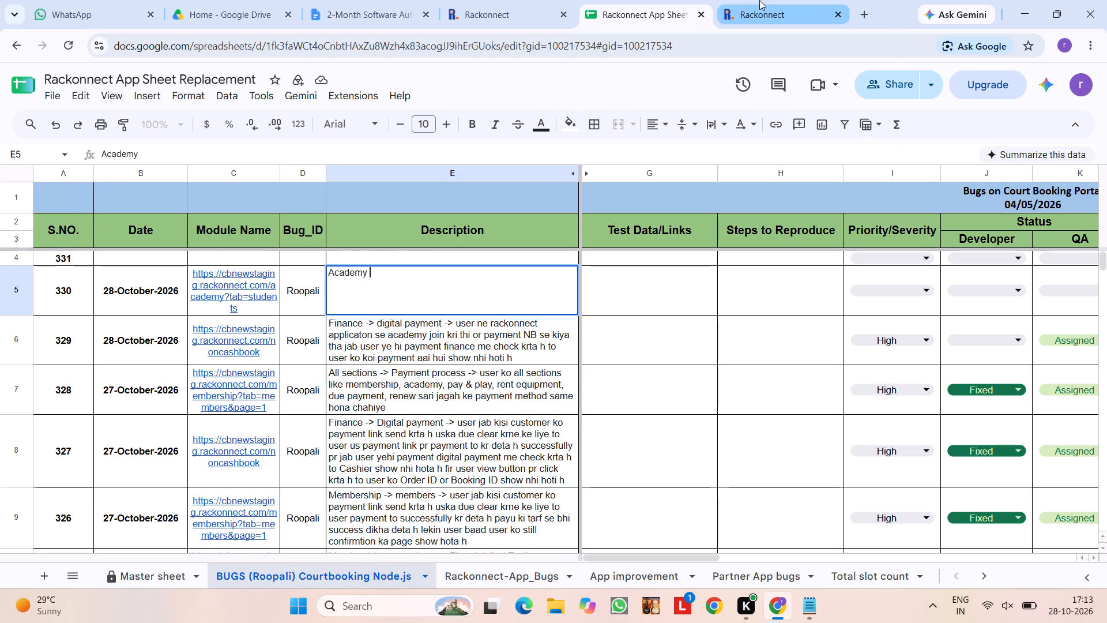
type("->")
key("space")
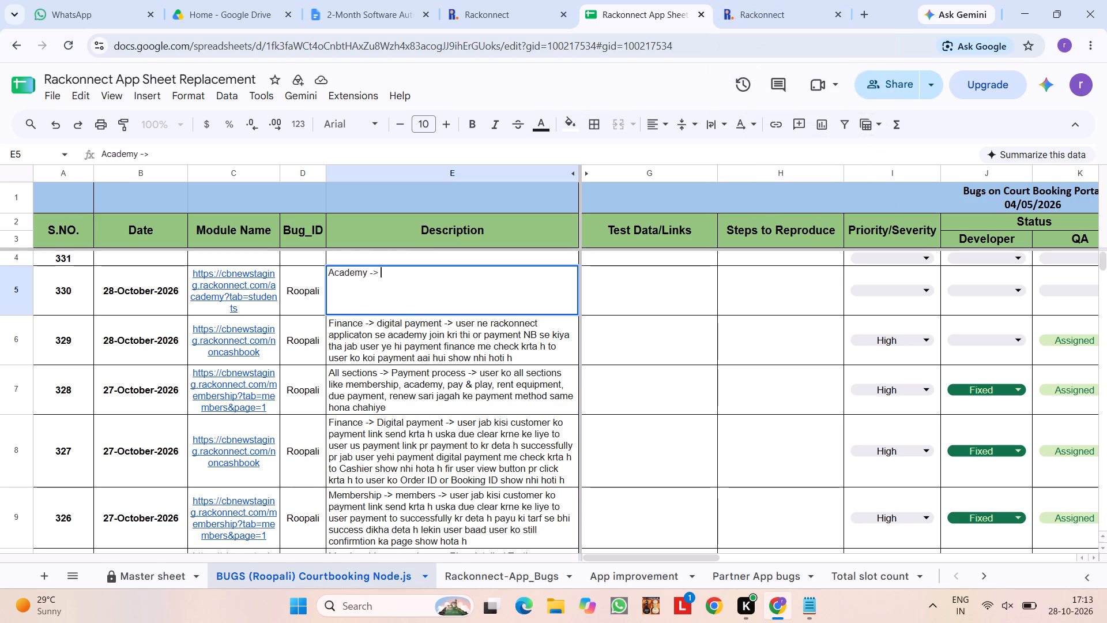
type("student")
key("space")
type("->")
key("space")
Switch to the work updates.txt notes in Notepad.
key("alt+Tab")
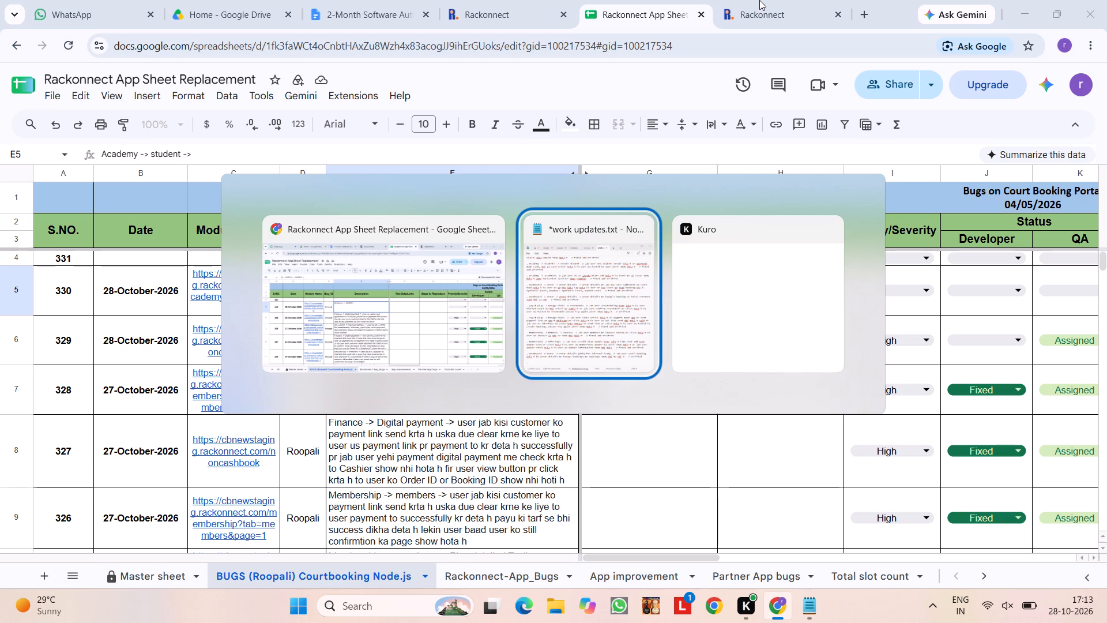
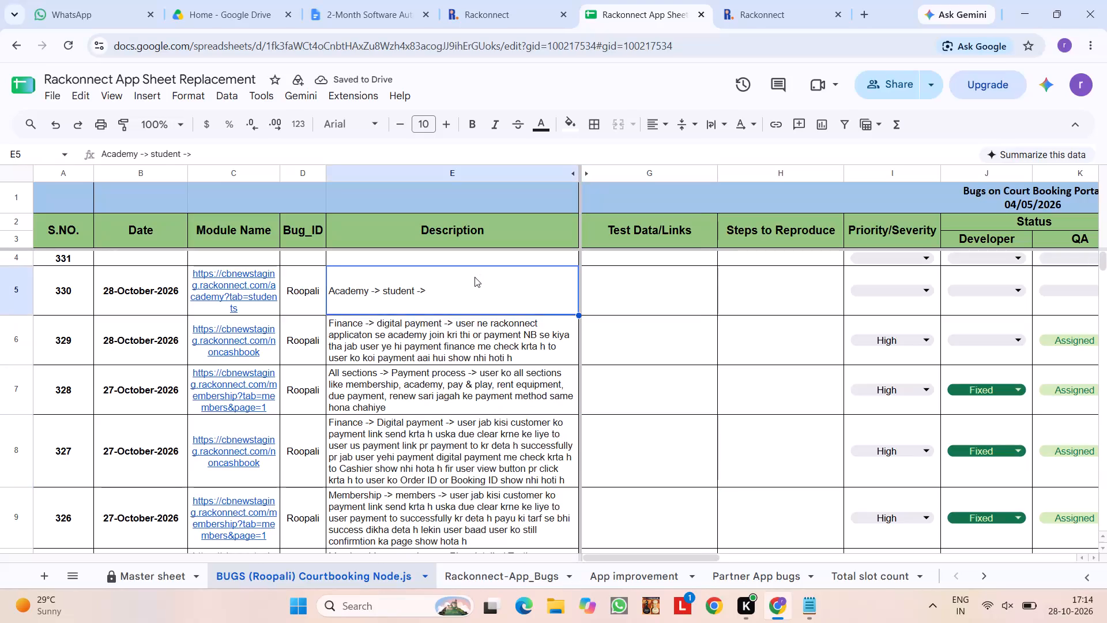
Continue bug 330's description with "user ne rackonnect application se join academy ki thi".
type("user ne r")
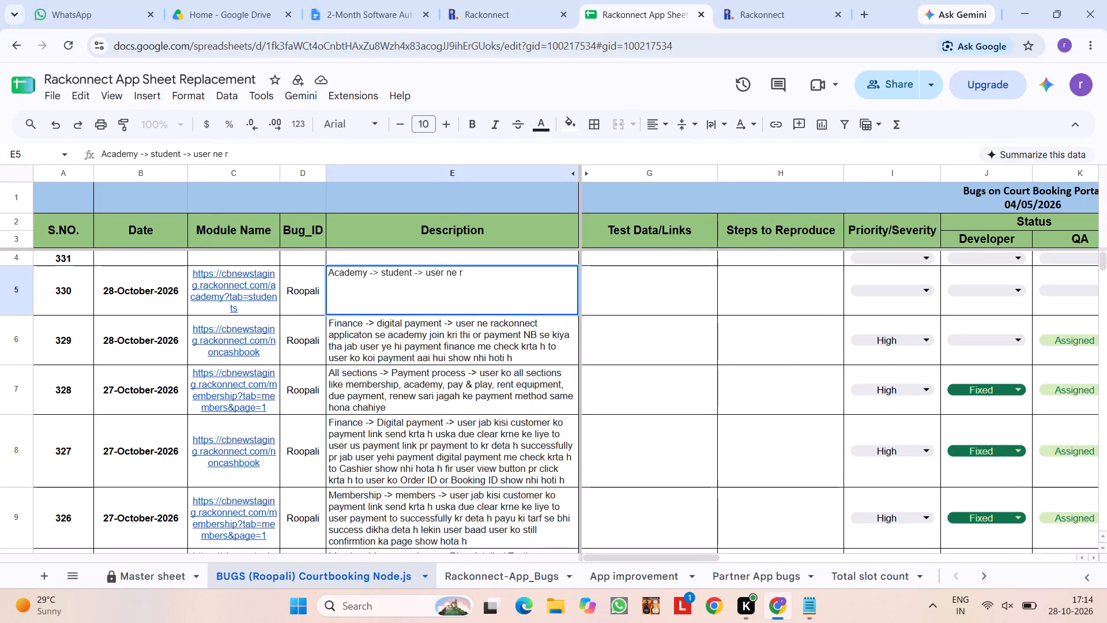
key("alt+Tab")
key("alt+Tab")
key("alt+Tab")
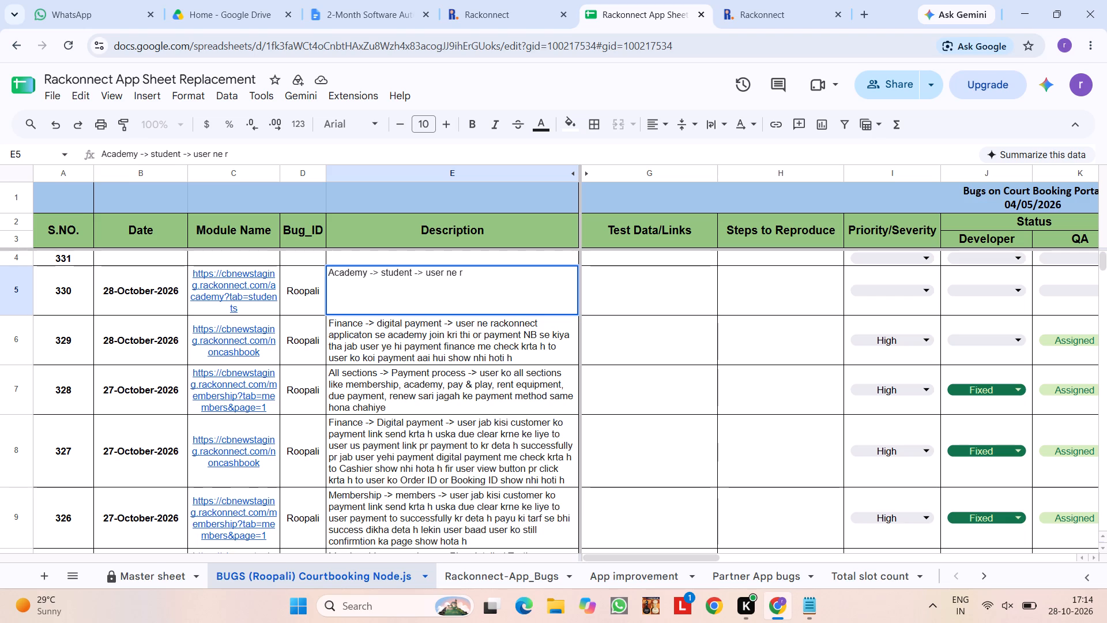
type("ackonnect application se")
key("space")
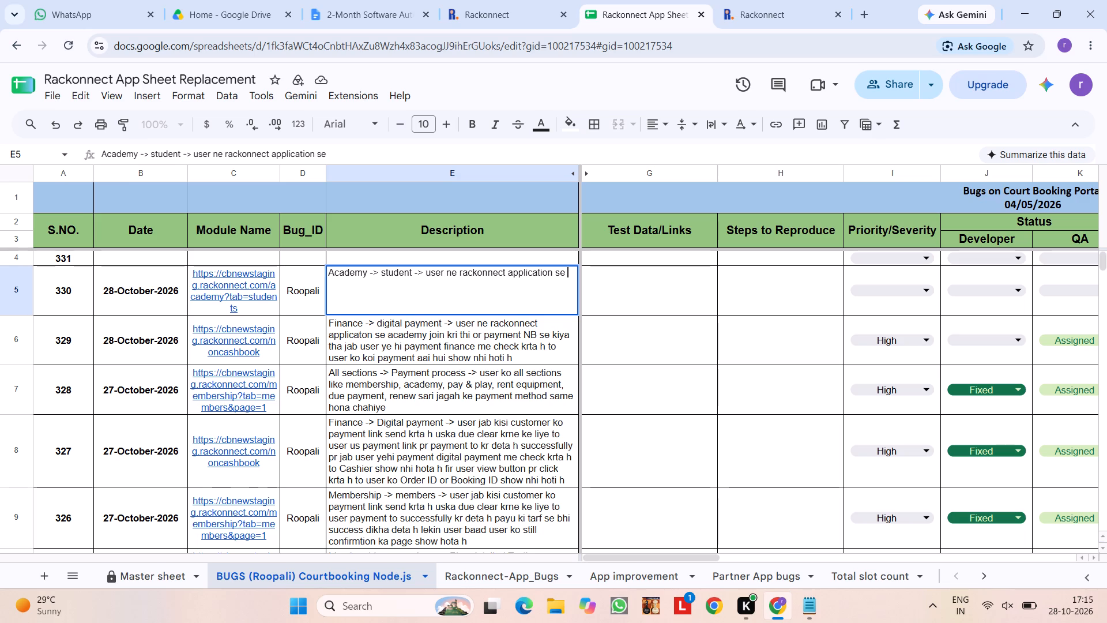
type("join aca")
type("demy ki thi a")
key("BackSpace")
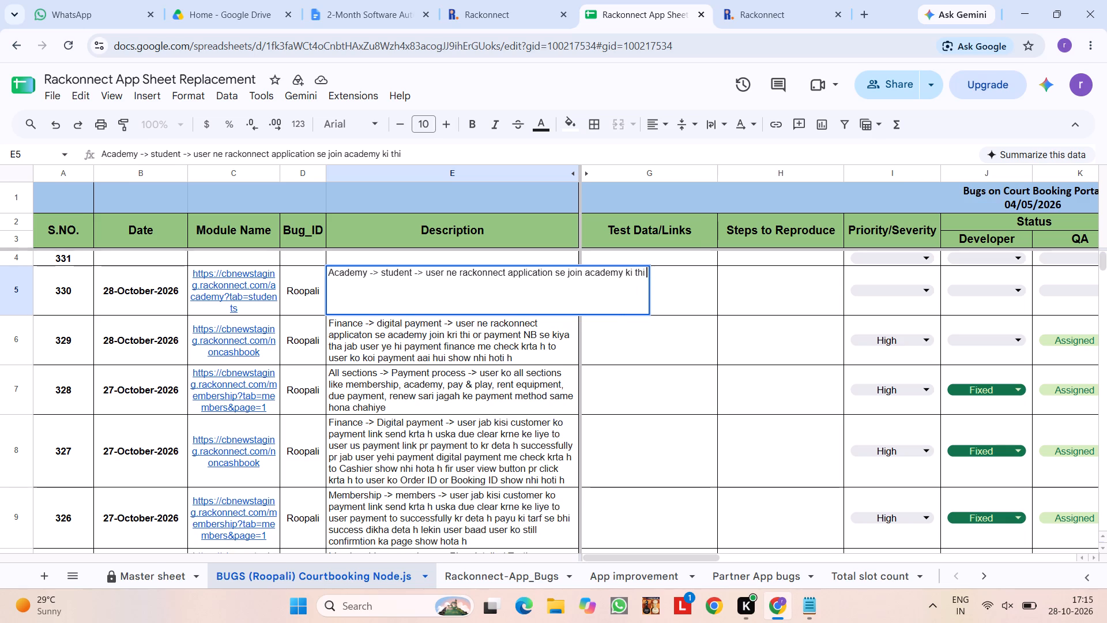
type("or")
key("space")
type("is")
key("BackSpace")
key("BackSpace")
key("BackSpace")
key("BackSpace")
key("BackSpace")
Extend bug 330's description with "to user kko student senction me".
type("to user kko")
key("space")
key("BackSpace")
key("BackSpace")
key("BackSpace")
type("ko")
key("space")
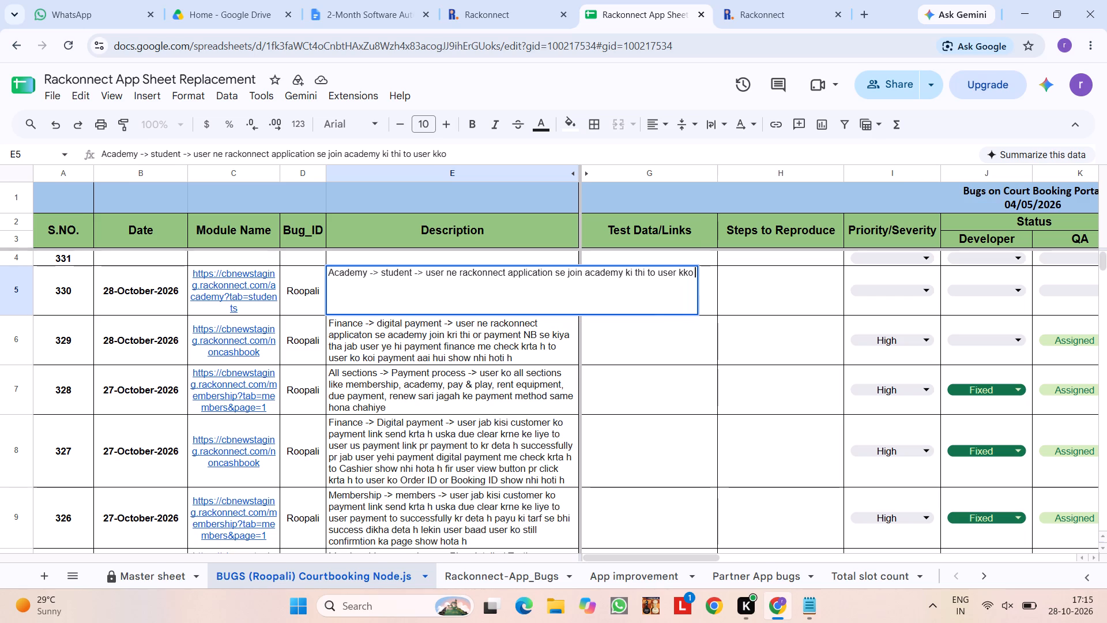
type("stude")
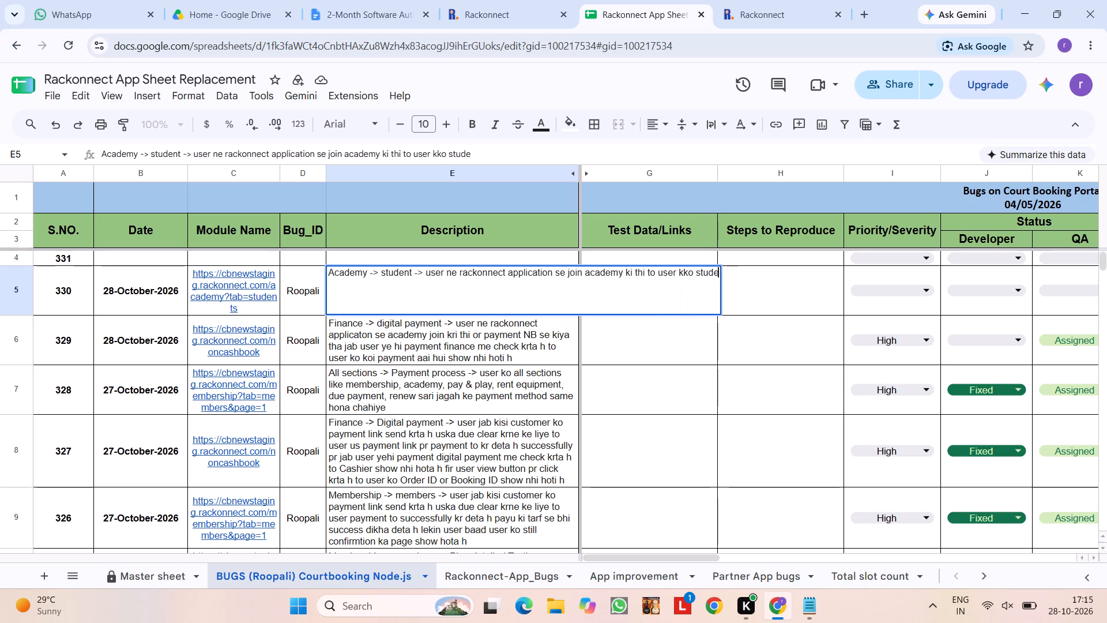
type("nt senction me")
key("space")
Copy the "This Month Revenue" label from the staging portal's Academy students page to the end of bug 330's description.
left_click(792, 0)
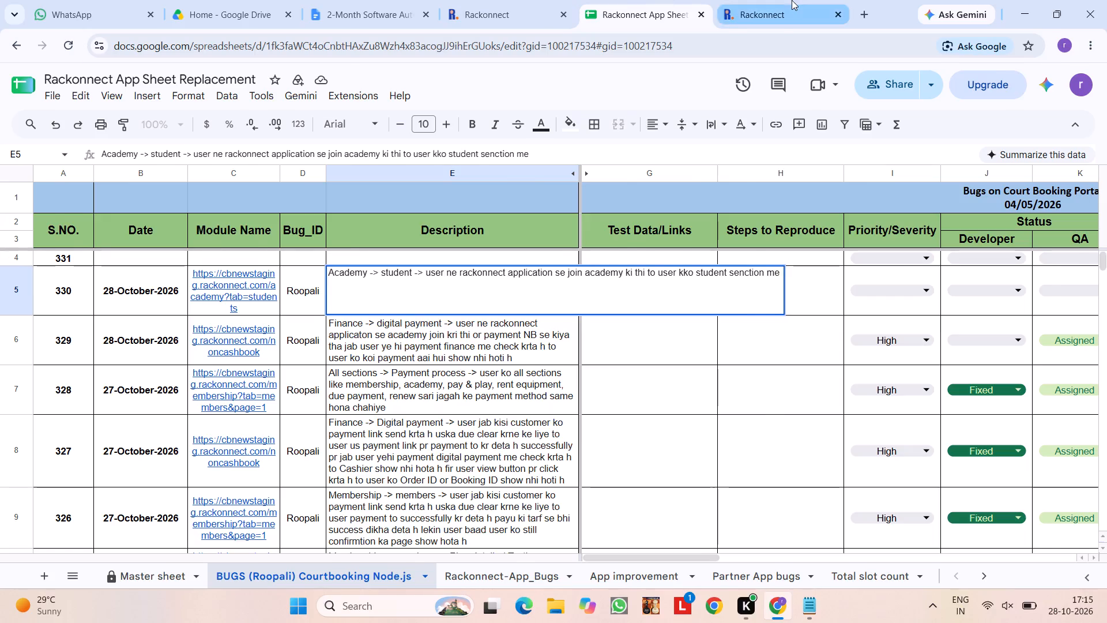
scroll(710, 253, "up", 7)
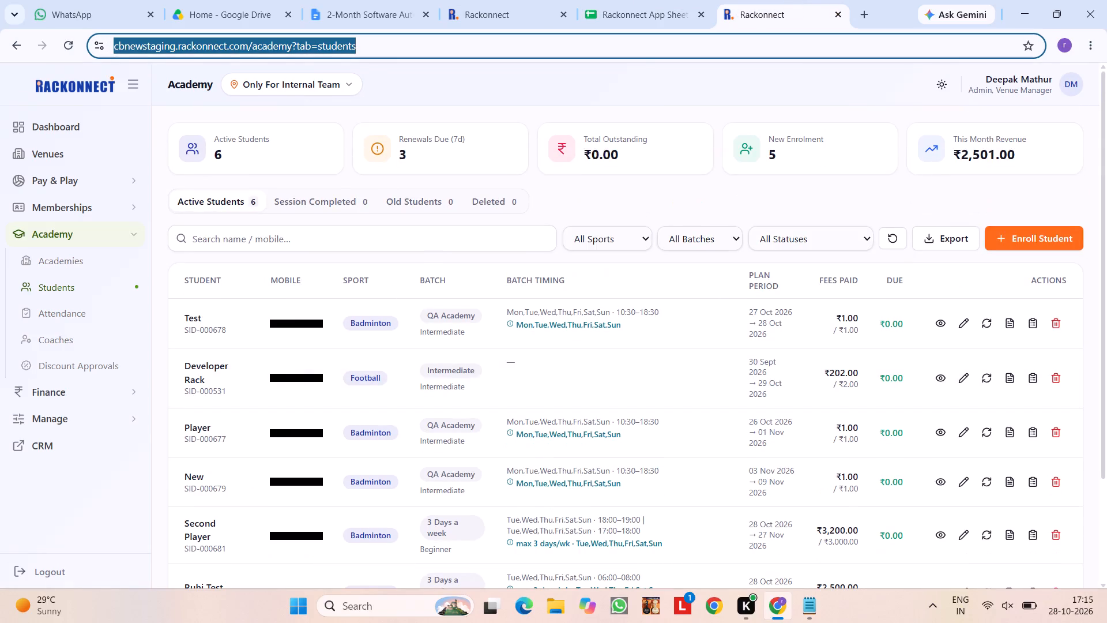
left_click_drag(949, 137, 1045, 137)
key("ctrl+c")
key("ctrl+c")
left_click(573, 0)
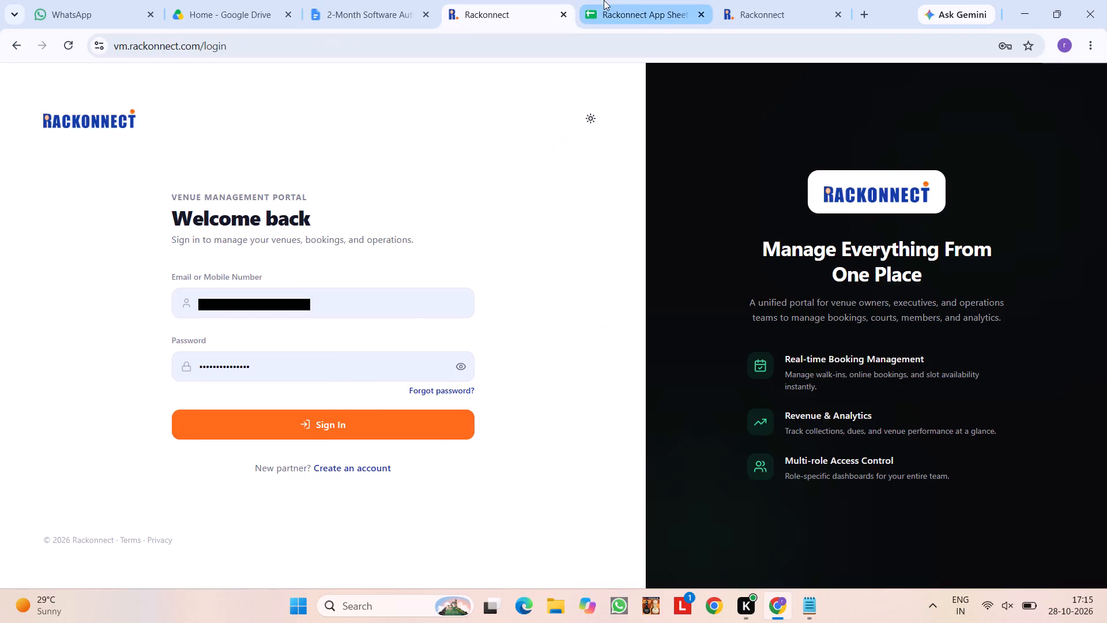
left_click(604, 0)
key("ctrl+v")
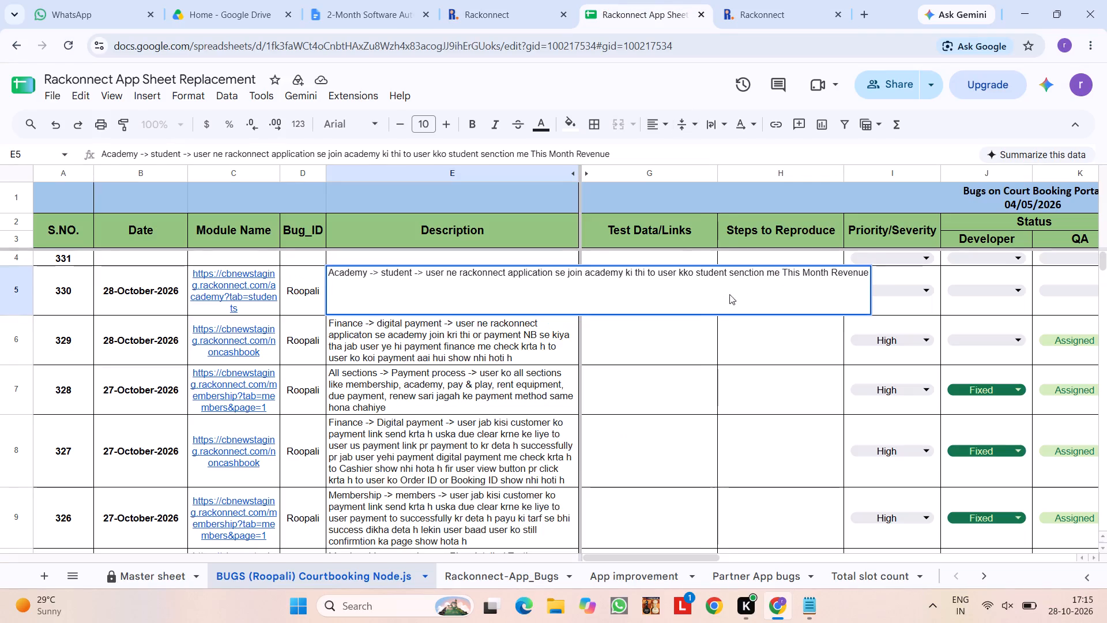
Correct the misspelled word after "student" in bug 330's description to "section".
left_click(764, 273)
key("BackSpace")
key("BackSpace")
key("BackSpace")
key("BackSpace")
key("BackSpace")
key("BackSpace")
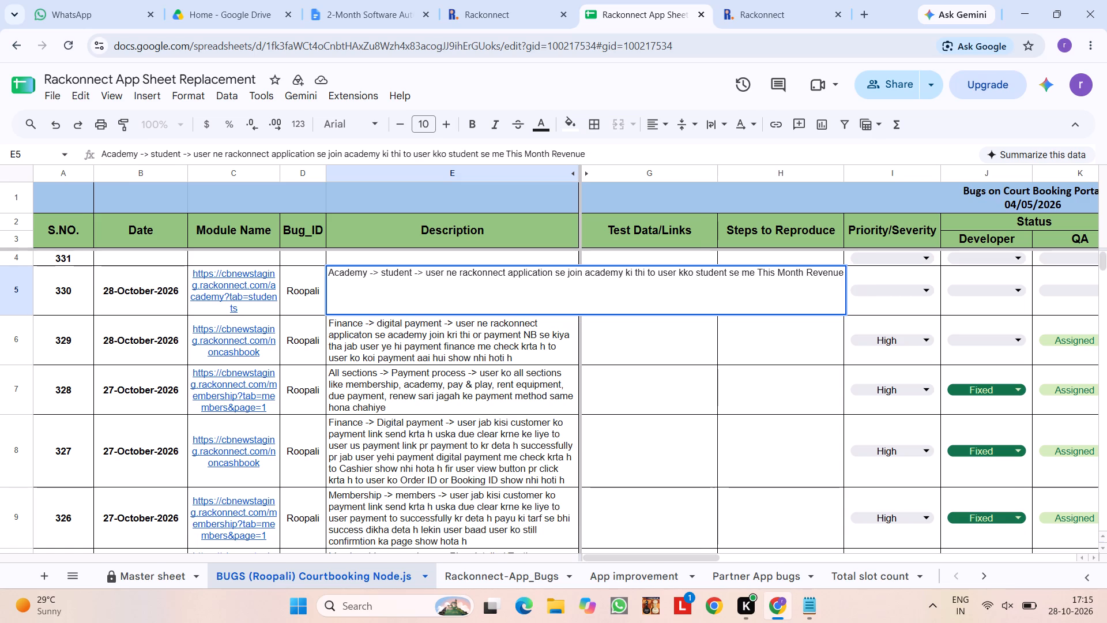
type("ction")
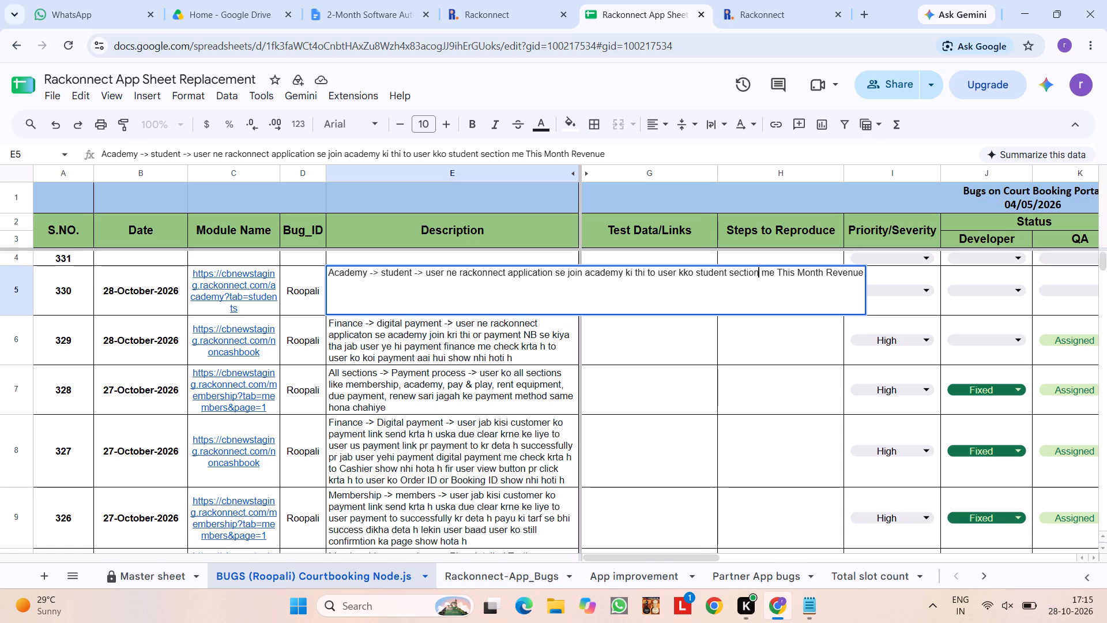
Continue bug 330's description after "This Month Revenue" with "me user ne jo amount pay kiya".
key("Right")
key("Right")
key("Right")
key("Right")
key("Right")
key("Right")
key("Right")
key("Right")
key("Right")
key("Right")
key("Right")
key("Right")
key("Right")
key("Right")
key("Right")
key("Right")
key("Right")
key("Right")
key("Right")
key("Right")
key("space")
type("me")
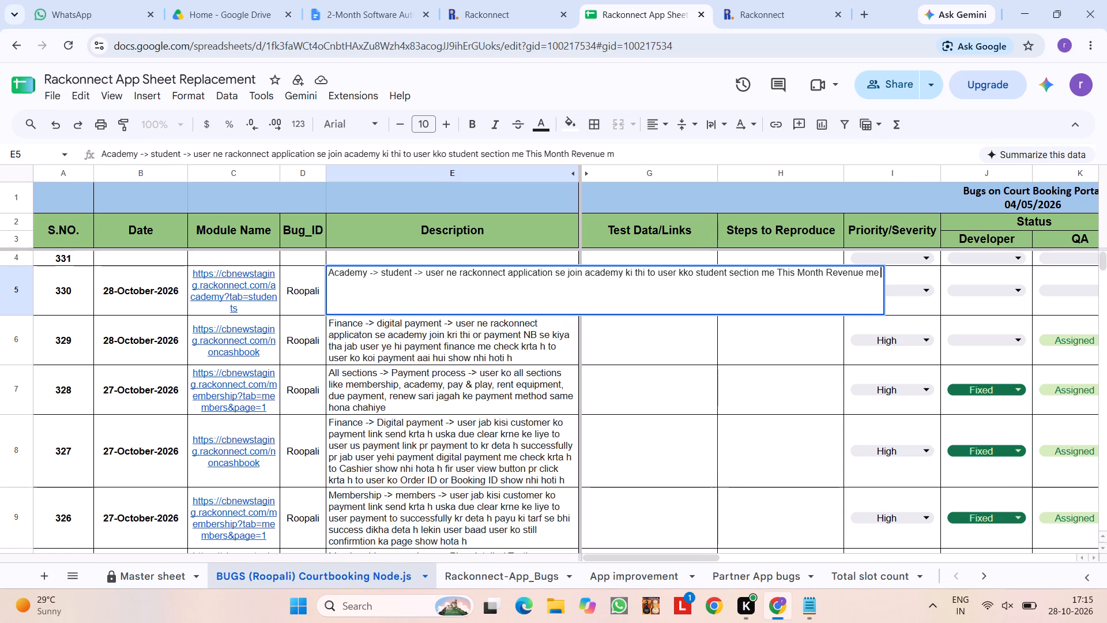
key("space")
type("user ne jo")
key("space")
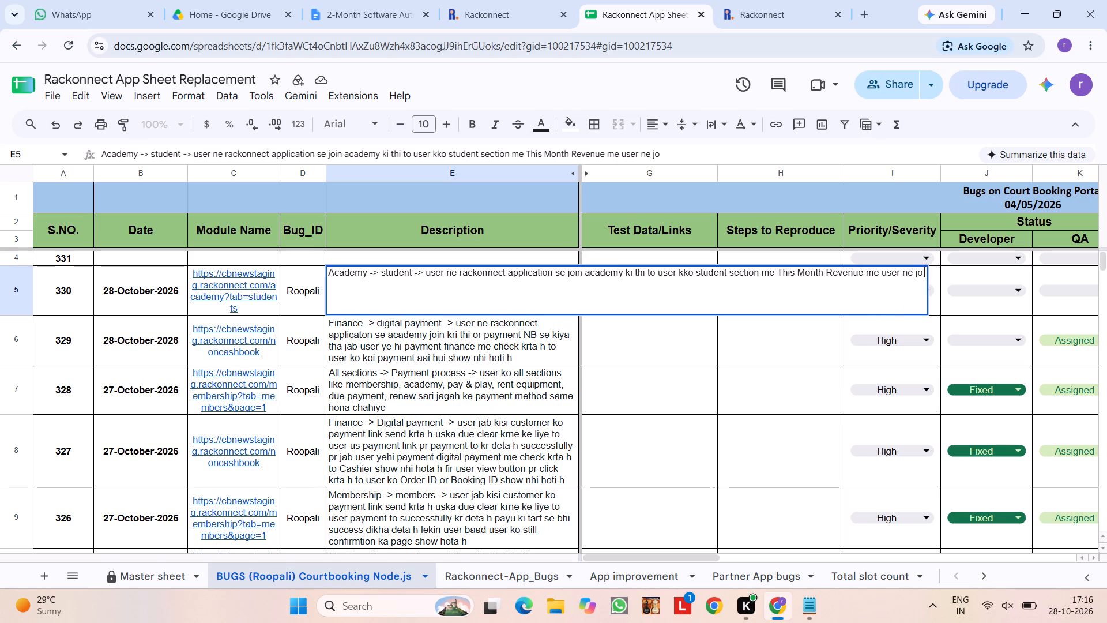
type("smount")
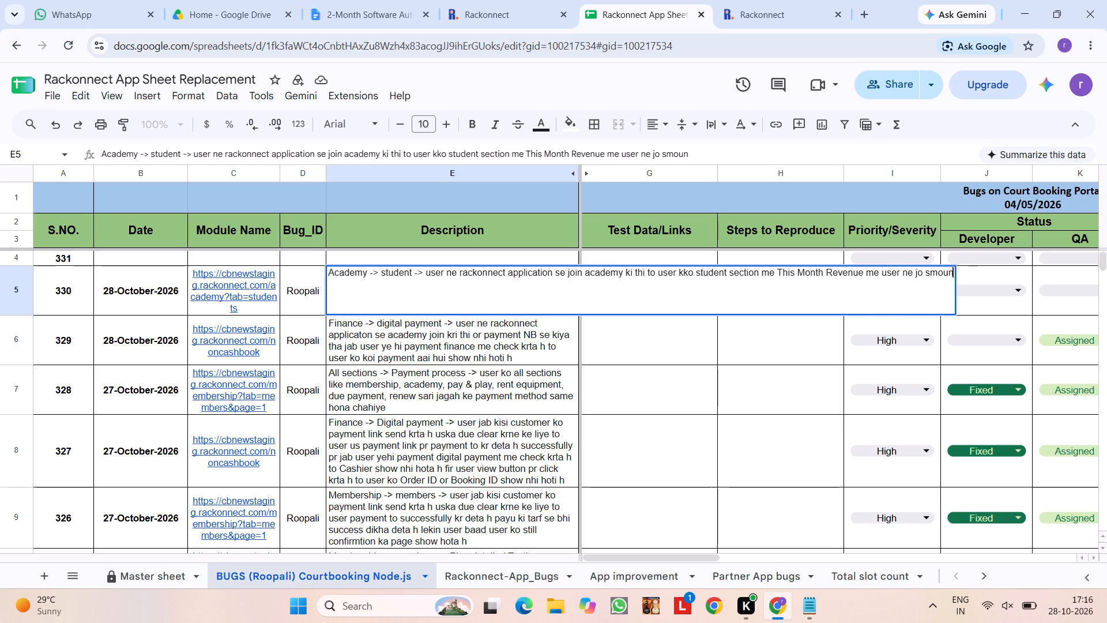
key("space")
key("BackSpace")
key("BackSpace")
key("BackSpace")
key("BackSpace")
key("BackSpace")
key("BackSpace")
key("BackSpace")
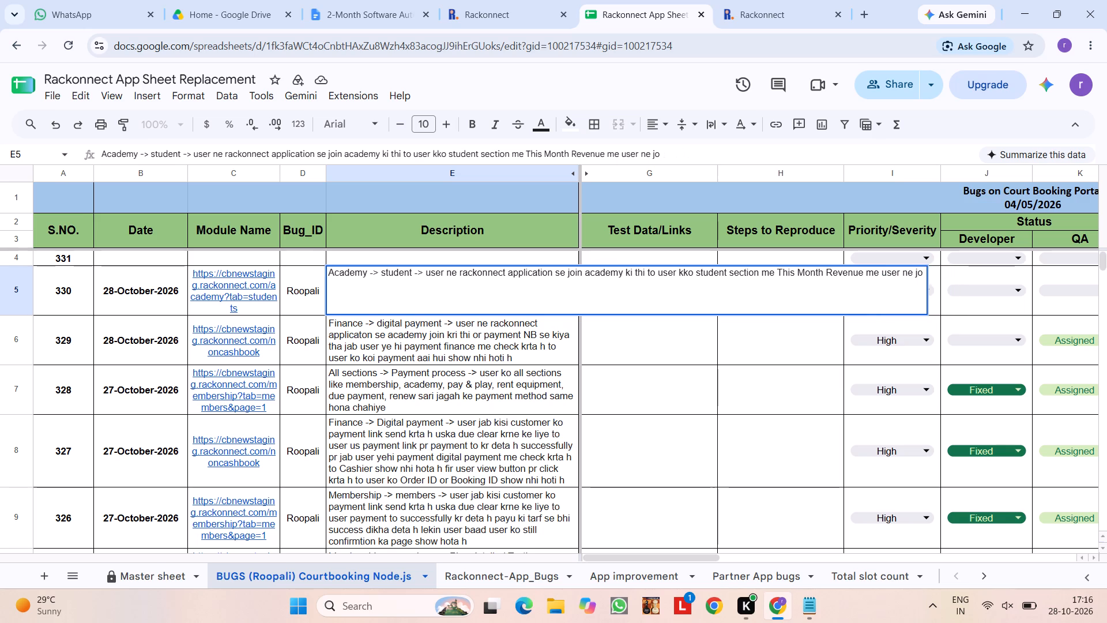
type("amount pau")
key("BackSpace")
type("y kiya h =")
key("BackSpace")
key("BackSpace")
key("BackSpace")
key("BackSpace")
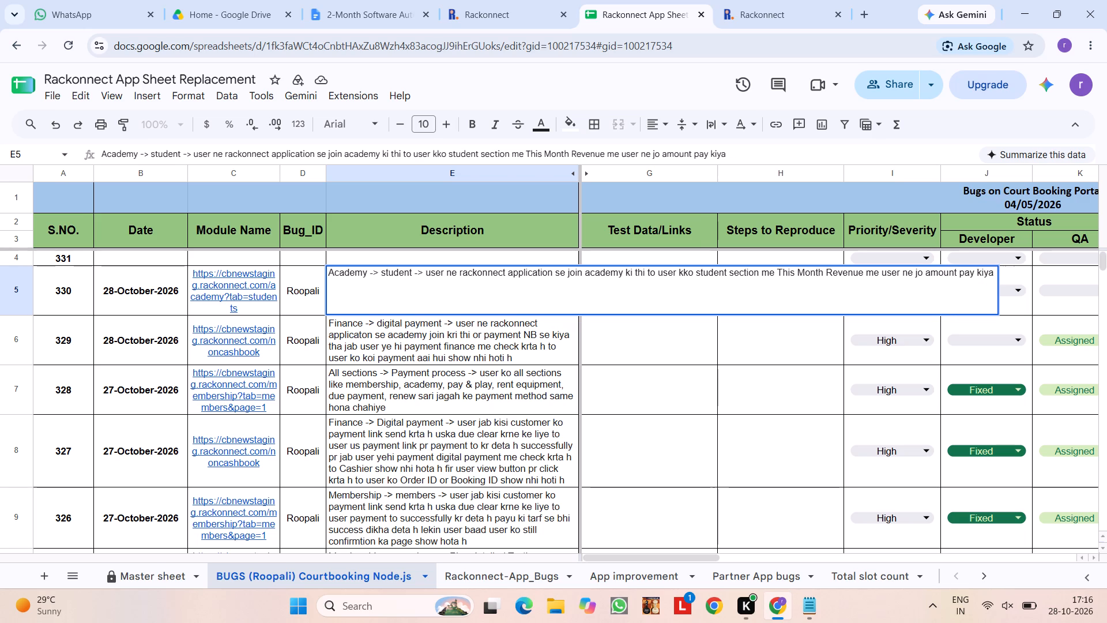
Finish bug 330's description with "h vo amount add hua show nhi ho raha h".
type("h vo amount")
key("space")
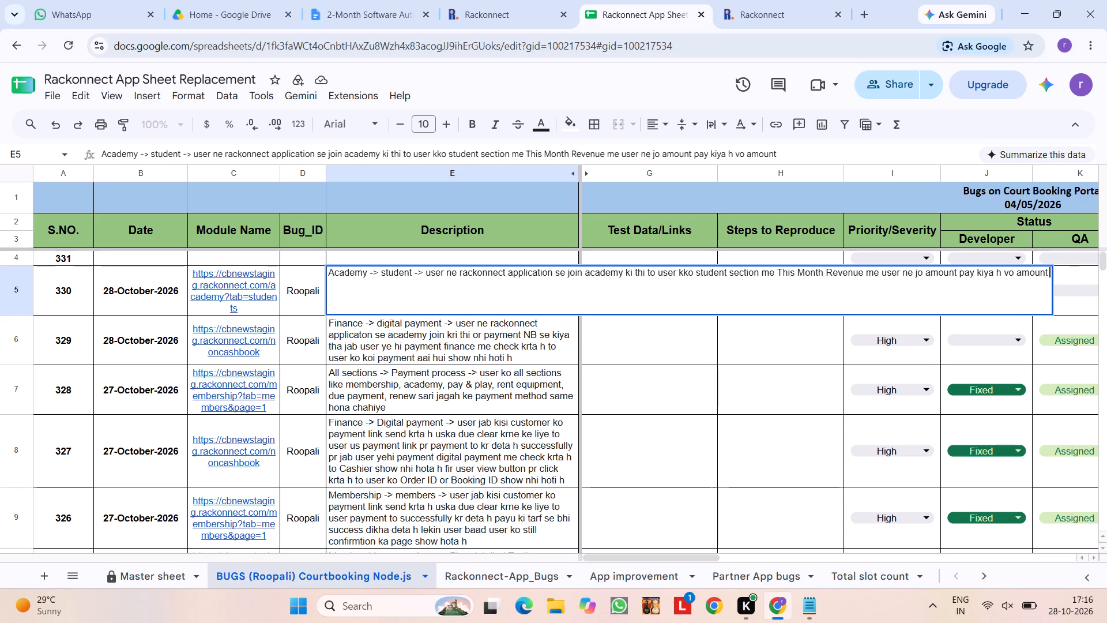
type("add hua")
key("space")
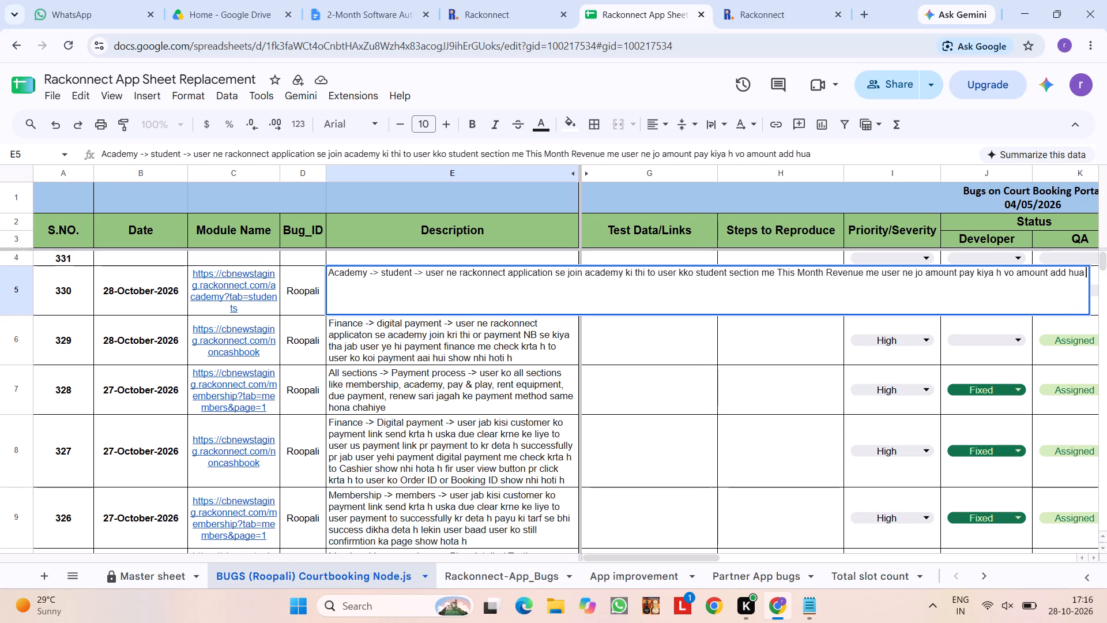
type("shoe")
key("space")
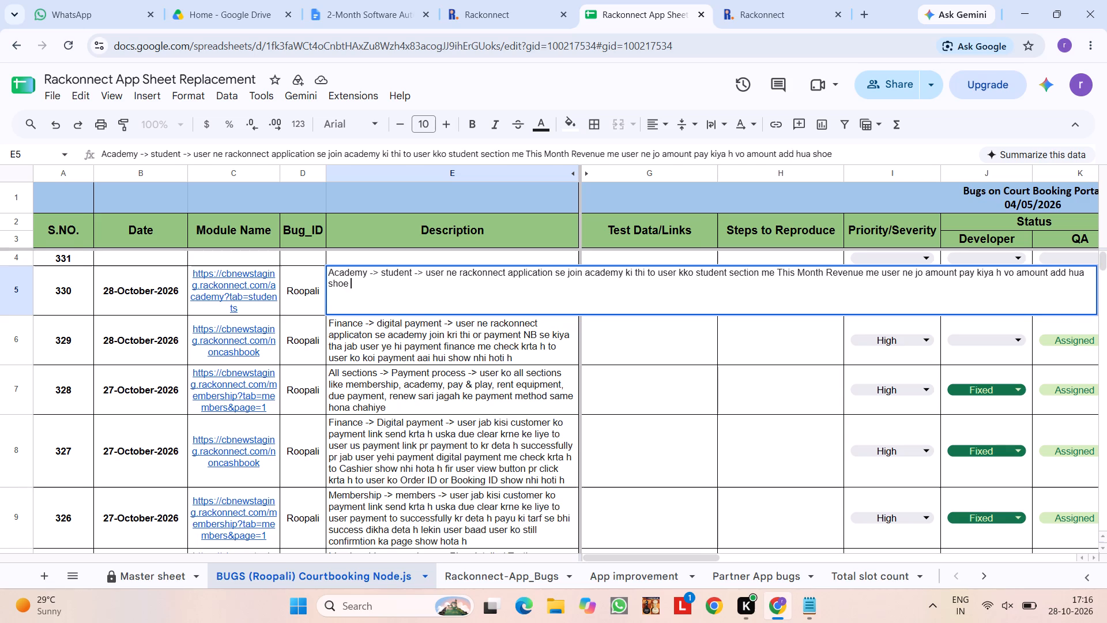
key("BackSpace")
key("BackSpace")
type("w h")
key("BackSpace")
type("nhi ho raha h")
key("space")
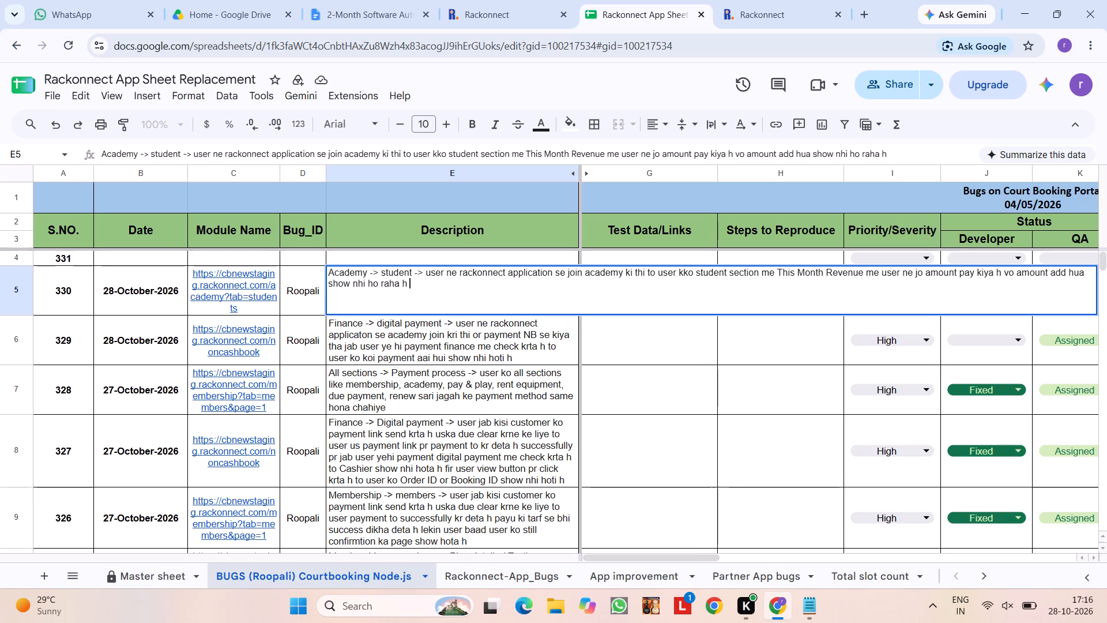
key("Return")
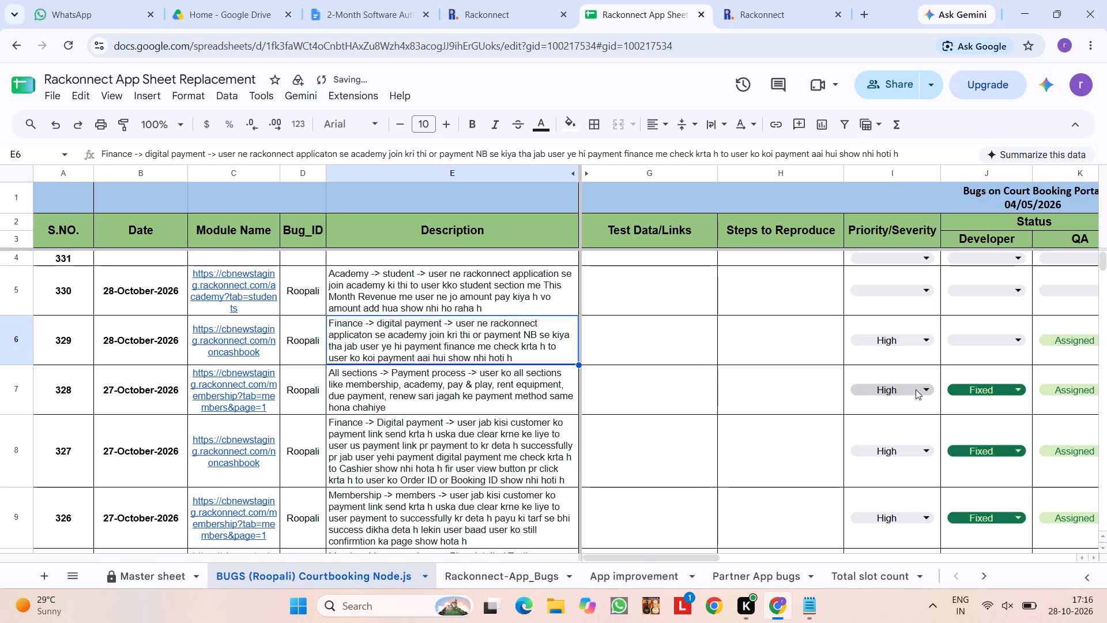
Set bug 330's Priority/Severity to High and its QA status to Assigned.
left_click(917, 294)
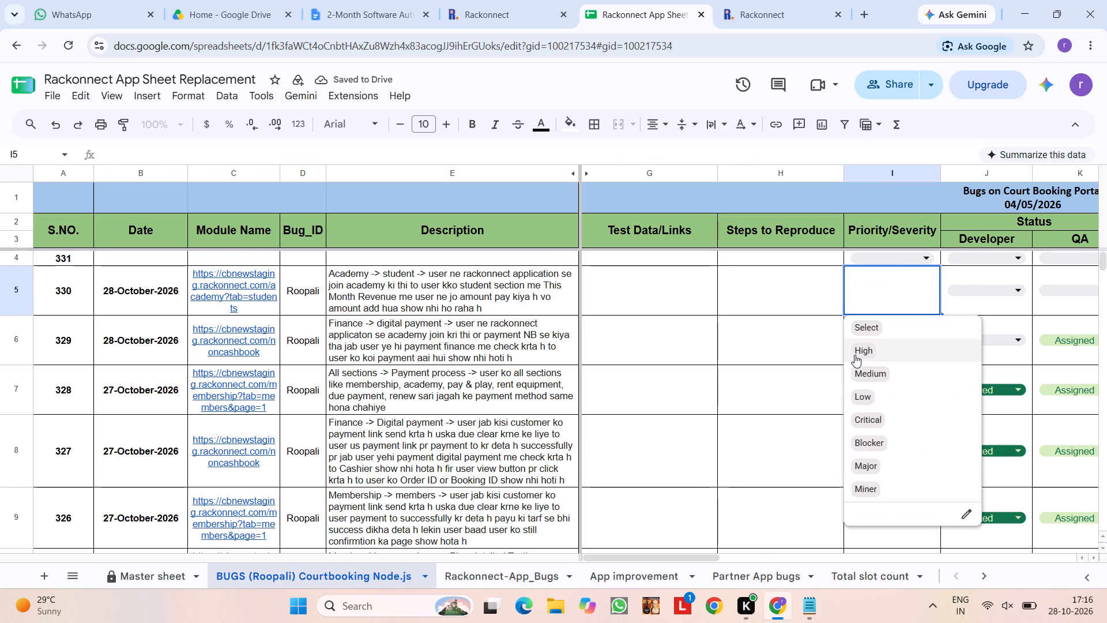
left_click(854, 355)
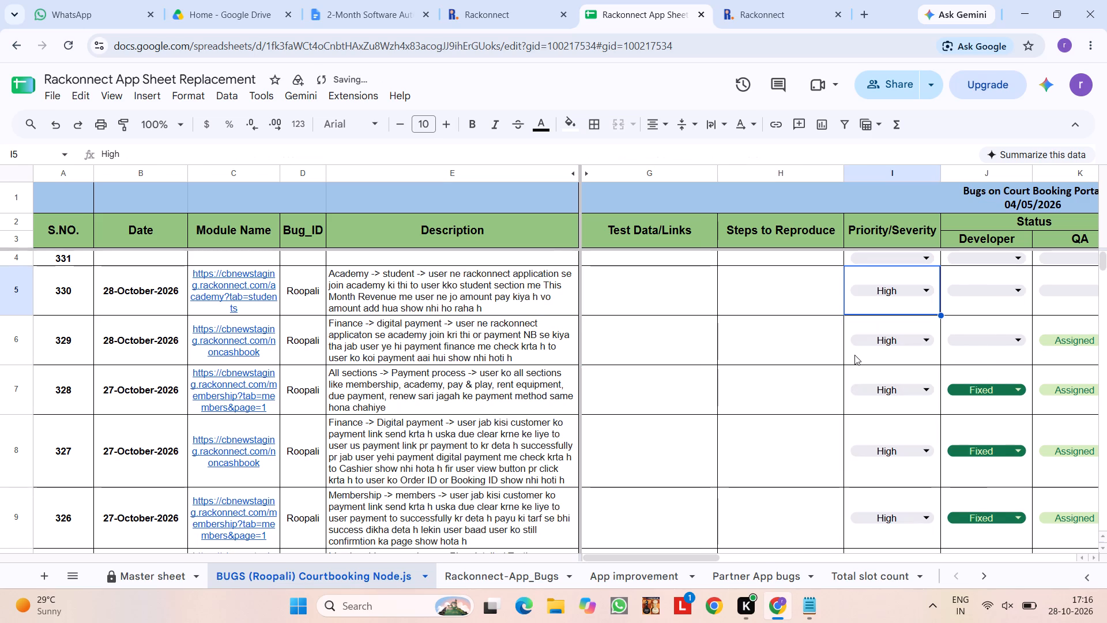
left_click(1046, 287)
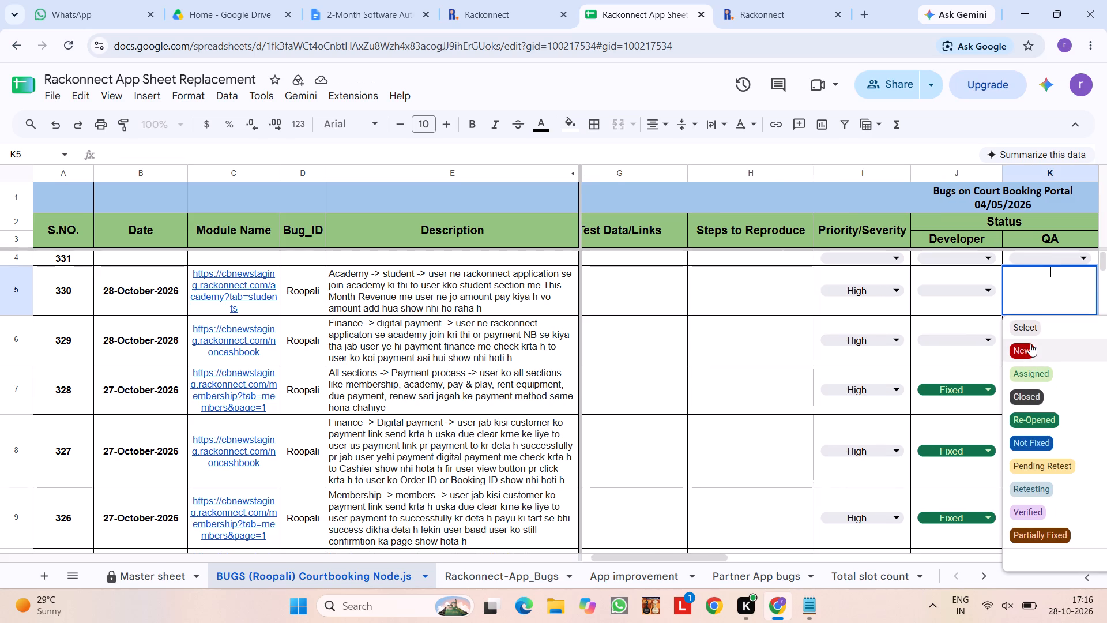
left_click(1036, 374)
Set the Dev/Live value of bug 330 to Dev.
scroll(1036, 374, "left", 4)
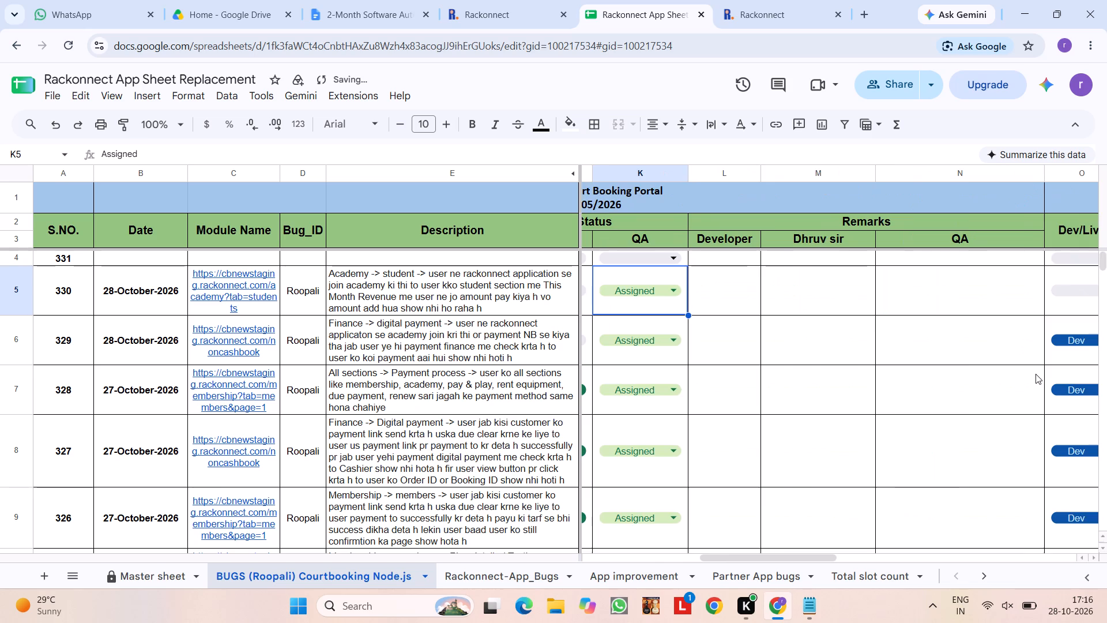
scroll(1036, 374, "left", 1)
left_click_drag(984, 292, 985, 324)
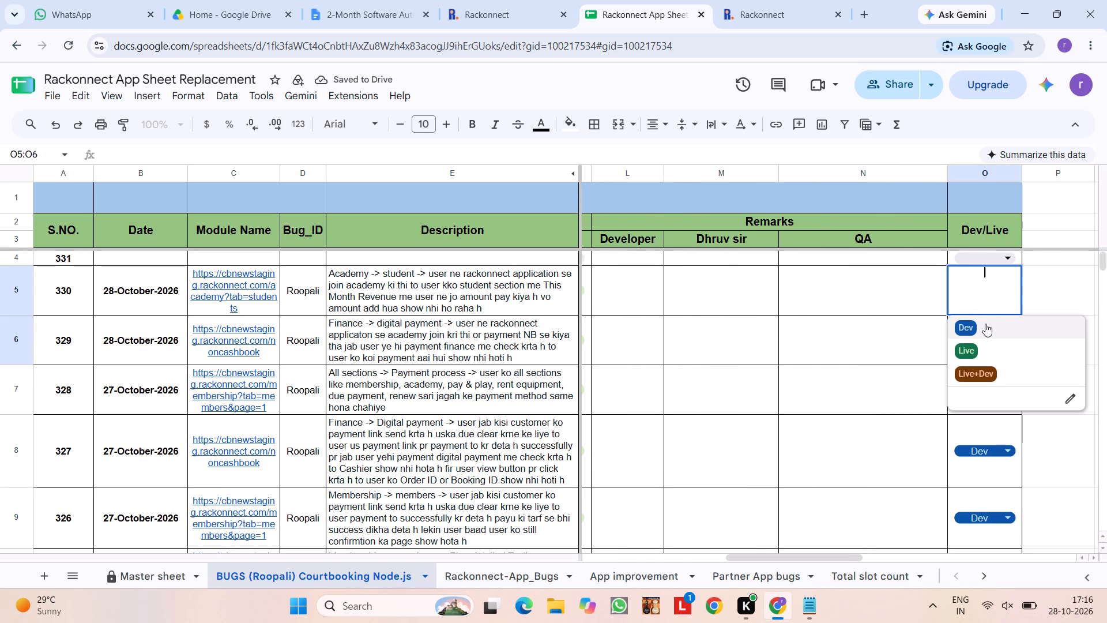
left_click_drag(985, 324, 985, 325)
left_click(985, 325)
scroll(985, 325, "right", 10)
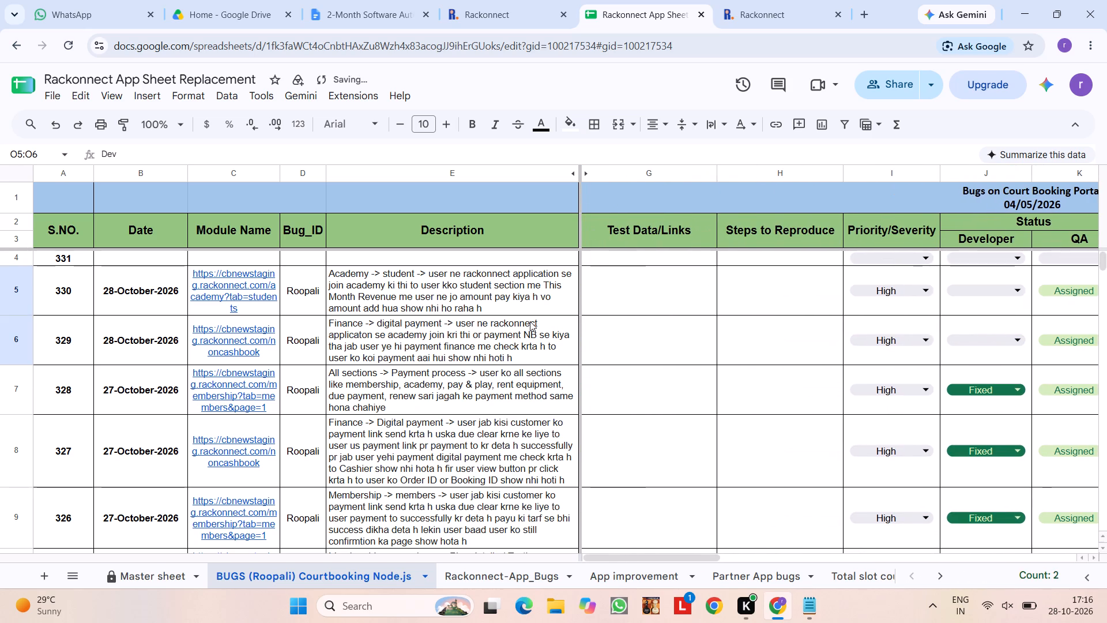
scroll(530, 321, "right", 1)
scroll(530, 321, "up", 4)
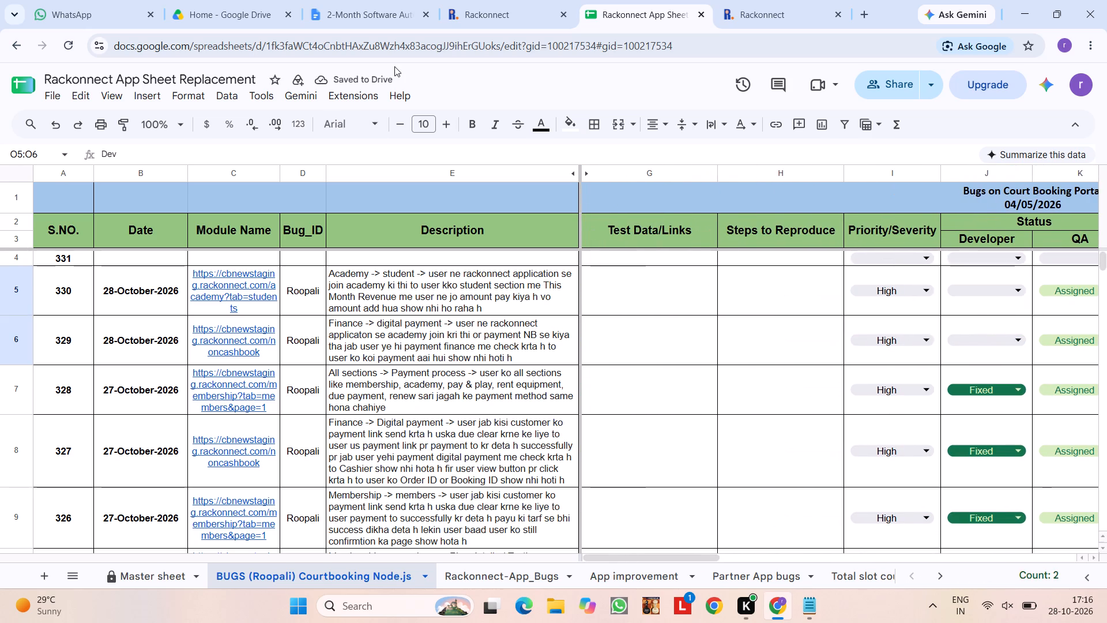
Sign in to the Venue Management Portal at vm.rackonnect.com with the prefilled credentials.
left_click(528, 0)
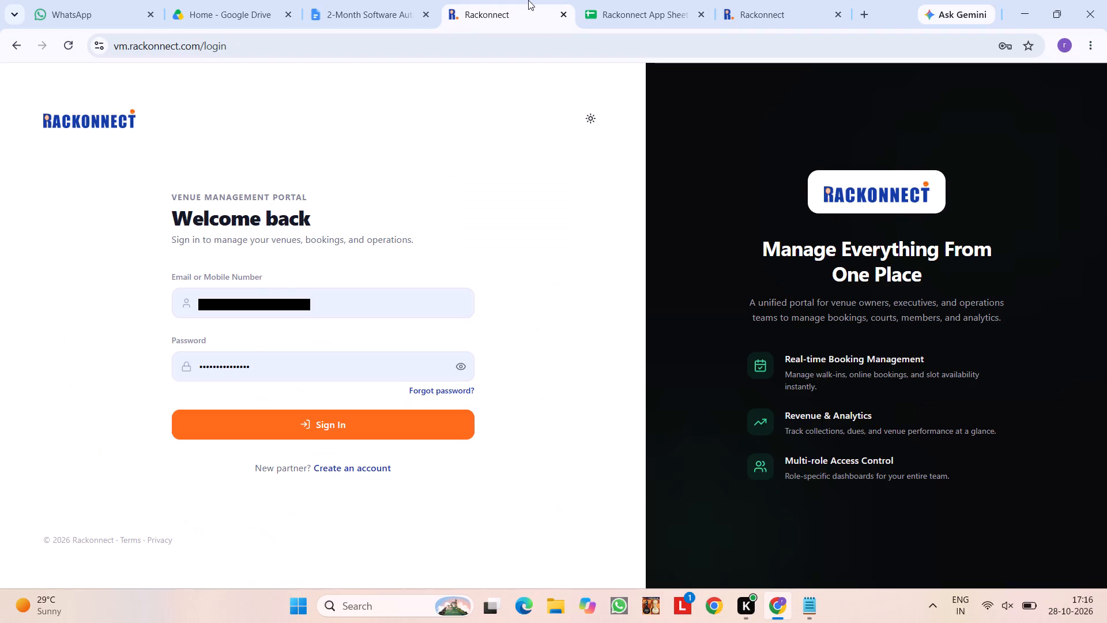
left_click(778, 0)
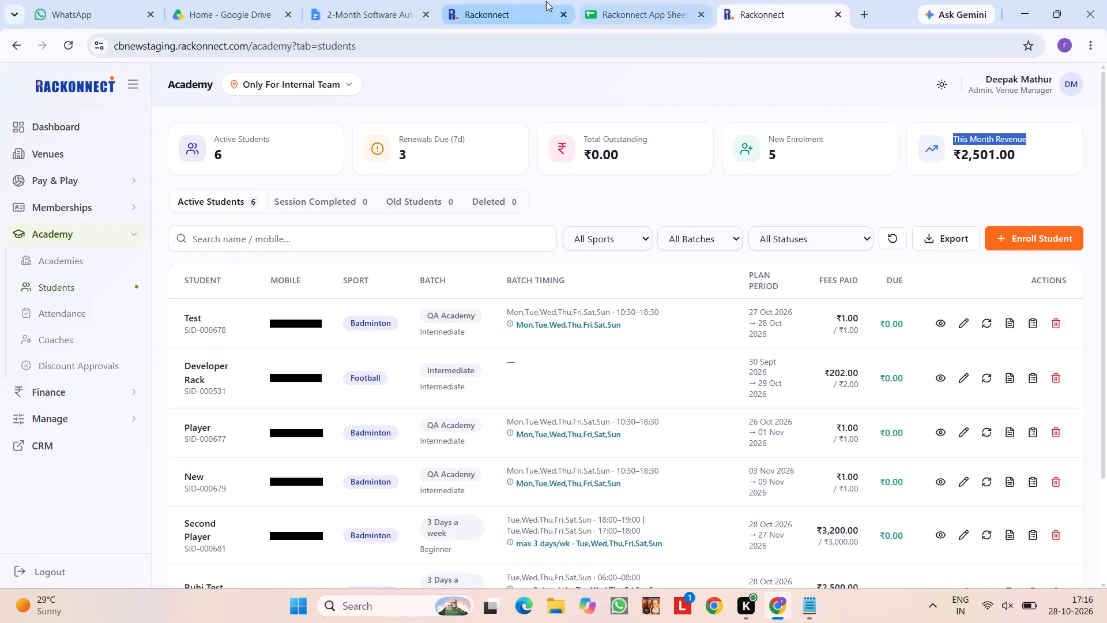
left_click(546, 1)
left_click(408, 432)
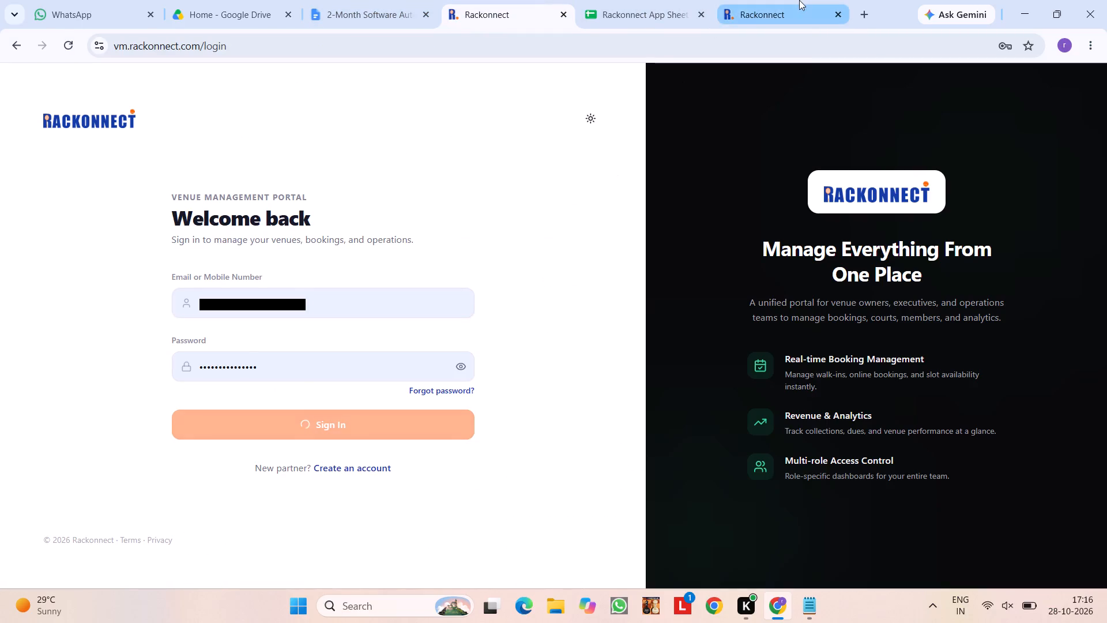
Return to the staging portal's Academy students page.
left_click(799, 0)
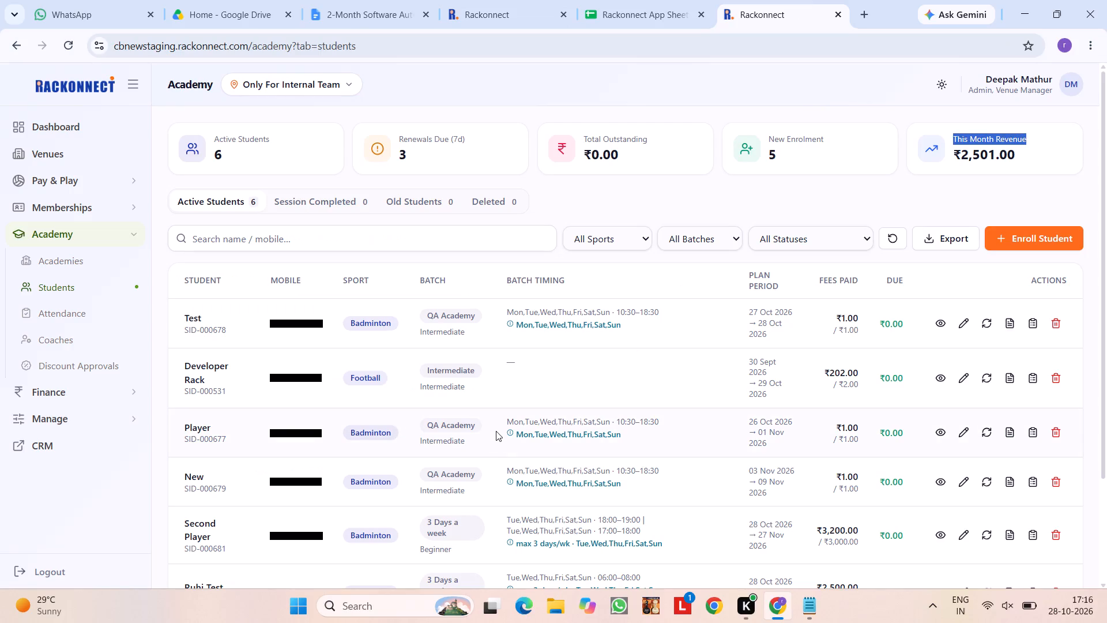
Examine the Academy's active student list and summary figures, comparing batches, plan periods, fees paid and dues.
scroll(507, 411, "down", 4)
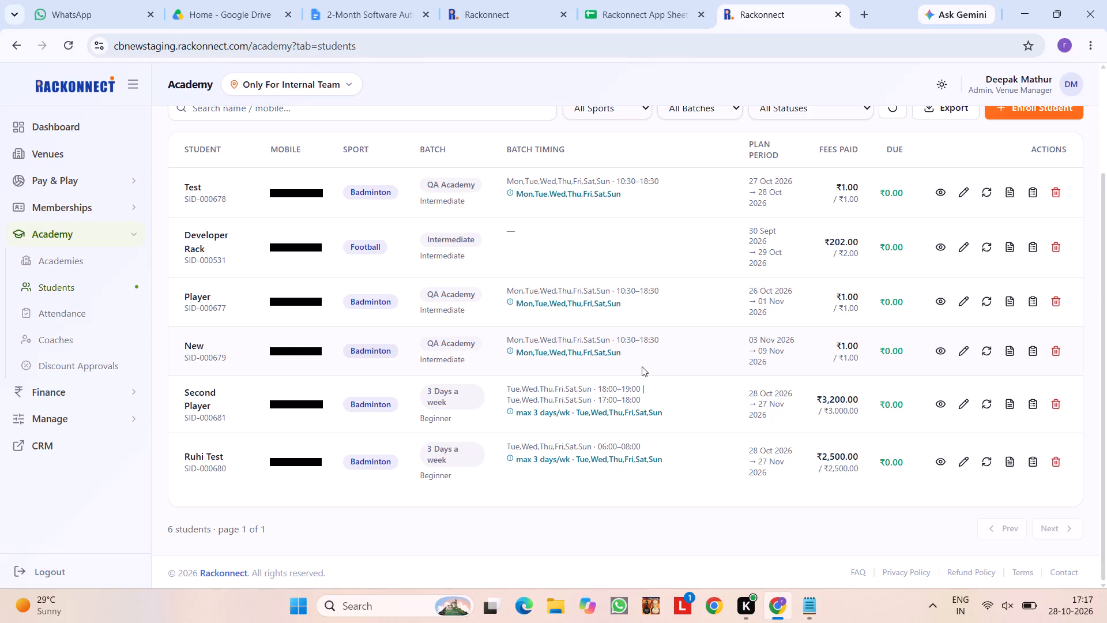
scroll(642, 366, "up", 6)
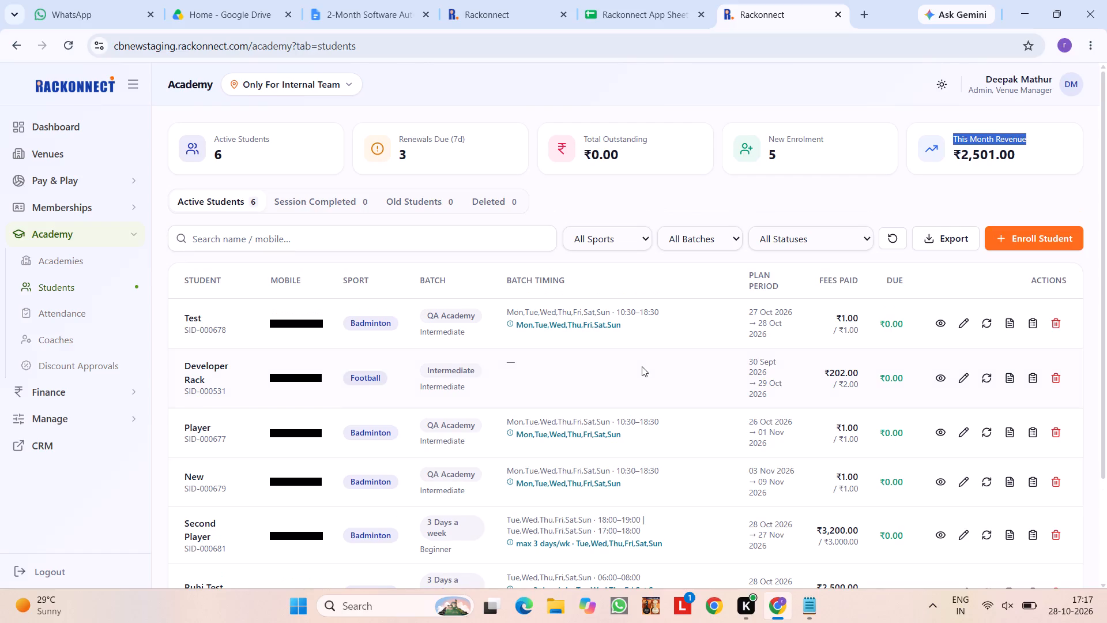
scroll(642, 366, "up", 1)
left_click(735, 208)
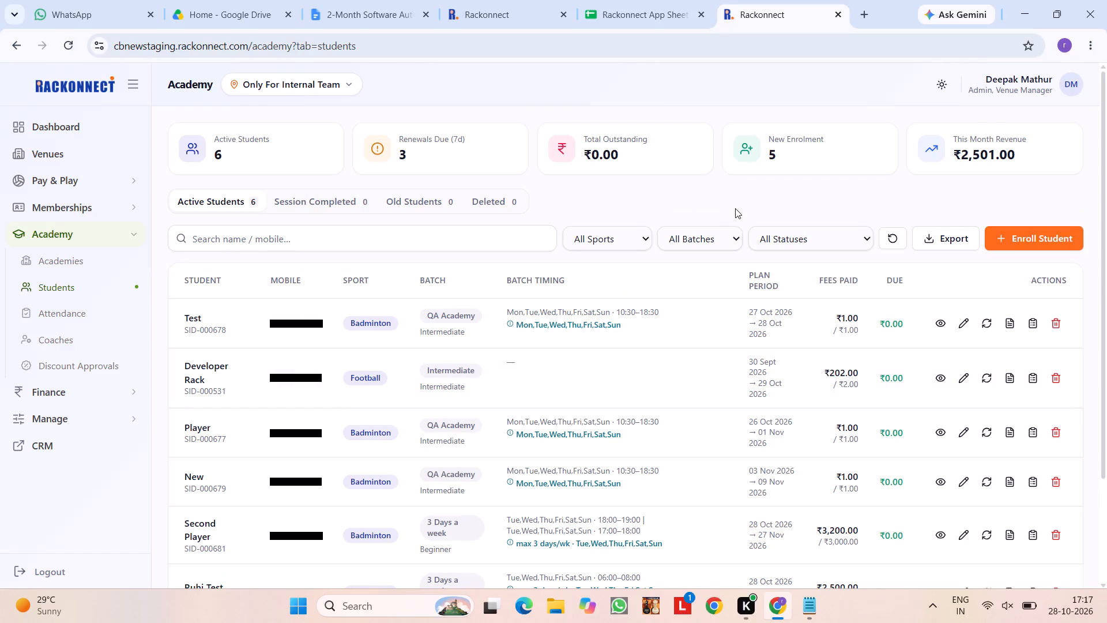
scroll(735, 208, "down", 1)
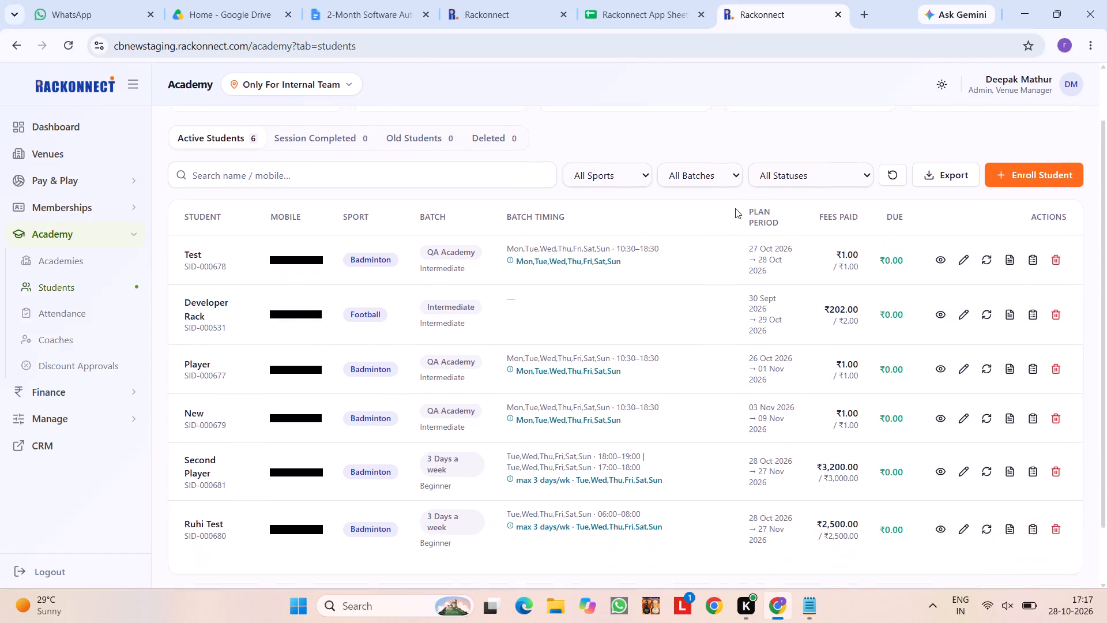
scroll(735, 208, "down", 2)
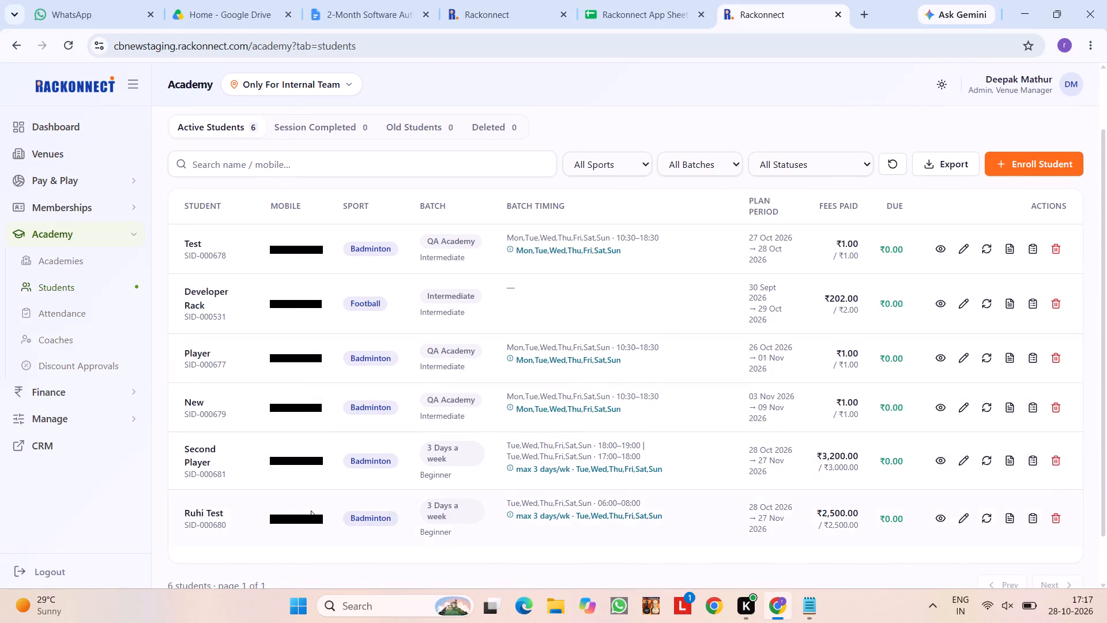
scroll(311, 511, "up", 1)
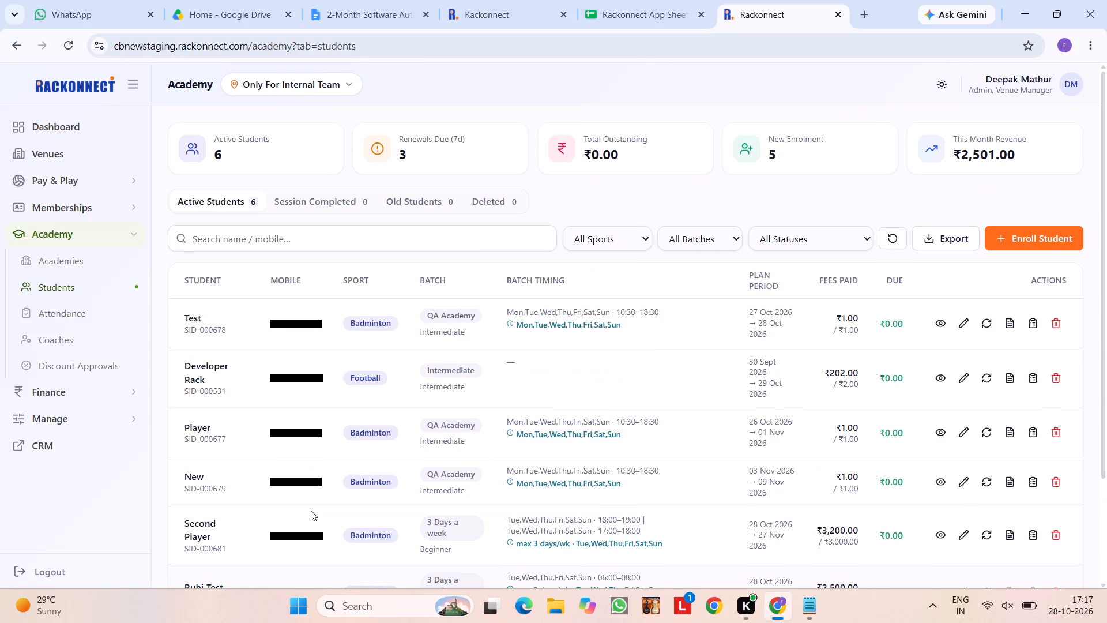
scroll(311, 511, "up", 2)
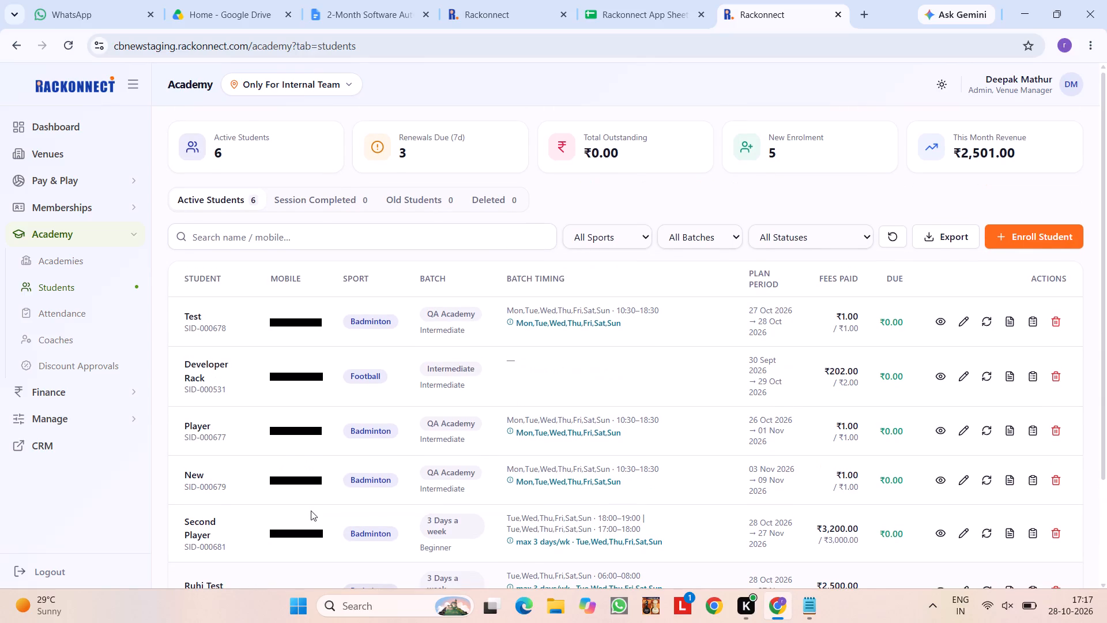
scroll(311, 511, "up", 3)
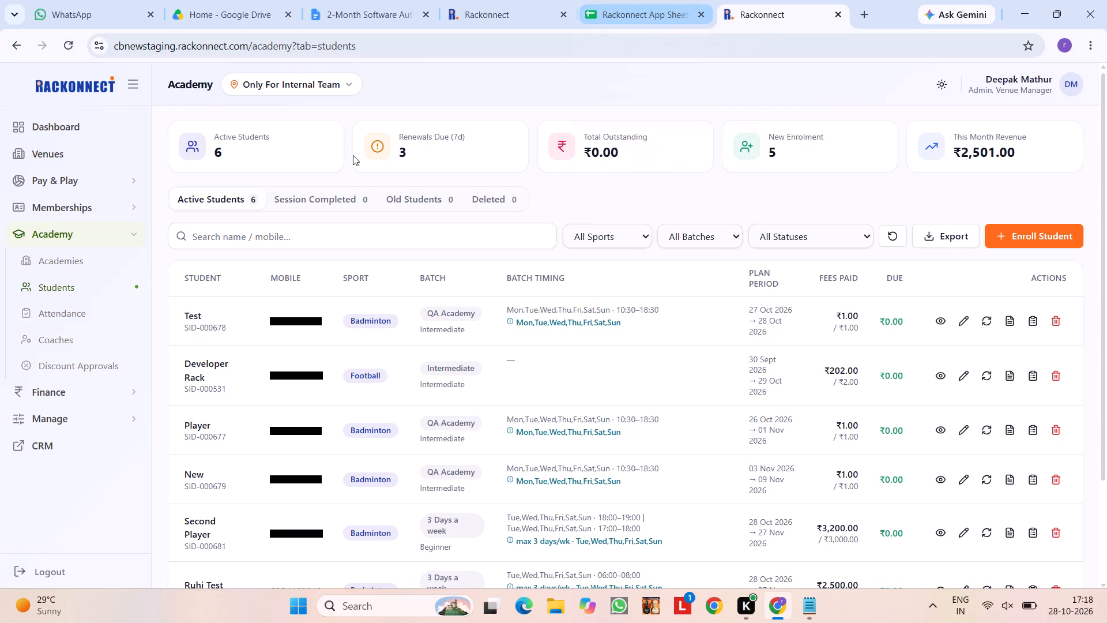
Switch back to the Rackonnect App Sheet Replacement bug sheet at its newest entries.
left_click(631, 0)
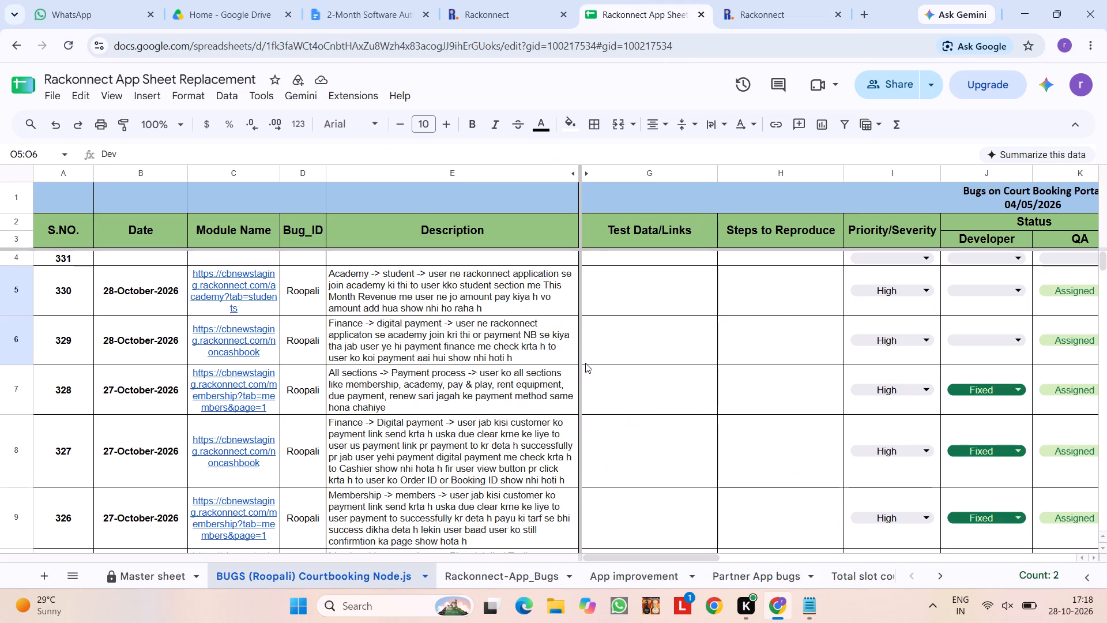
scroll(585, 363, "up", 4)
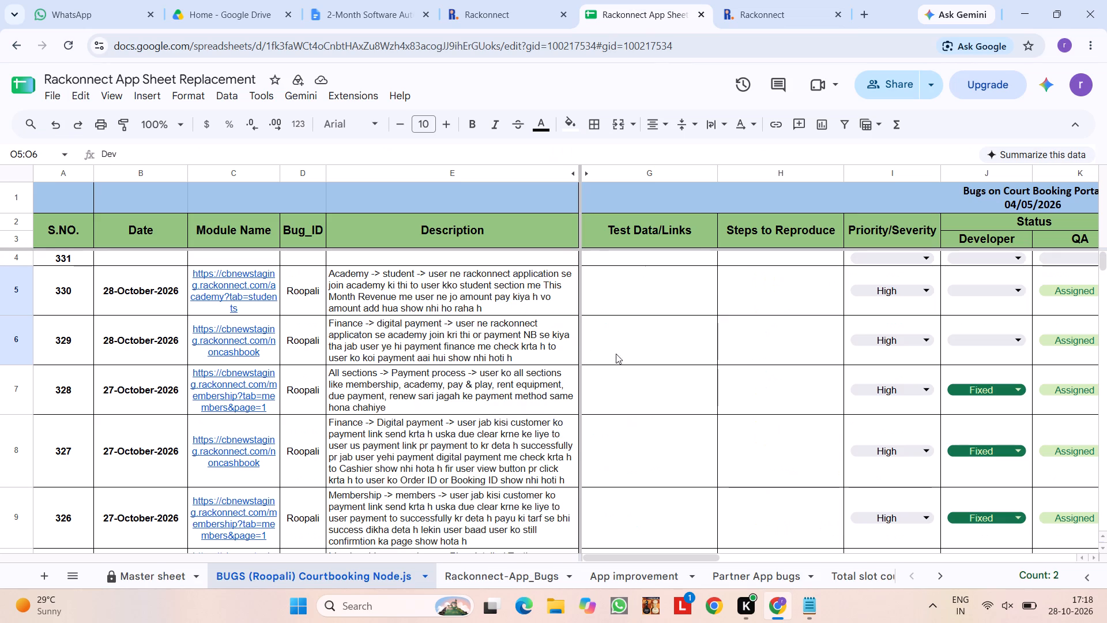
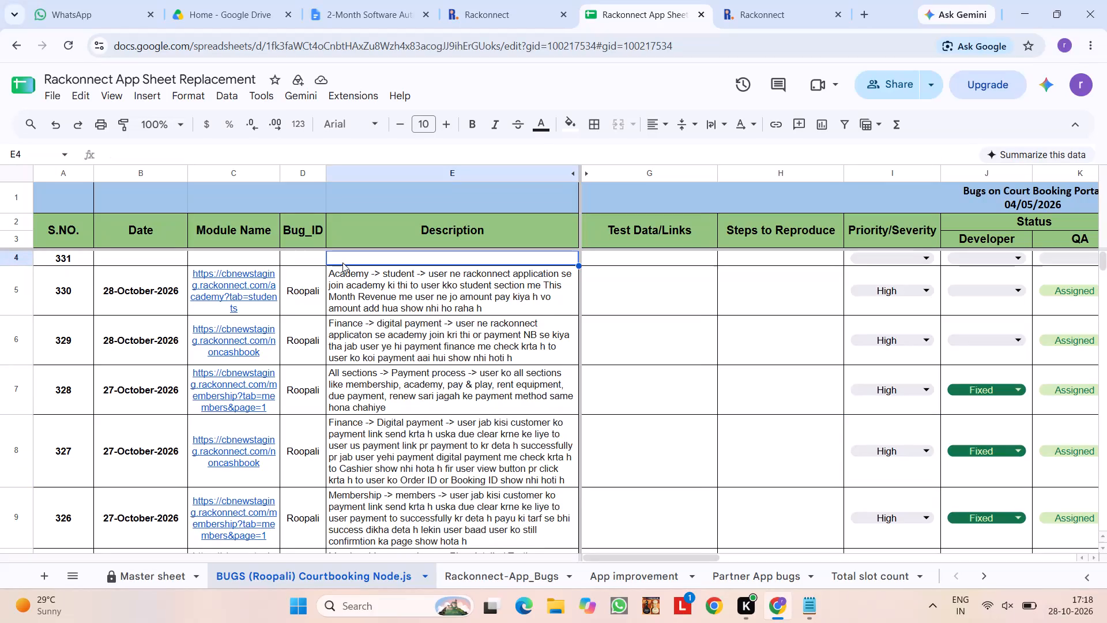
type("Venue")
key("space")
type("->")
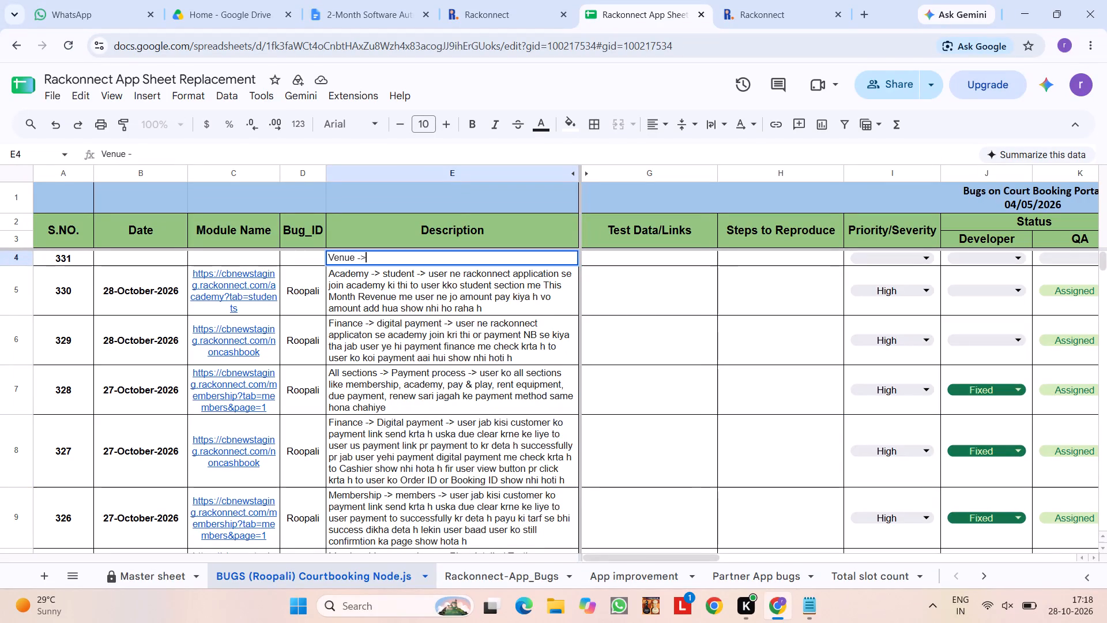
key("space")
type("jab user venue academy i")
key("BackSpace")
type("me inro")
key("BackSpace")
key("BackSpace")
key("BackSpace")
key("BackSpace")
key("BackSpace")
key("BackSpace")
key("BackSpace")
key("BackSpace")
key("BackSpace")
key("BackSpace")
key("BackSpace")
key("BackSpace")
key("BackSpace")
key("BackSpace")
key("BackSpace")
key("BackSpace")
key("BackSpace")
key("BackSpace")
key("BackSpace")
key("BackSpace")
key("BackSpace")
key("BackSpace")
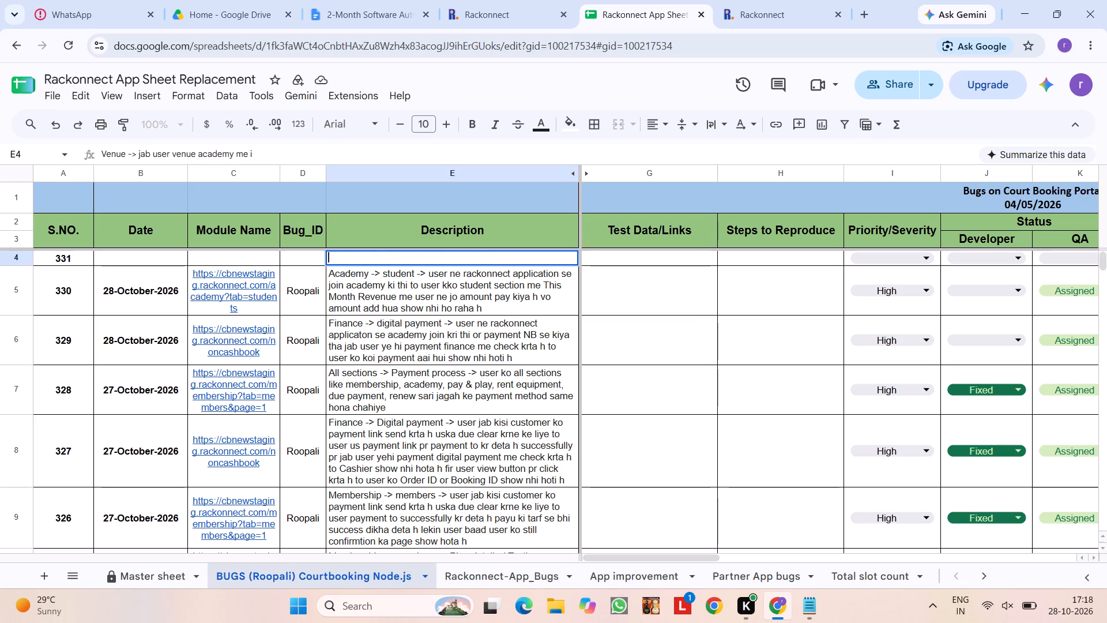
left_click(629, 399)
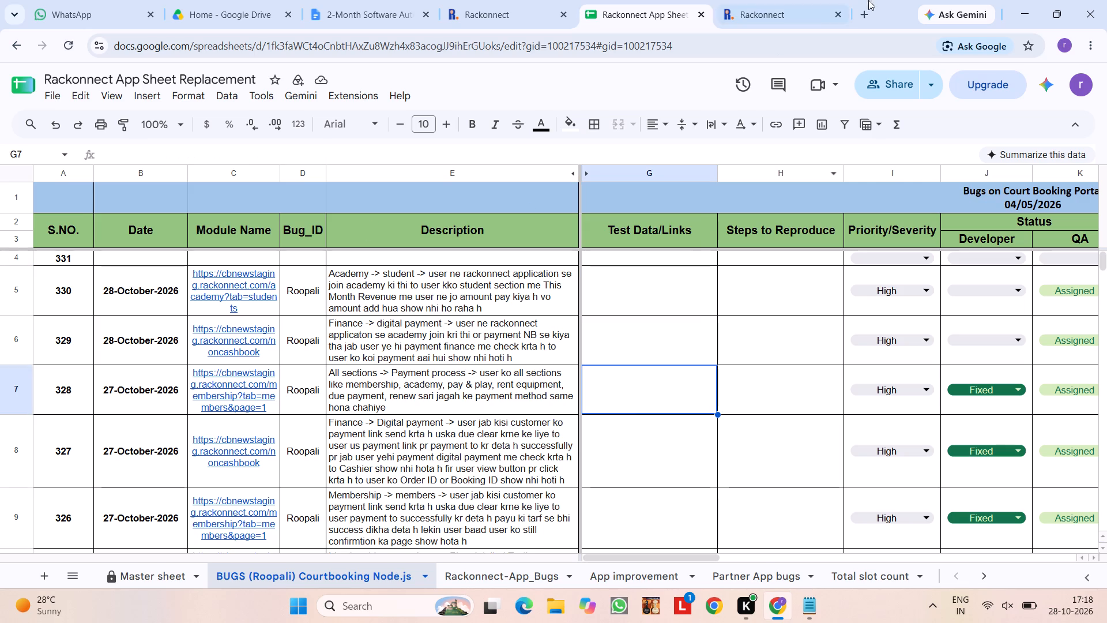
Search Google for "typing test" in a new browser tab and open the TypingTest.com result.
left_click(868, 6)
left_click(815, 52)
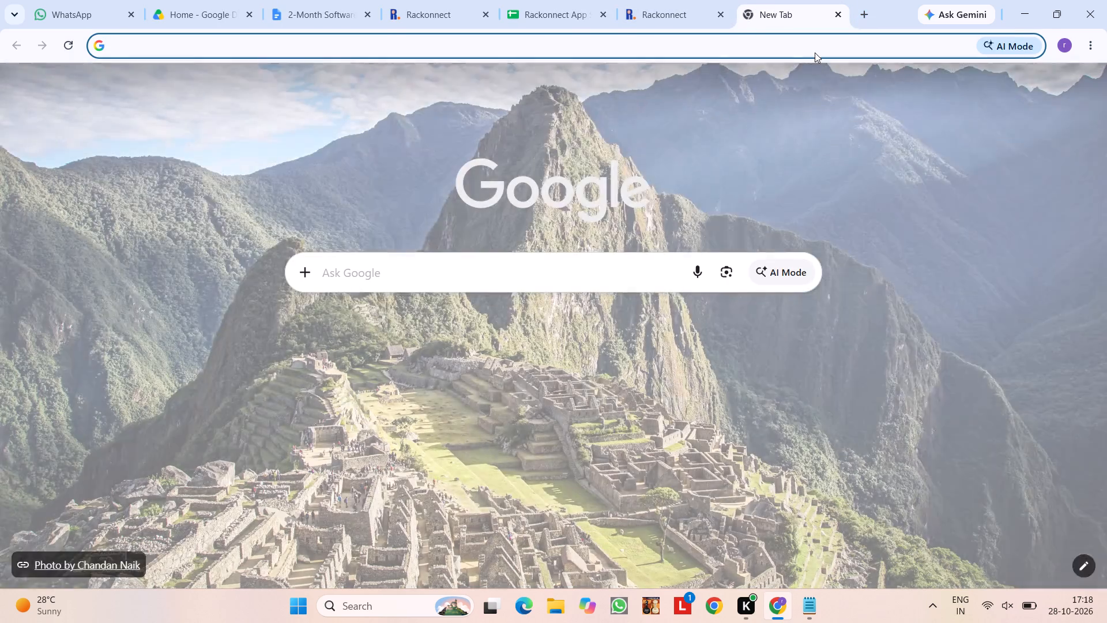
type("typing")
key("space")
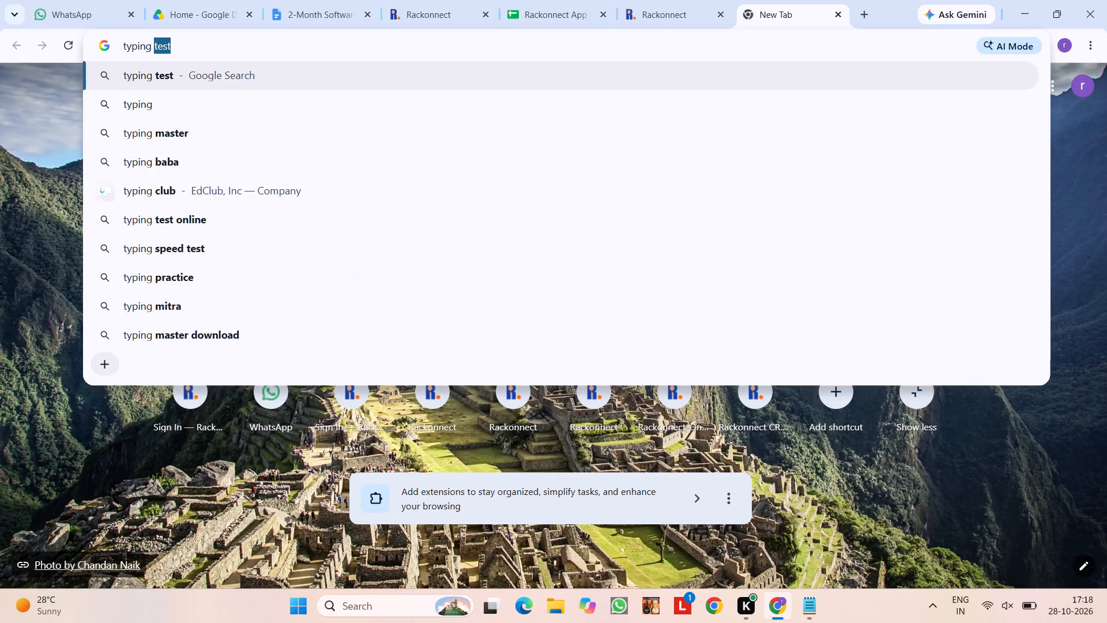
key("Return")
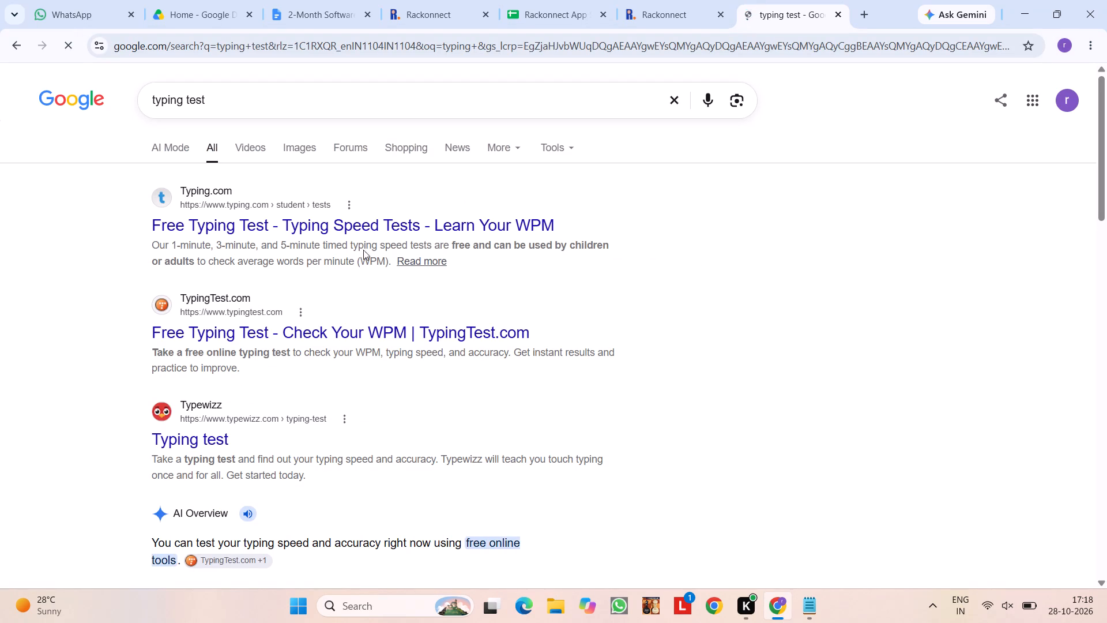
left_click(244, 341)
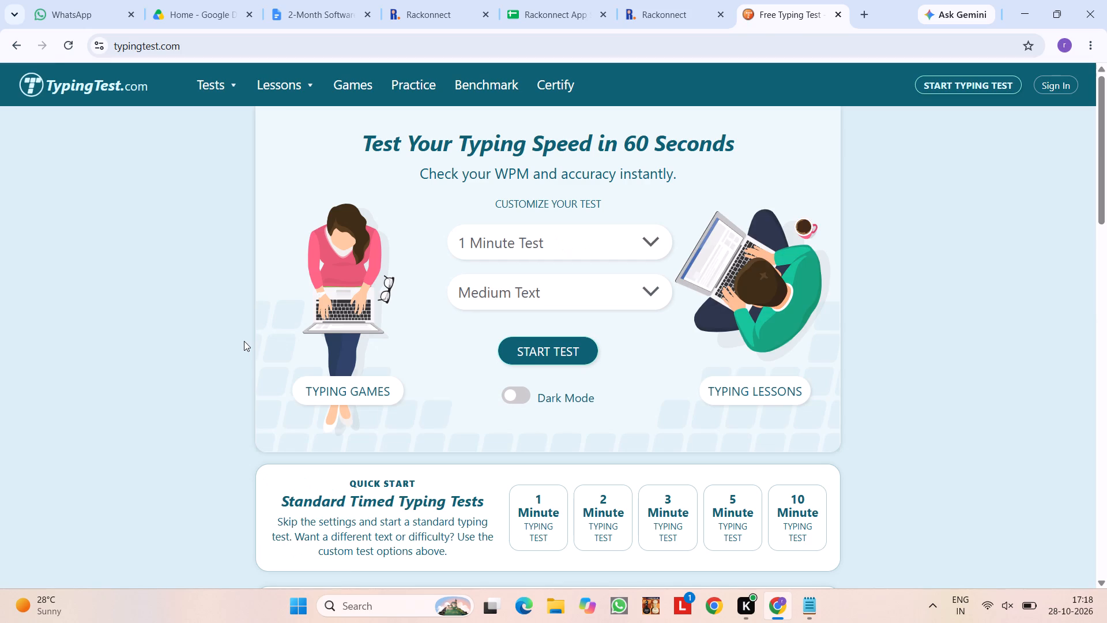
Start the 1 Minute Test with Medium Text and enter its first line, "Did you know that a domesticated pet".
left_click(562, 354)
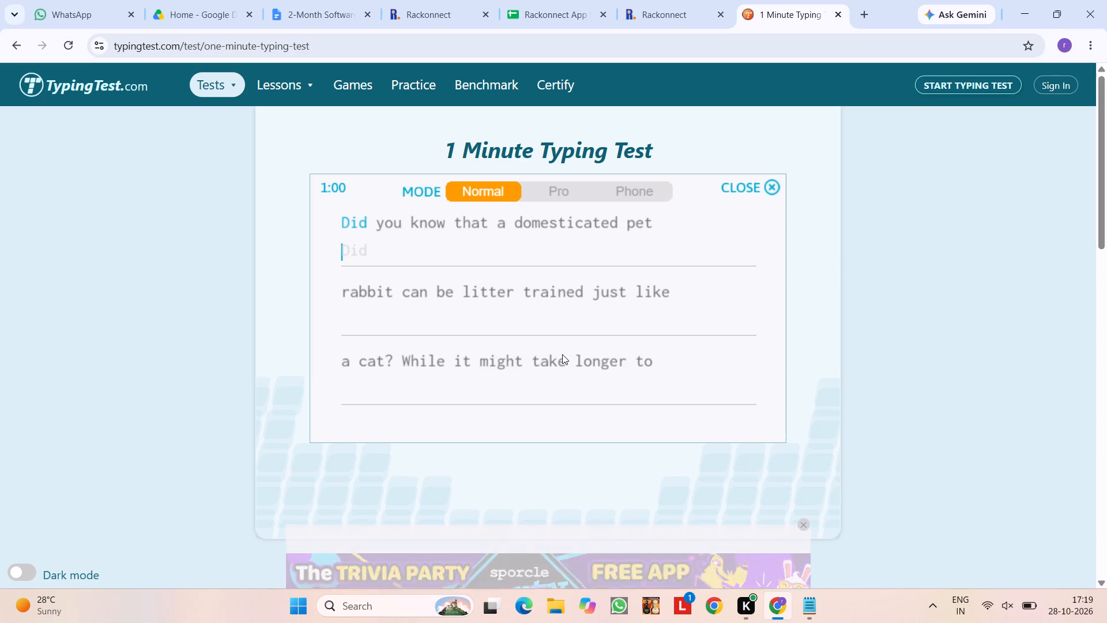
type("Did t")
key("BackSpace")
key("y")
key("BackSpace")
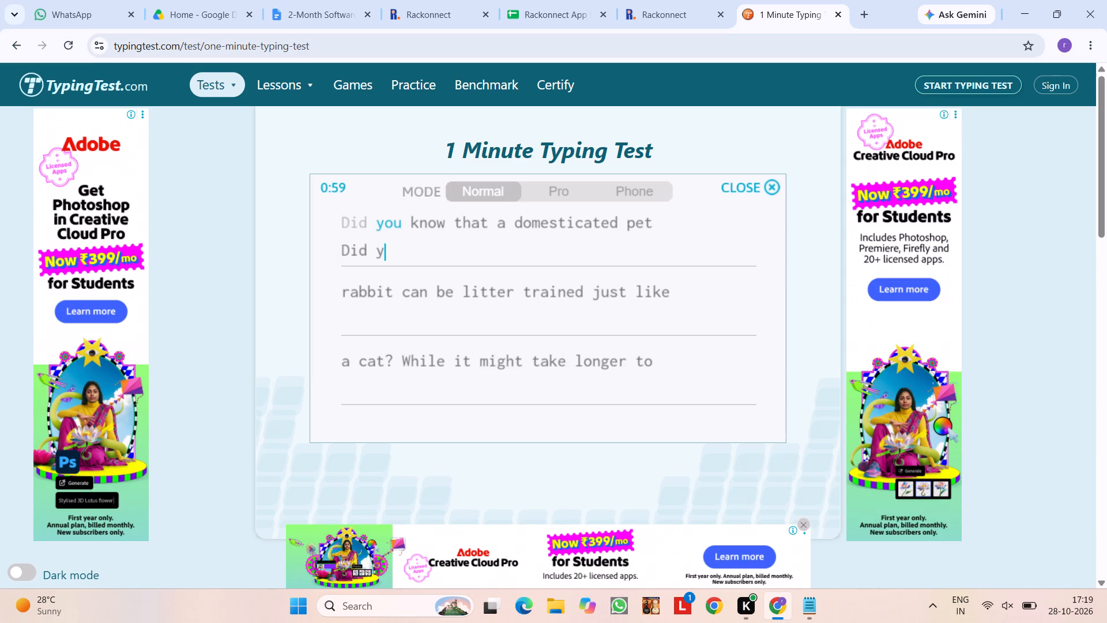
type("you")
key("space")
type("know that a")
key("space")
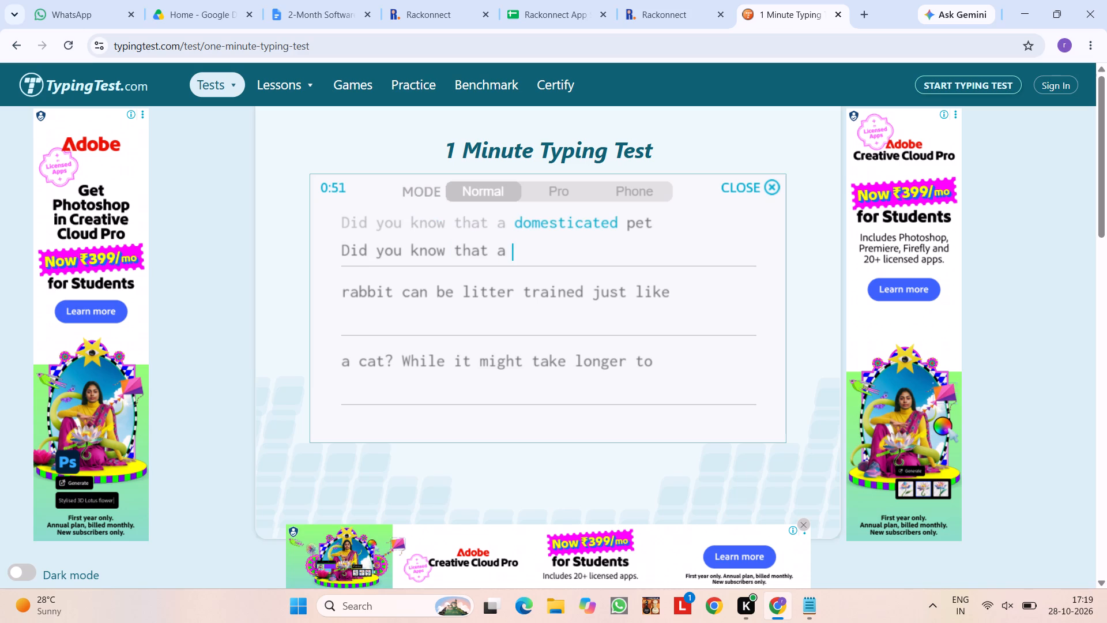
type("dome")
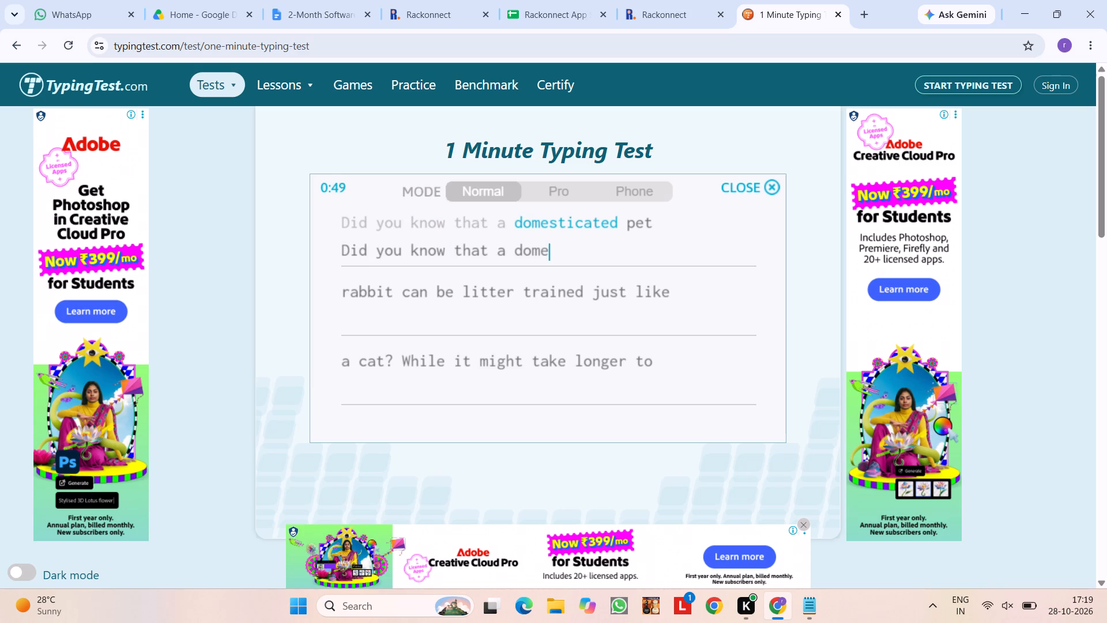
type("stic")
type("ar")
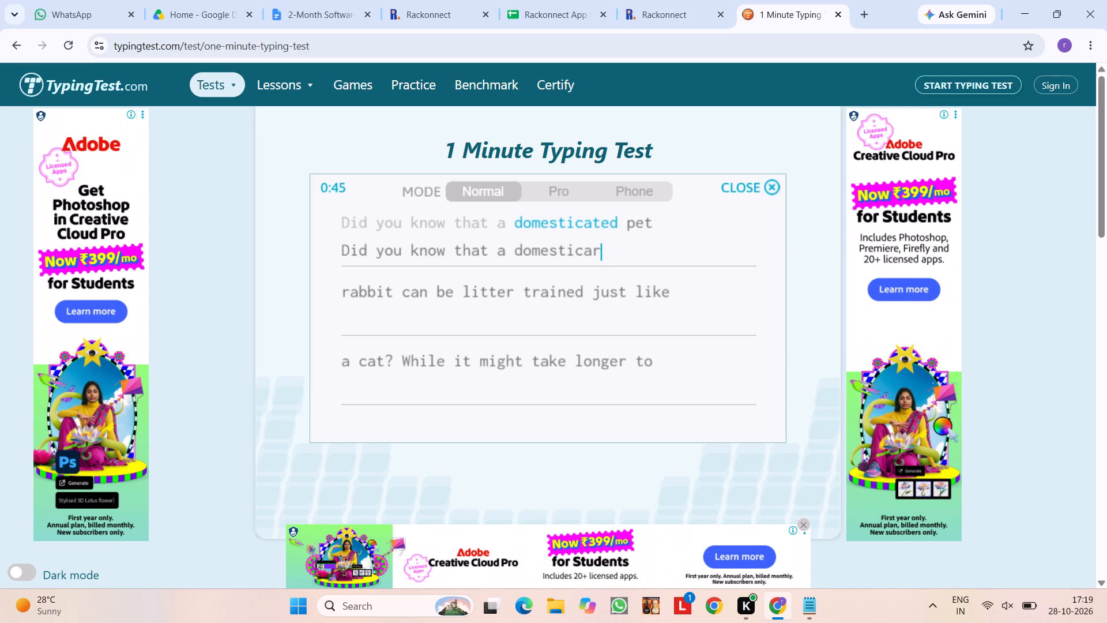
key("BackSpace")
type("ted per")
key("BackSpace")
type("t")
key("space")
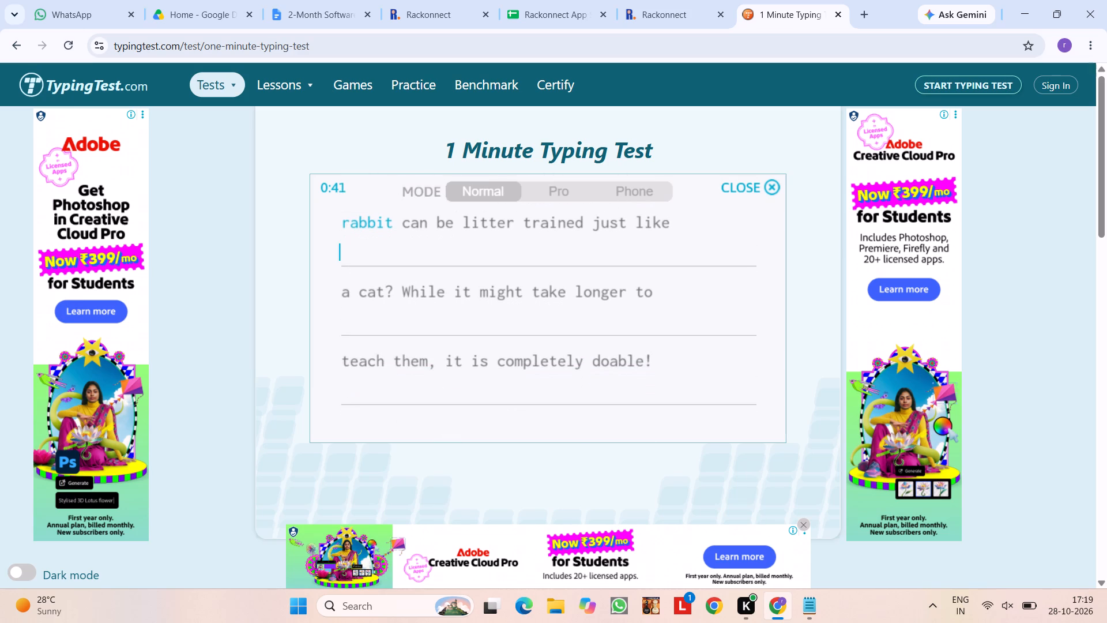
Continue the typing test passage with "rabbit can be litter trained just like a cat?".
type("rabbit can be litter trained")
key("space")
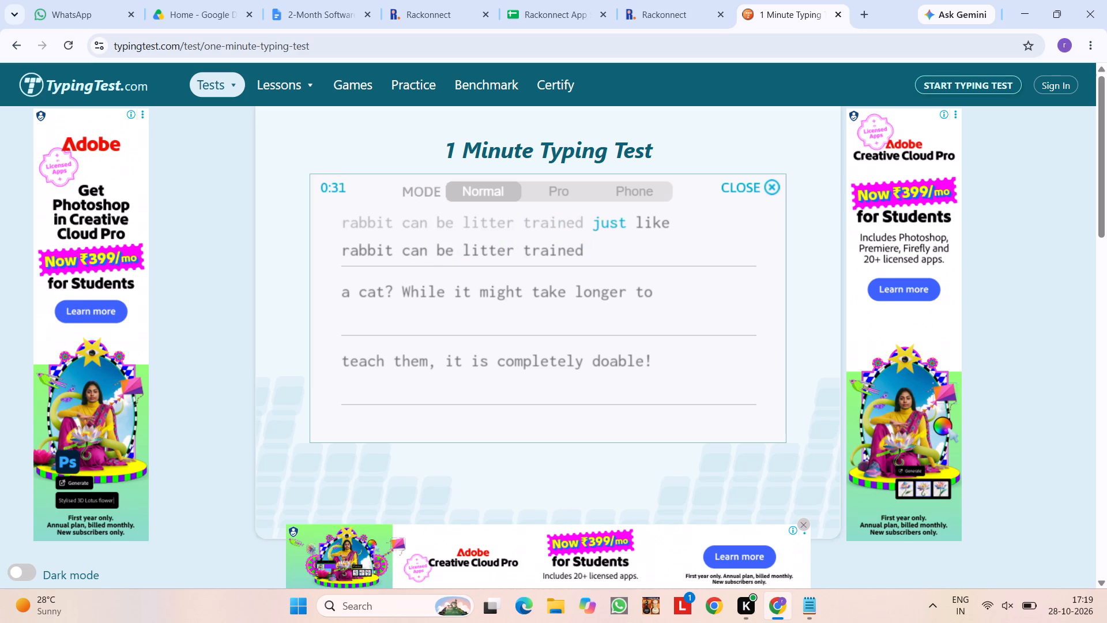
type("just link")
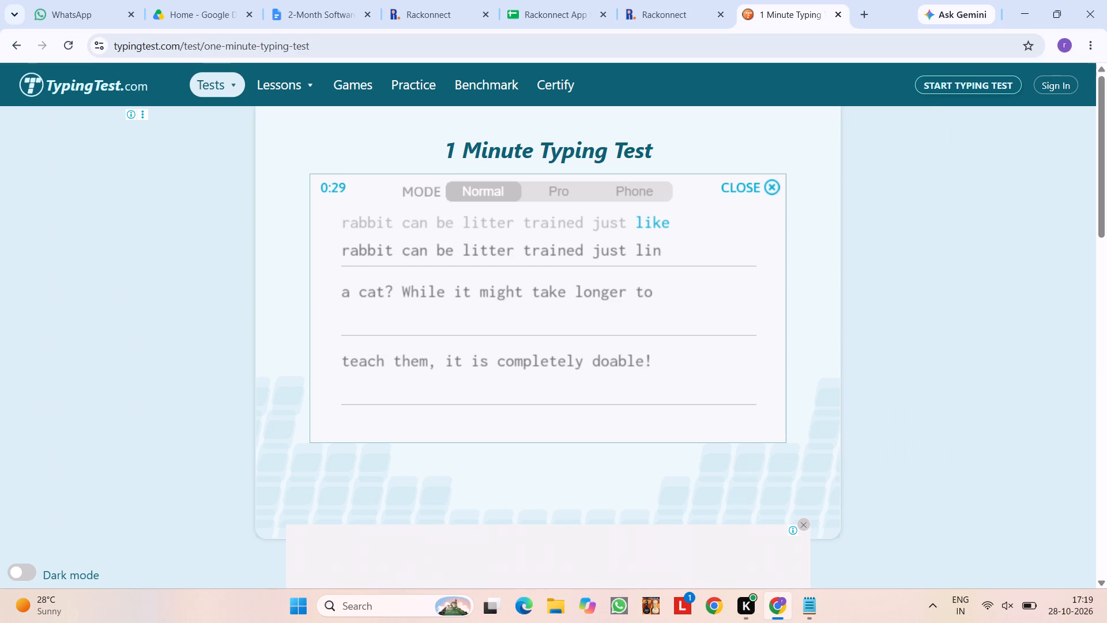
key("space")
type("a cat")
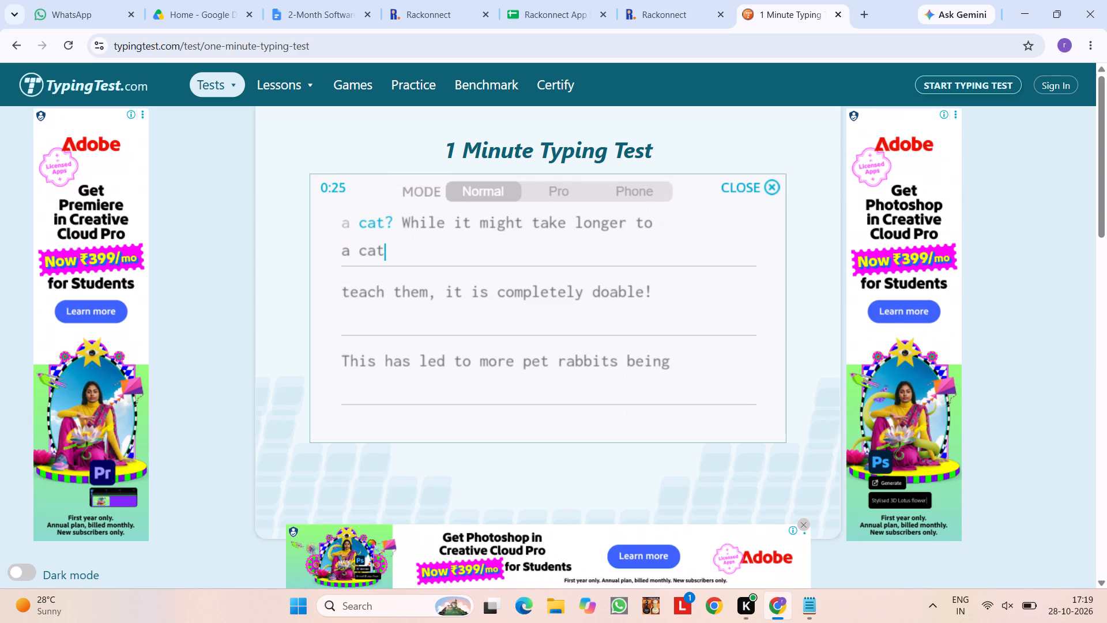
type("?")
key("space")
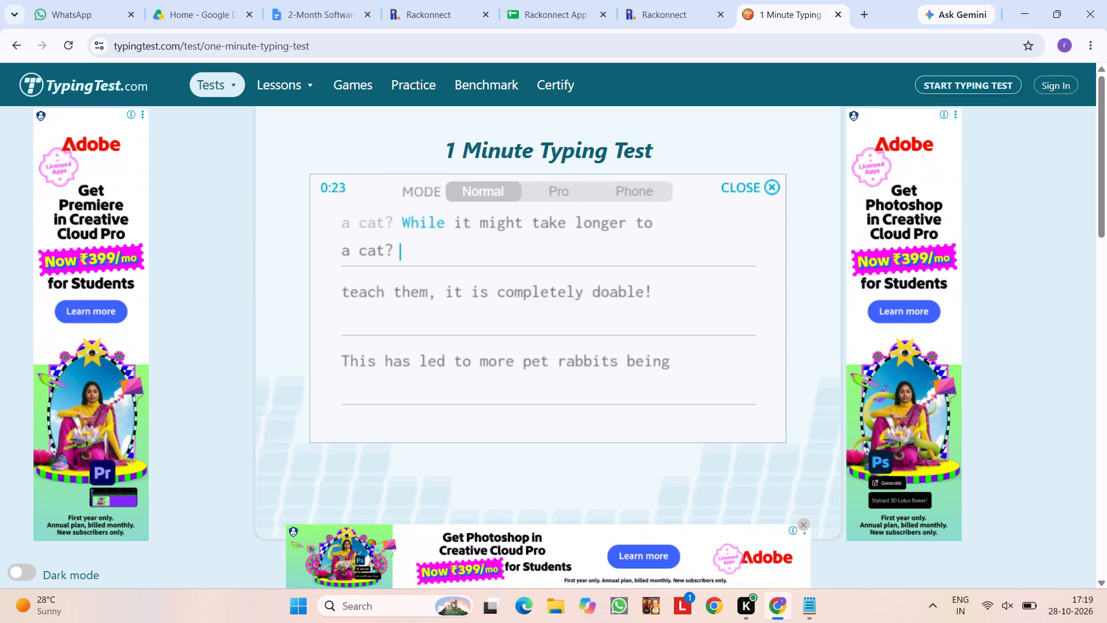
Continue the typing test passage with "While it might take longer to", correcting mistyped words.
type("While")
key("space")
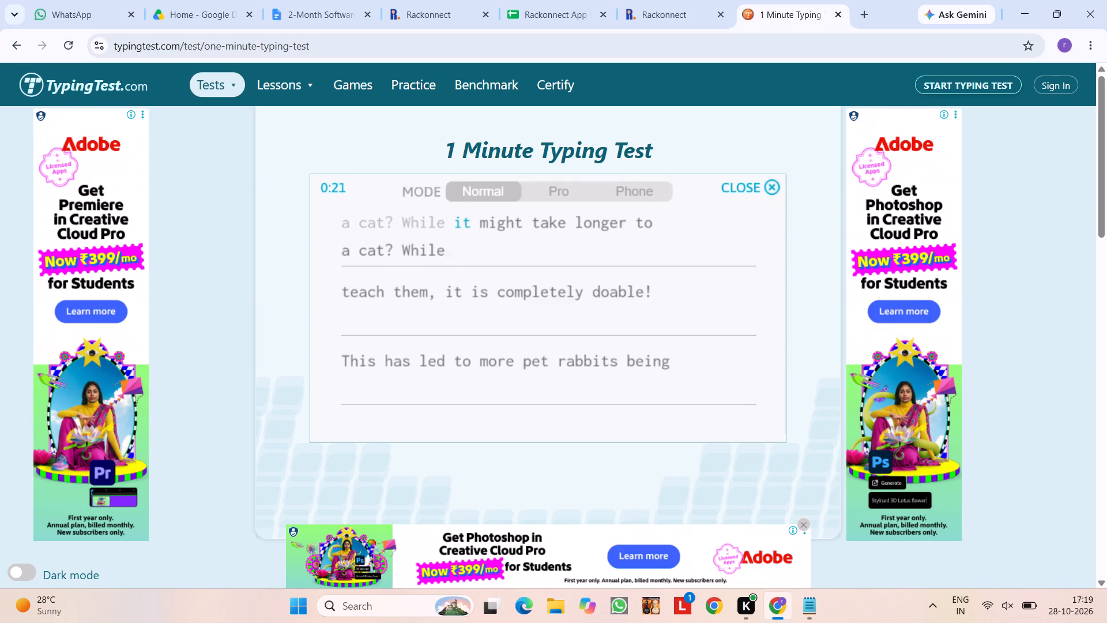
type("it")
key("space")
type("ightr")
key("space")
key("BackSpace")
key("BackSpace")
key("BackSpace")
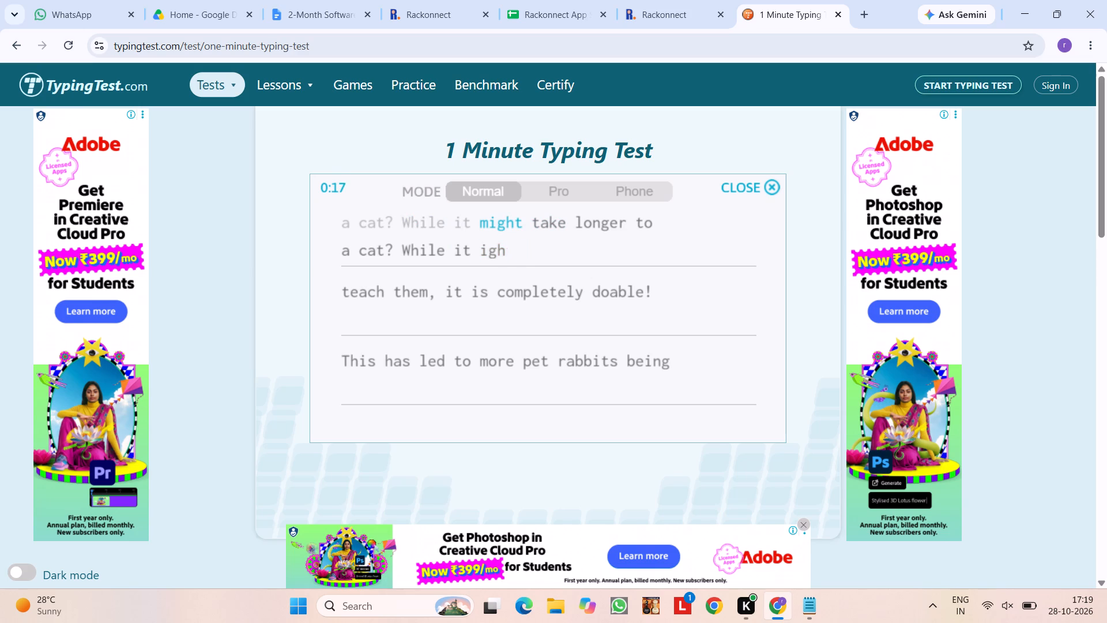
key("BackSpace")
key("BackSpace")
key("BackSpace")
type("might take longer to")
key("space")
Continue the passage with "teach them, it is" and start the following word until the test time runs out.
type("teach them")
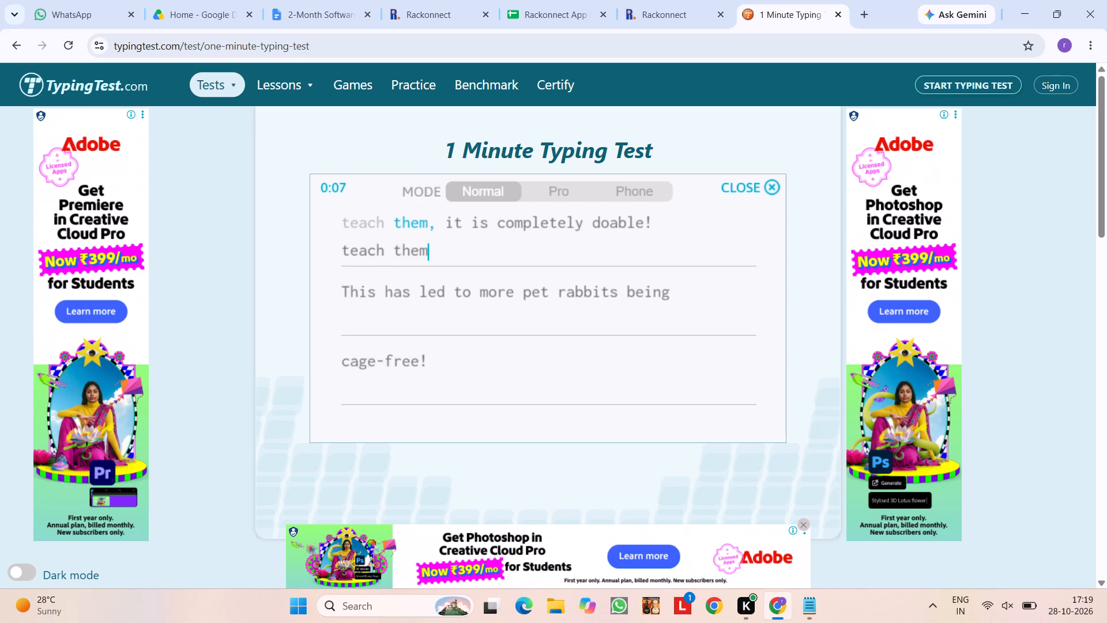
type(",")
key("space")
type("it us")
key("space")
key("BackSpace")
key("BackSpace")
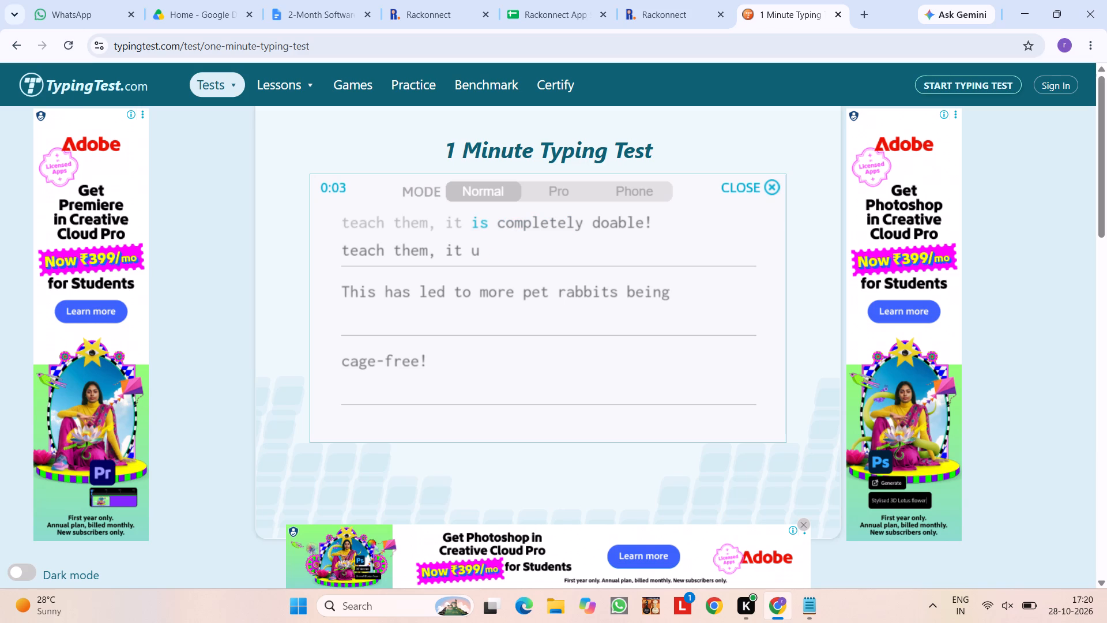
key("BackSpace")
type("is")
key("space")
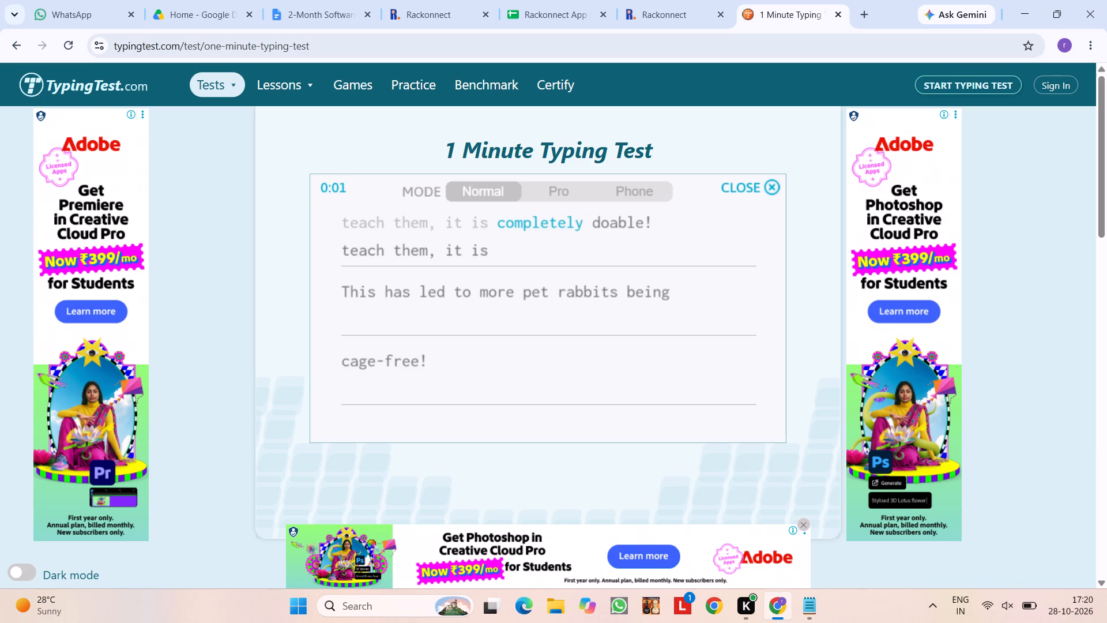
key("c")
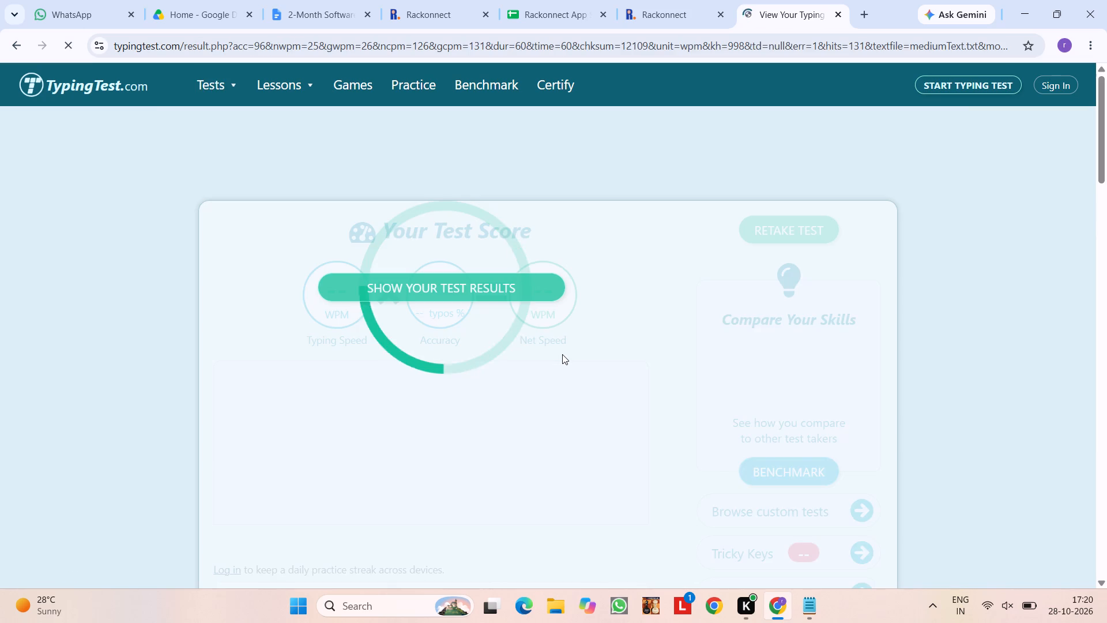
Show the typing test results, closing the advertisement, and review the speed and accuracy scores.
left_click(495, 280)
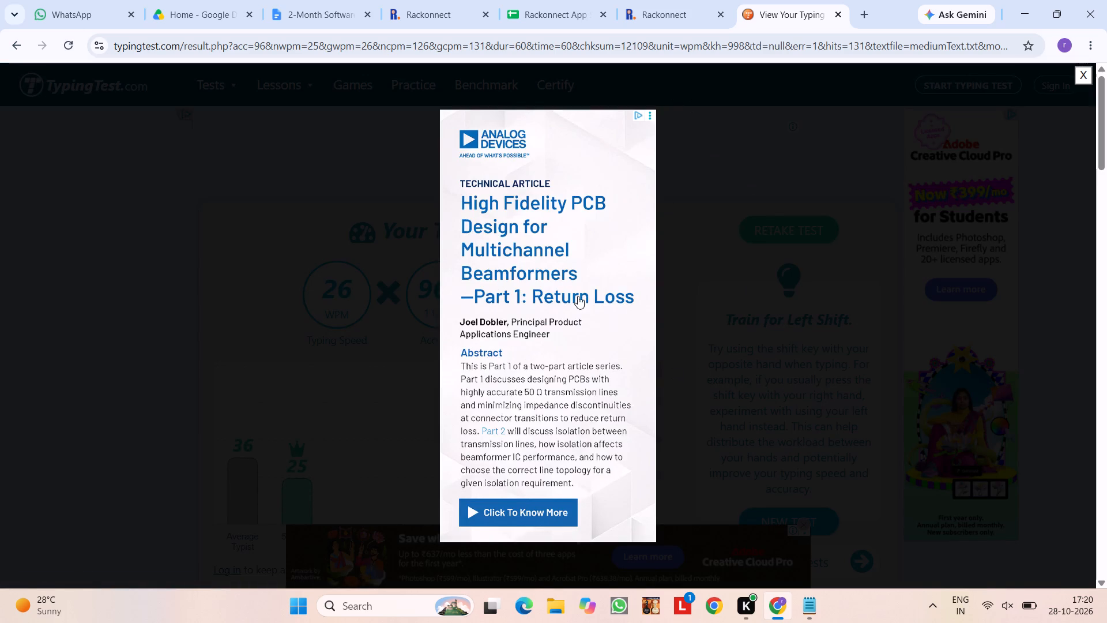
left_click(1089, 74)
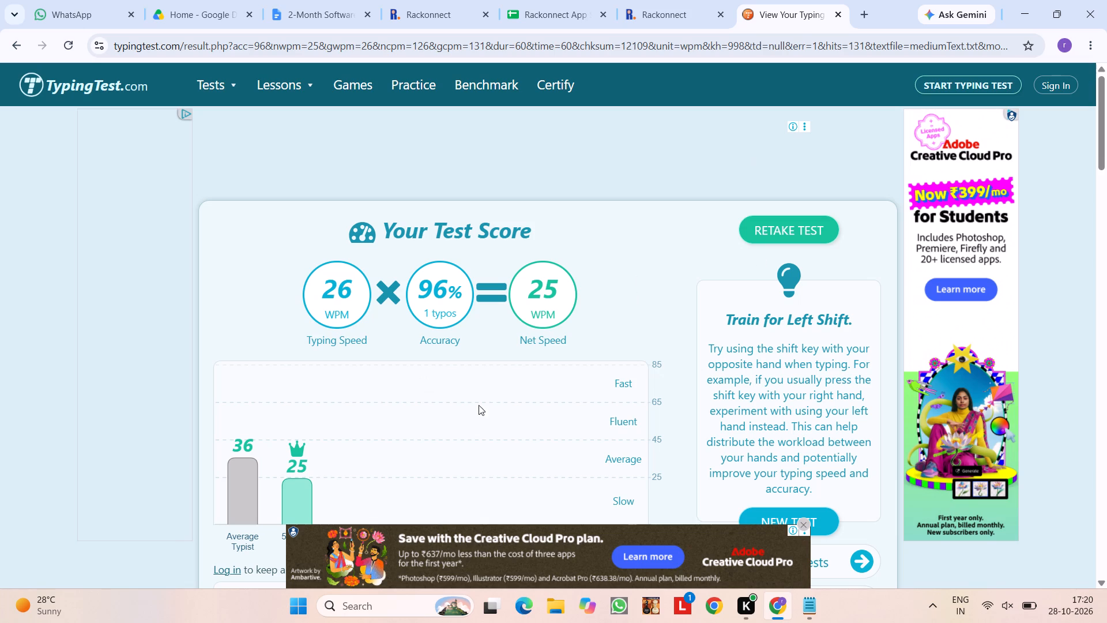
scroll(556, 484, "down", 1)
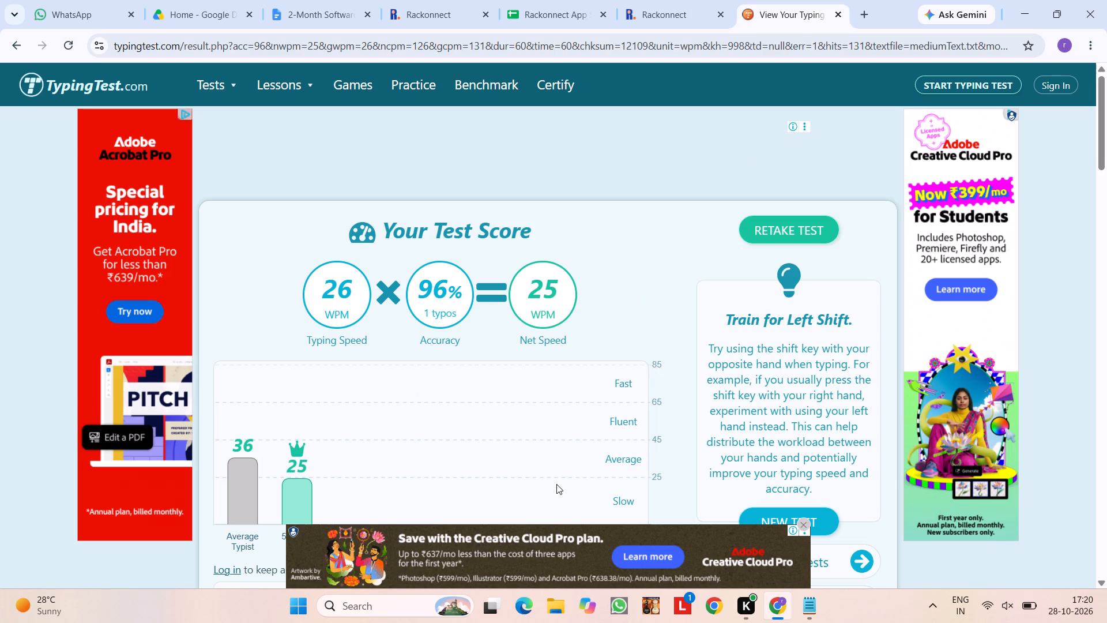
scroll(556, 484, "down", 3)
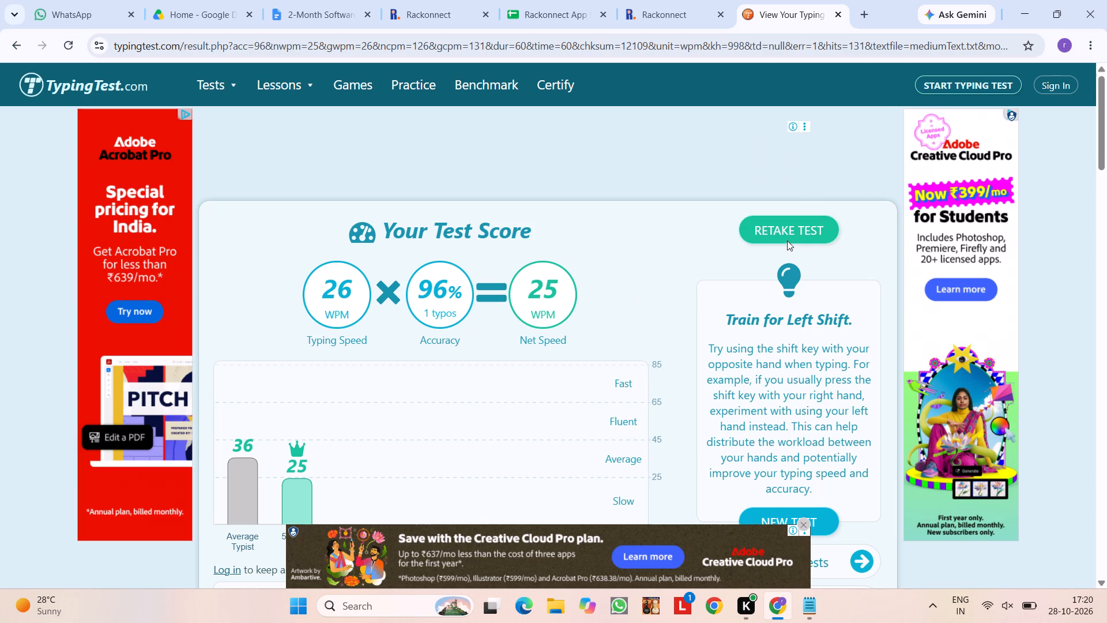
Choose to retake the typing test from the results page.
left_click(792, 230)
left_click(788, 232)
scroll(606, 313, "down", 5)
scroll(606, 313, "up", 3)
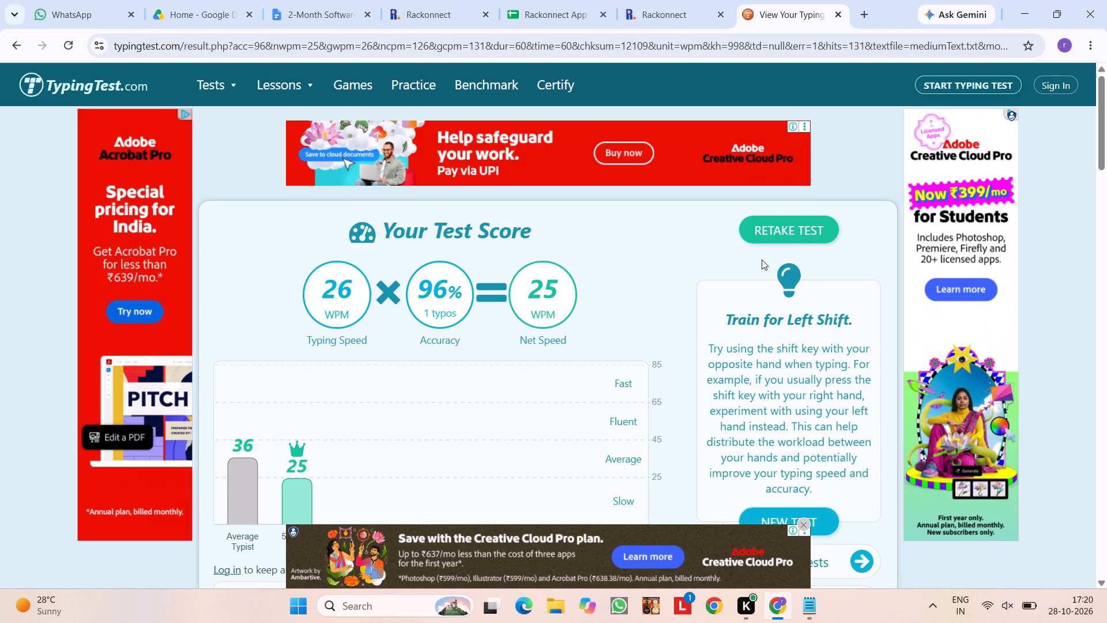
left_click(801, 220)
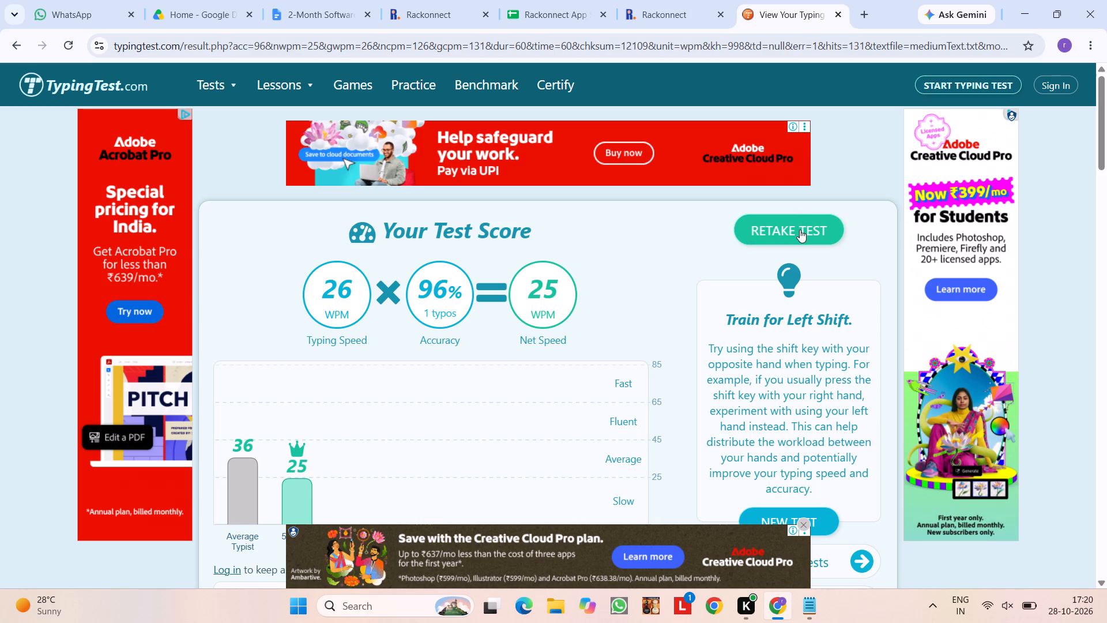
left_click(800, 230)
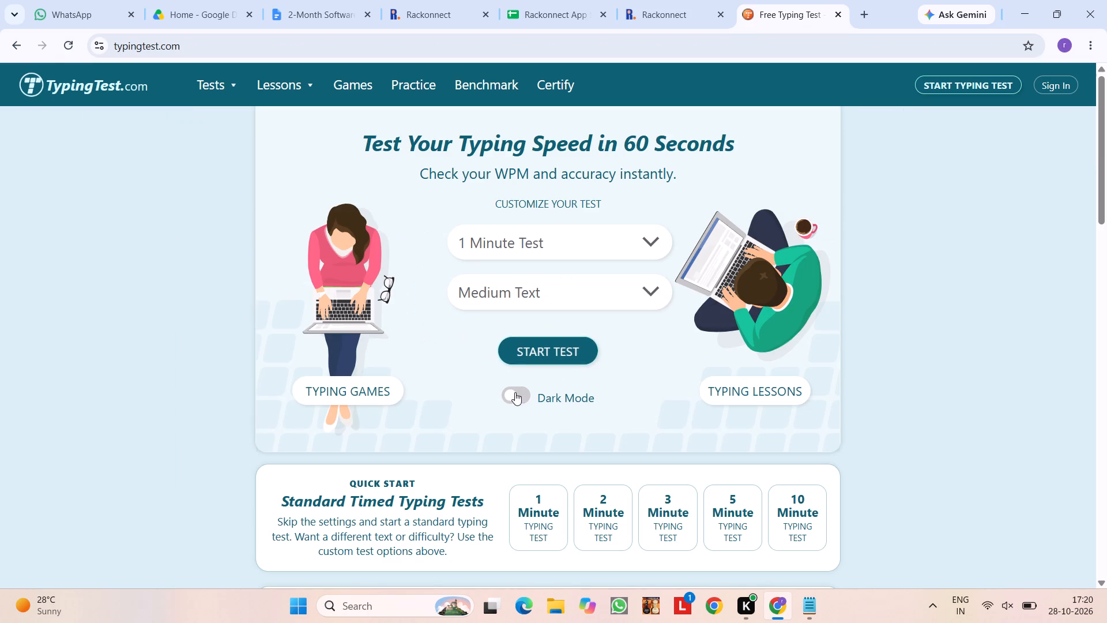
Start a new 1 Minute Test with Medium Text.
left_click(530, 348)
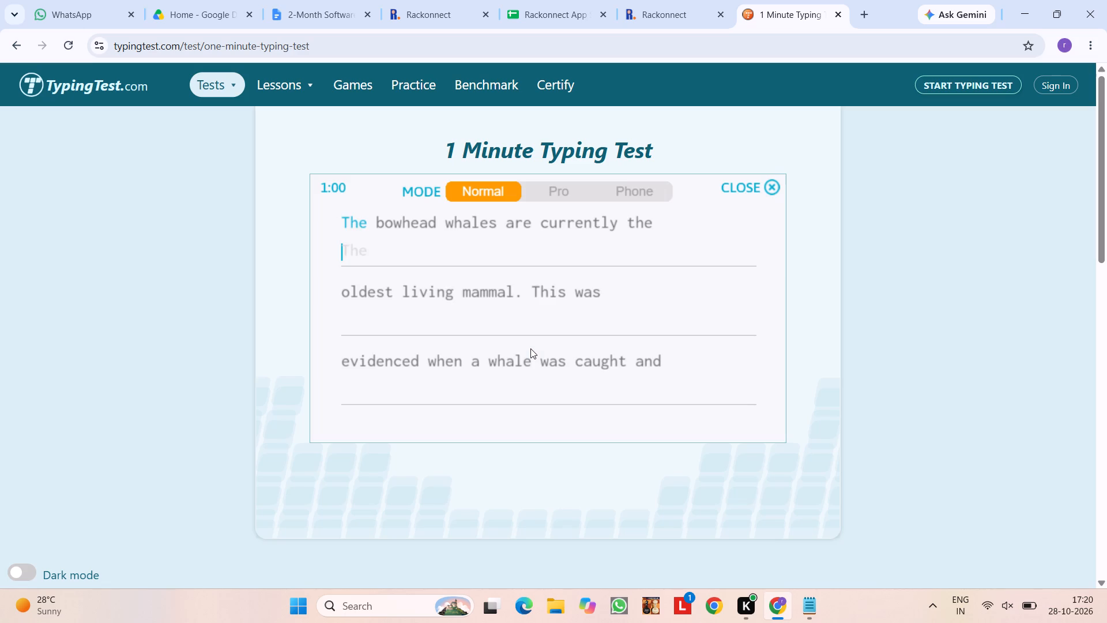
Enter the first line of the test passage as "The bowhead wholes are currently the", correcting the opening word.
type("Te")
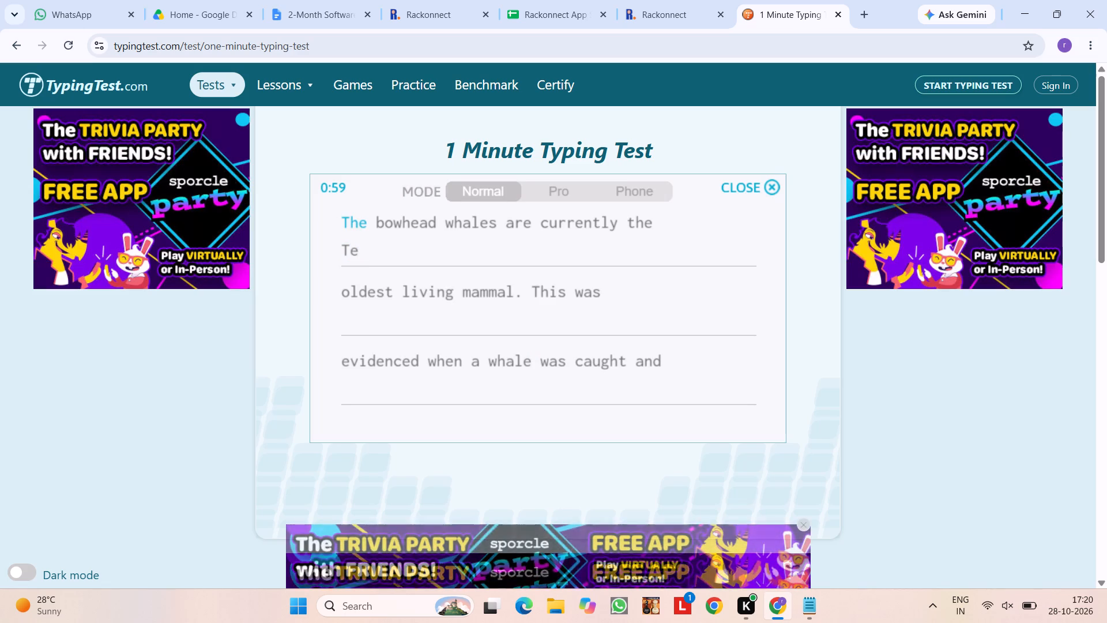
key("BackSpace")
type("he bow")
type("head")
key("space")
type("whole")
key("space")
key("BackSpace")
type("s are")
key("space")
type("current")
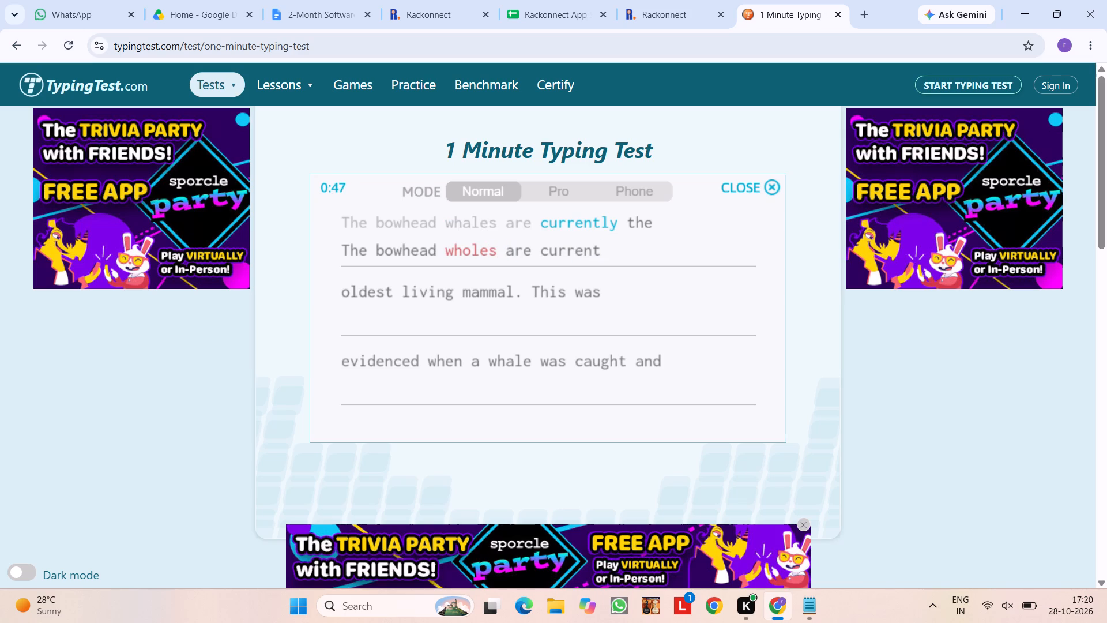
type("ly the")
key("space")
Continue the passage with "oldest living mammal. This was", correcting mistyped words.
type("older l")
key("BackSpace")
key("BackSpace")
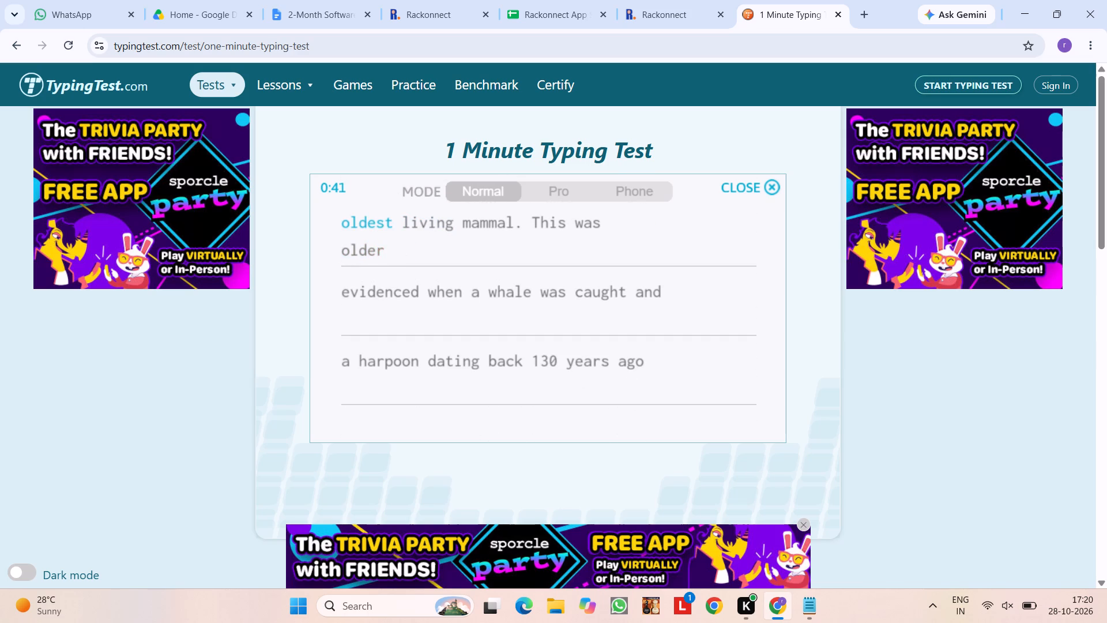
key("BackSpace")
type("st lo")
key("BackSpace")
type("iving")
key("space")
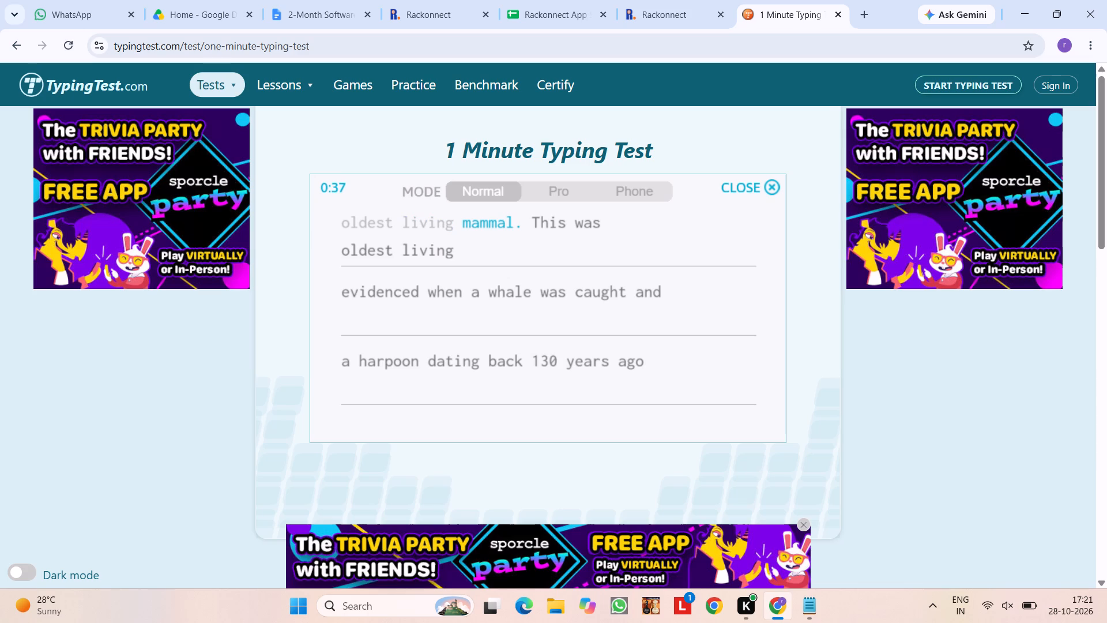
type("mammal. This")
key("space")
type("was")
key("space")
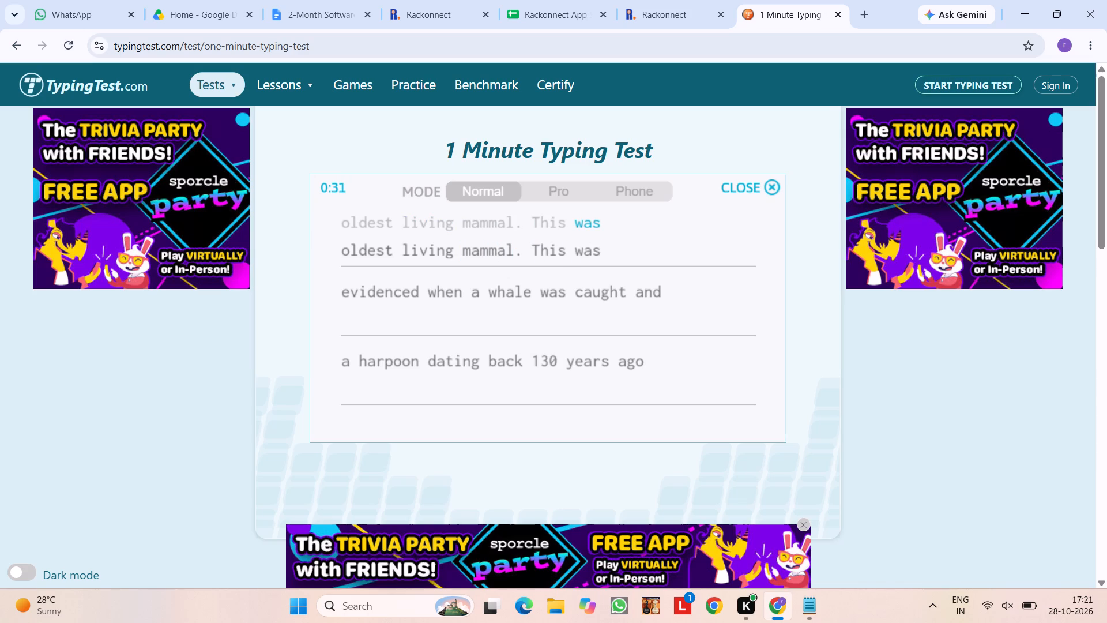
Continue the passage with "evidenced when a whale was caught and", correcting mistyped letters.
type("evi")
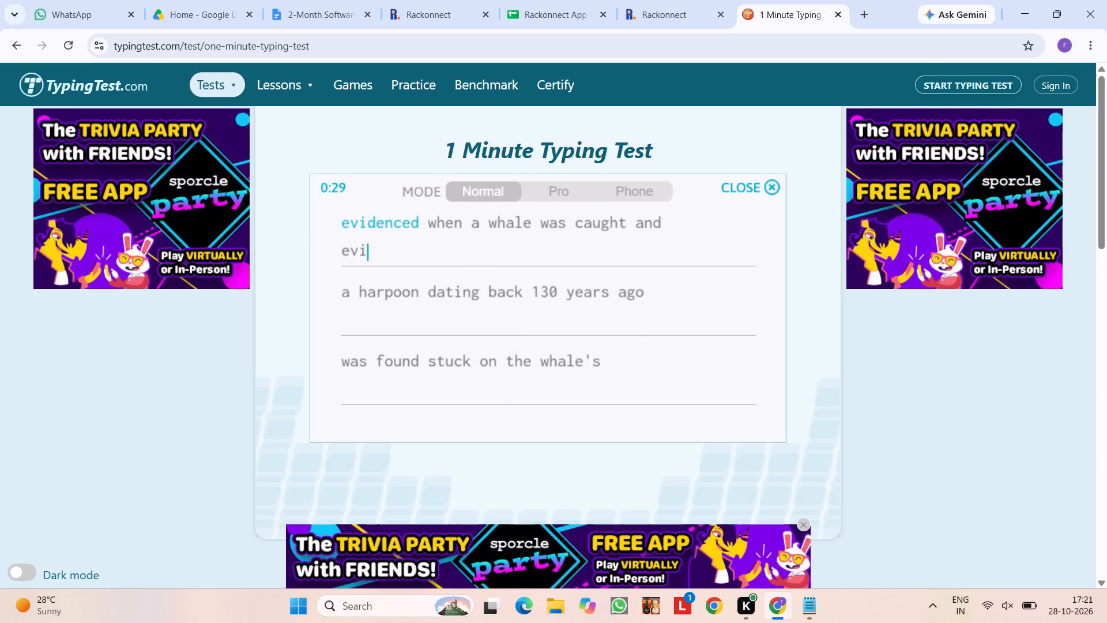
type("den")
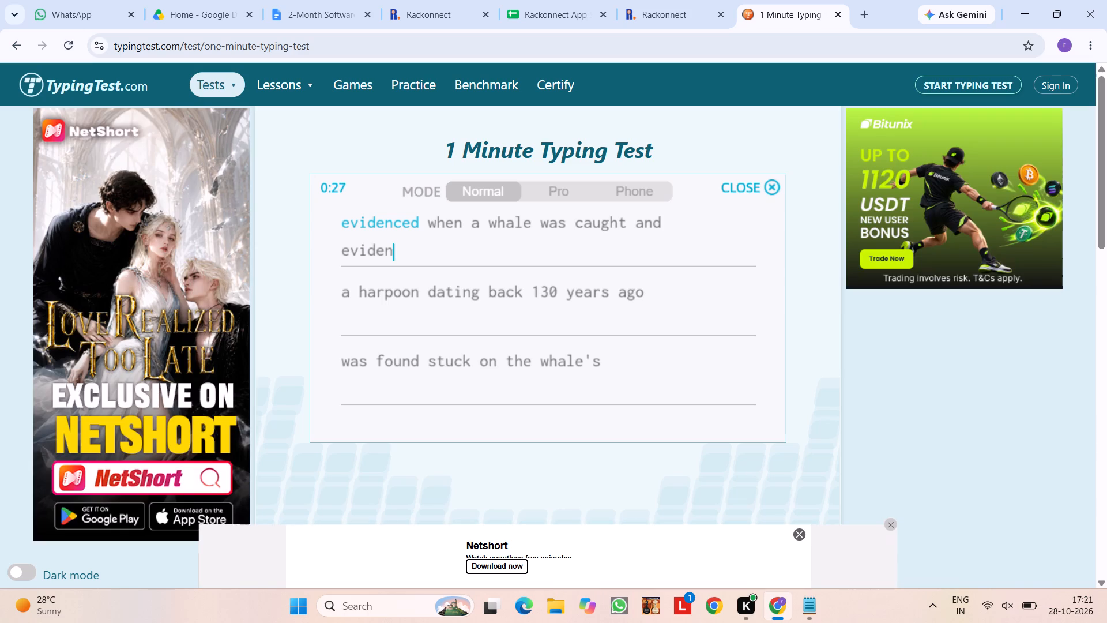
type("ced")
key("space")
type("whren")
key("space")
key("BackSpace")
key("BackSpace")
key("BackSpace")
type("en a e")
key("BackSpace")
type("wh")
type("ale was caught")
key("space")
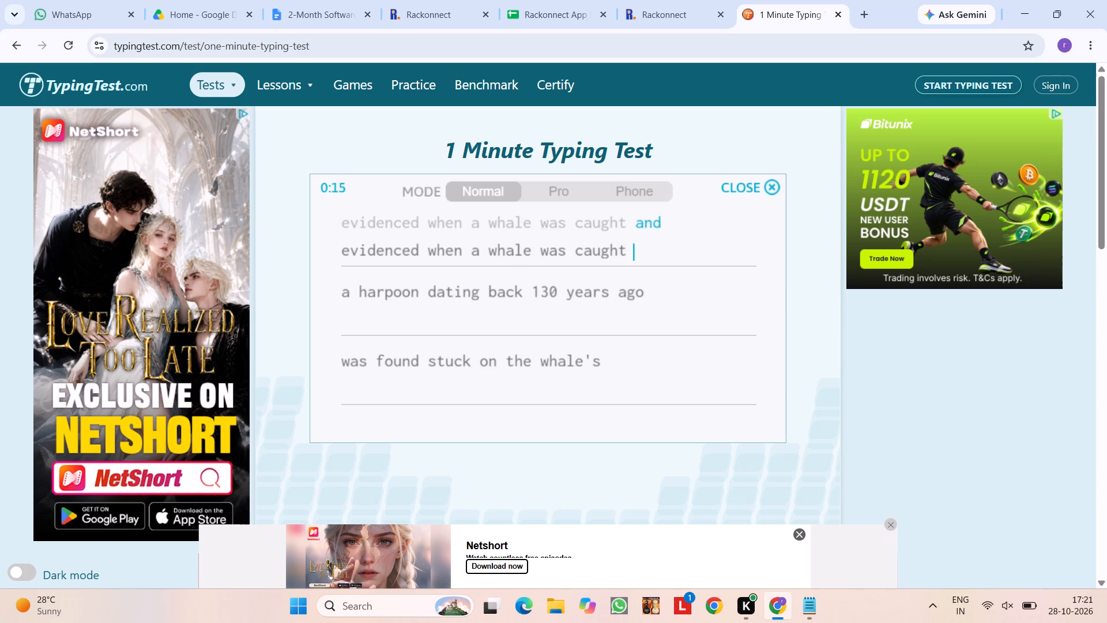
type("and")
key("space")
Continue the passage with "a harpoon dating back 13", correcting the mistyped word and removing the wrong last digit of the number.
type("a har")
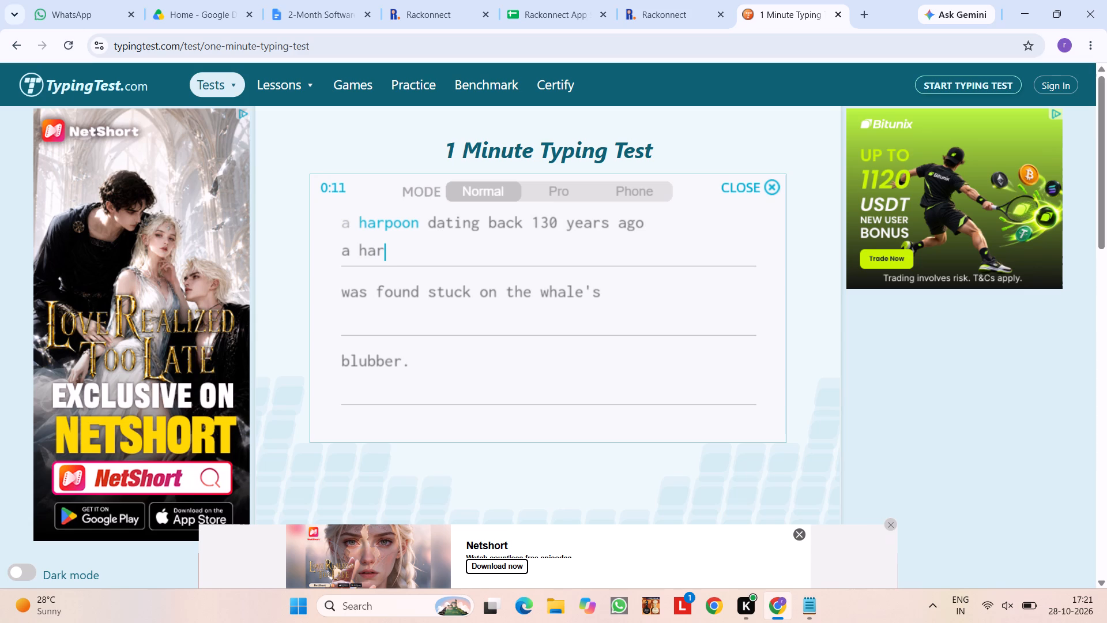
type("poon")
key("space")
type("dation")
key("space")
key("BackSpace")
key("BackSpace")
key("BackSpace")
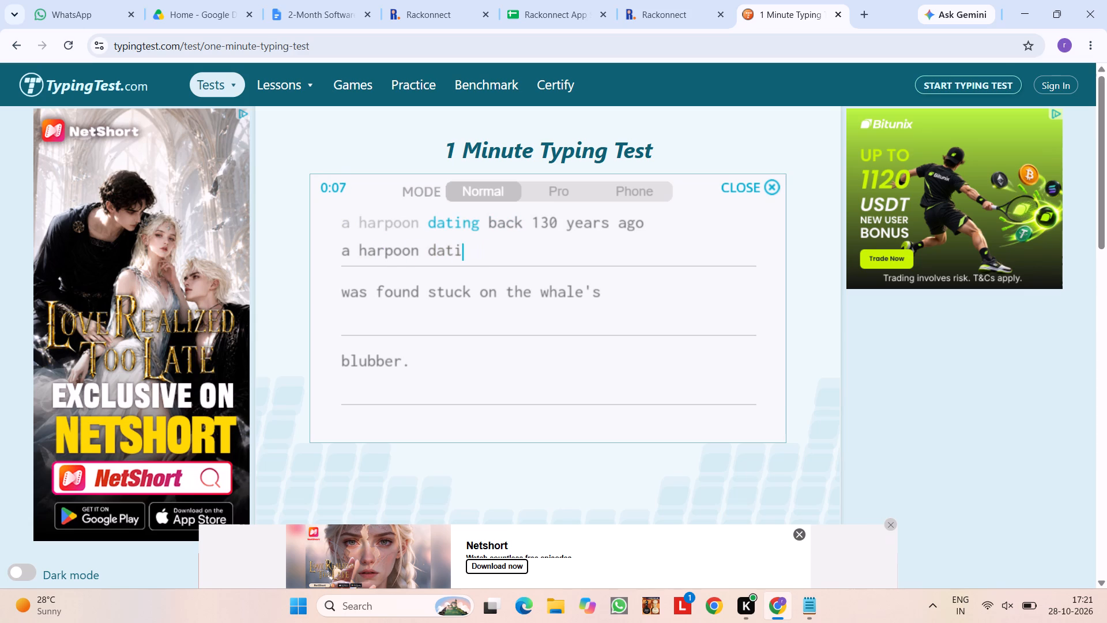
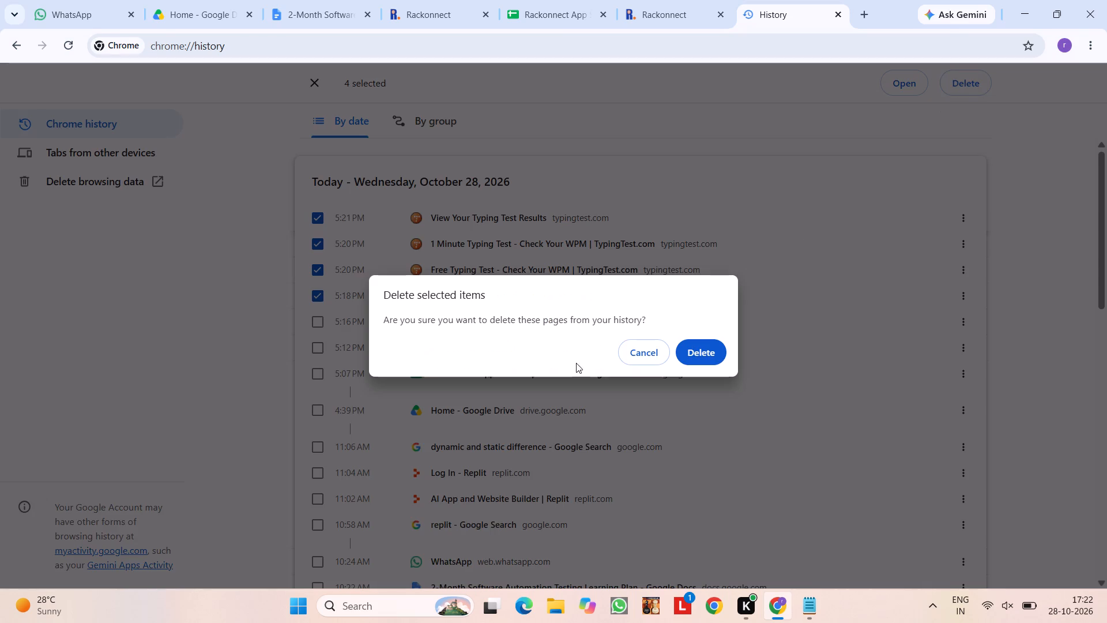
Delete the four selected typing-test entries from the browsing history and close the history page.
left_click(701, 358)
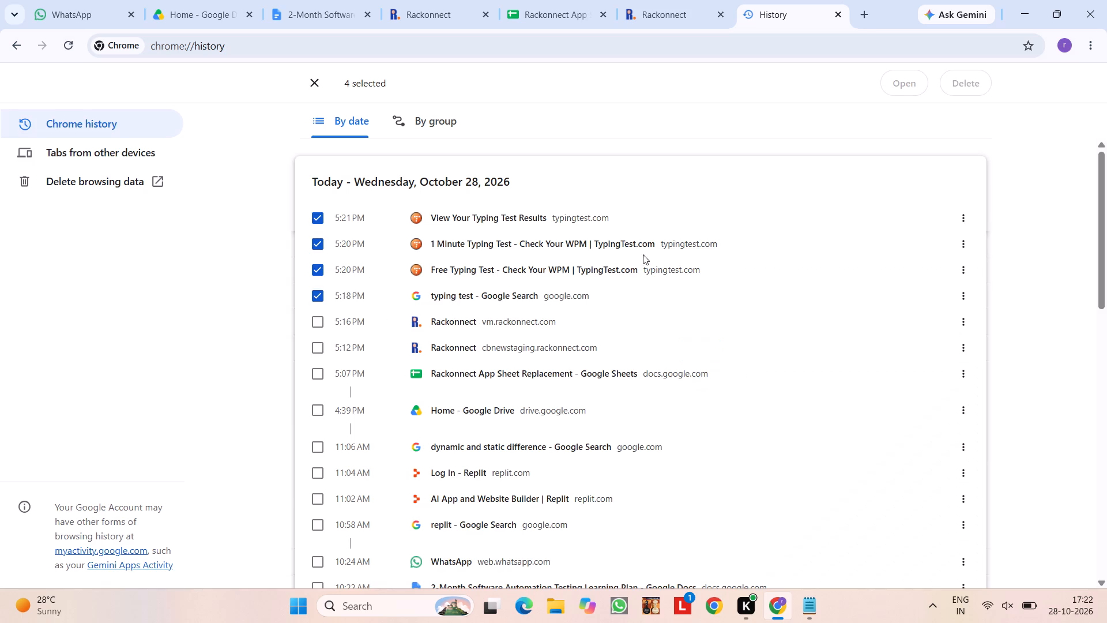
left_click(840, 18)
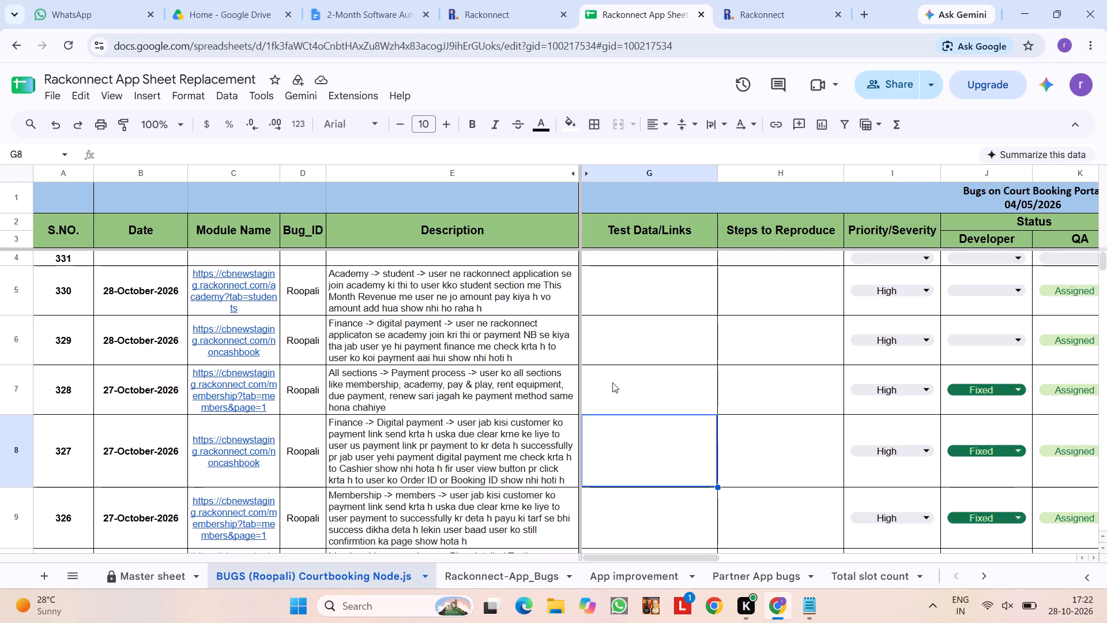
Look over the latest bug rows and their status and remarks columns, then select bug 331's empty date cell.
left_click(811, 341)
scroll(811, 341, "up", 2)
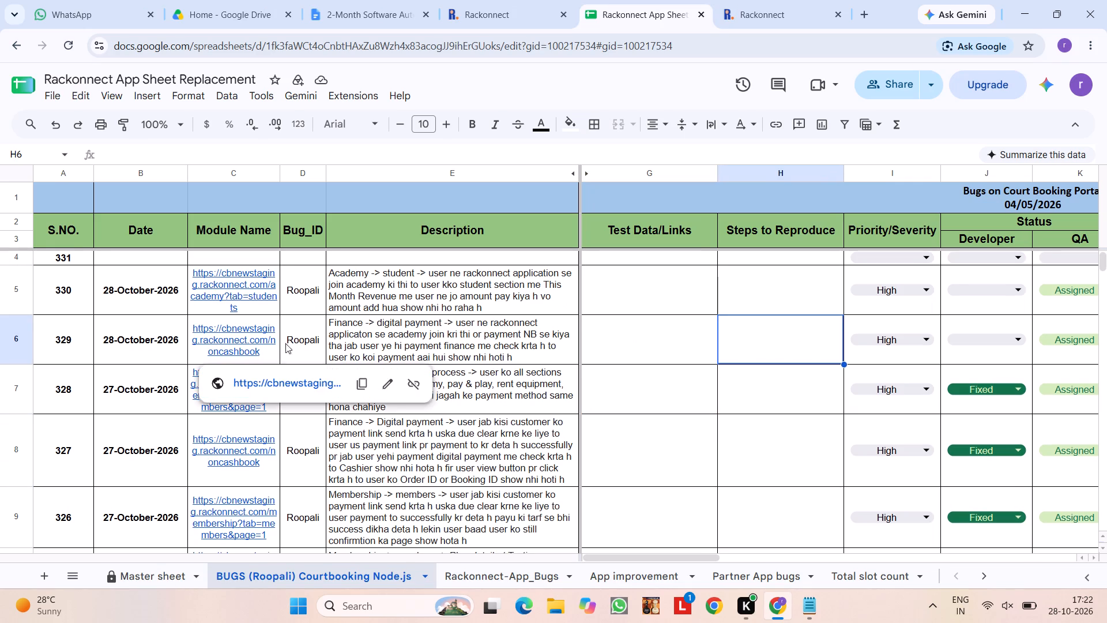
scroll(511, 352, "up", 5)
left_click(655, 355)
scroll(655, 355, "up", 1)
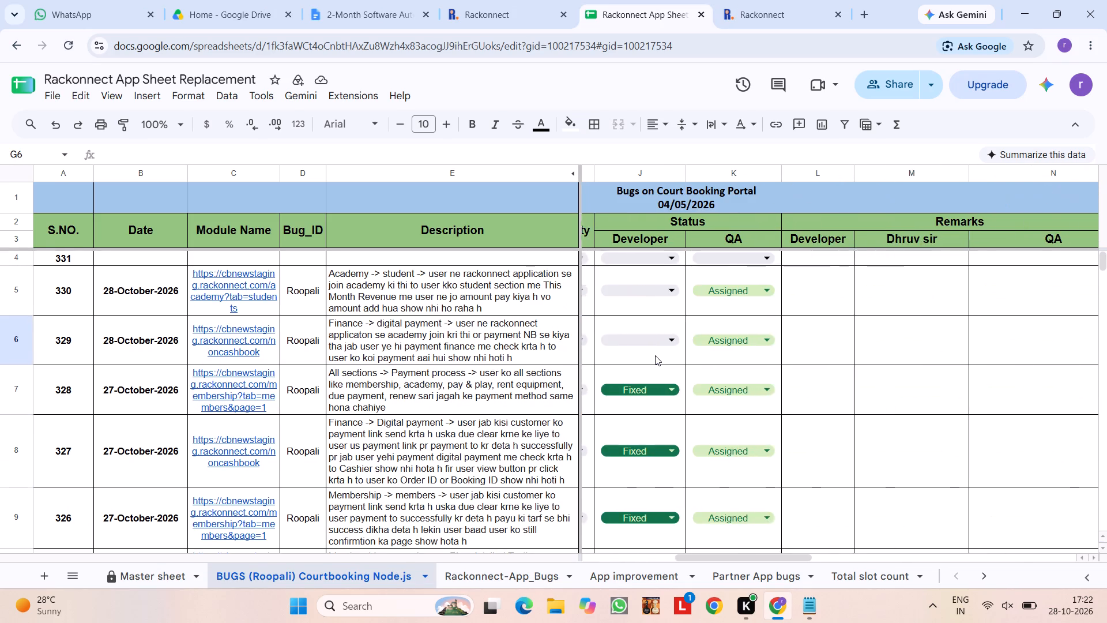
scroll(655, 355, "up", 1)
scroll(655, 355, "right", 9)
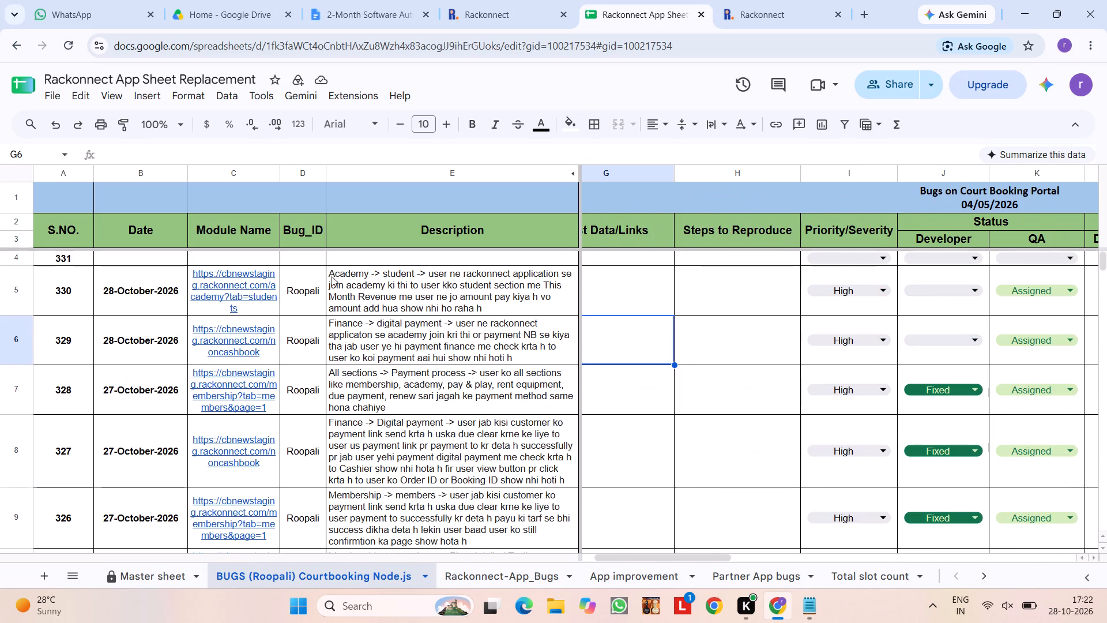
left_click(155, 254)
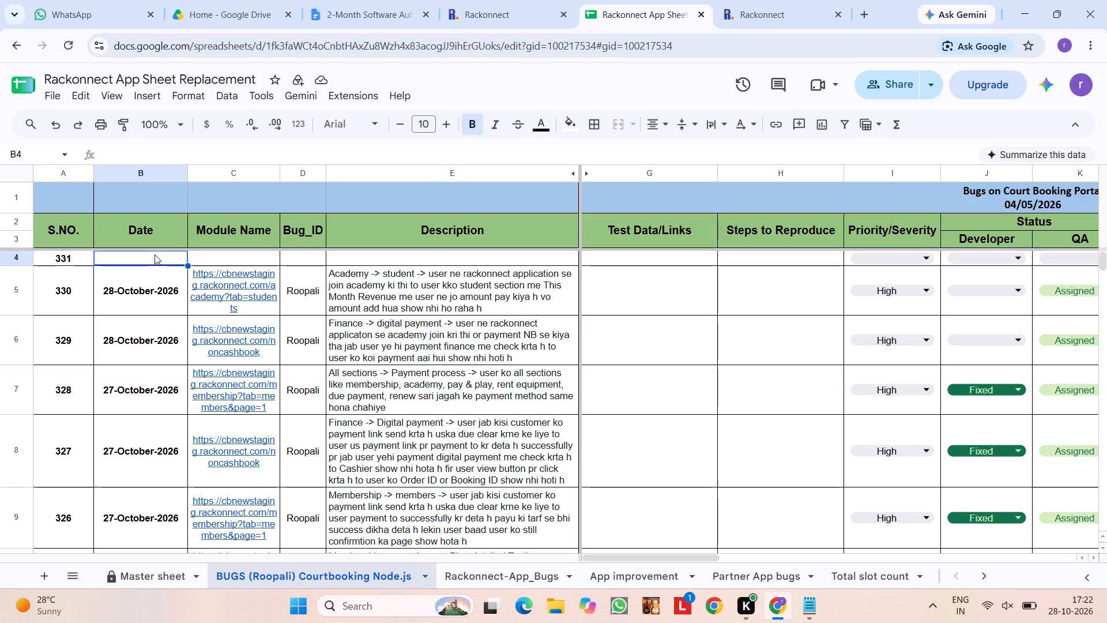
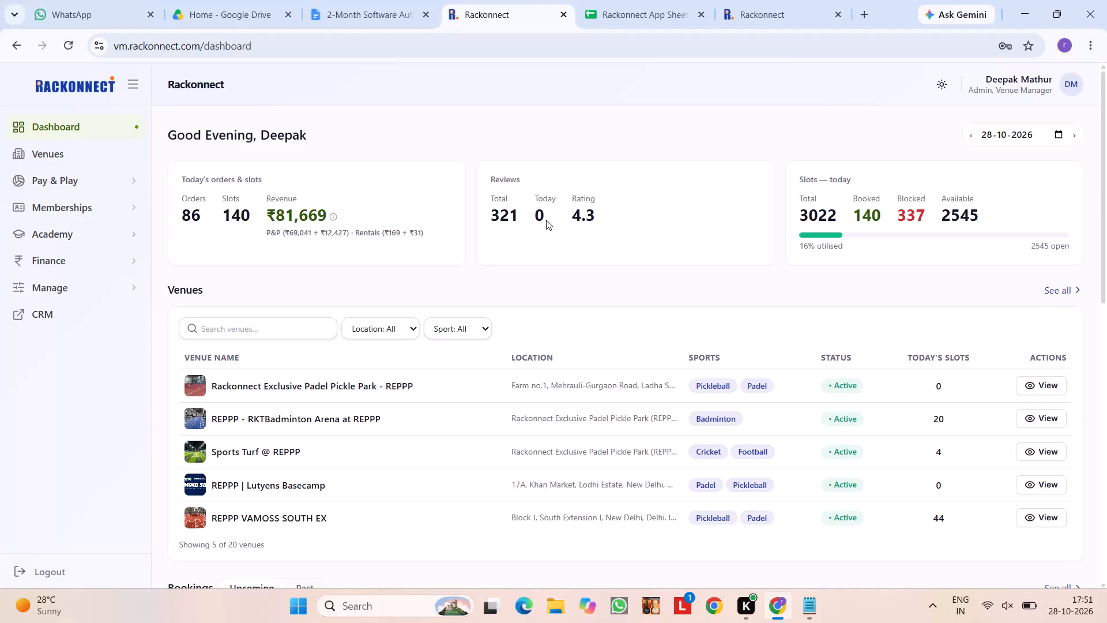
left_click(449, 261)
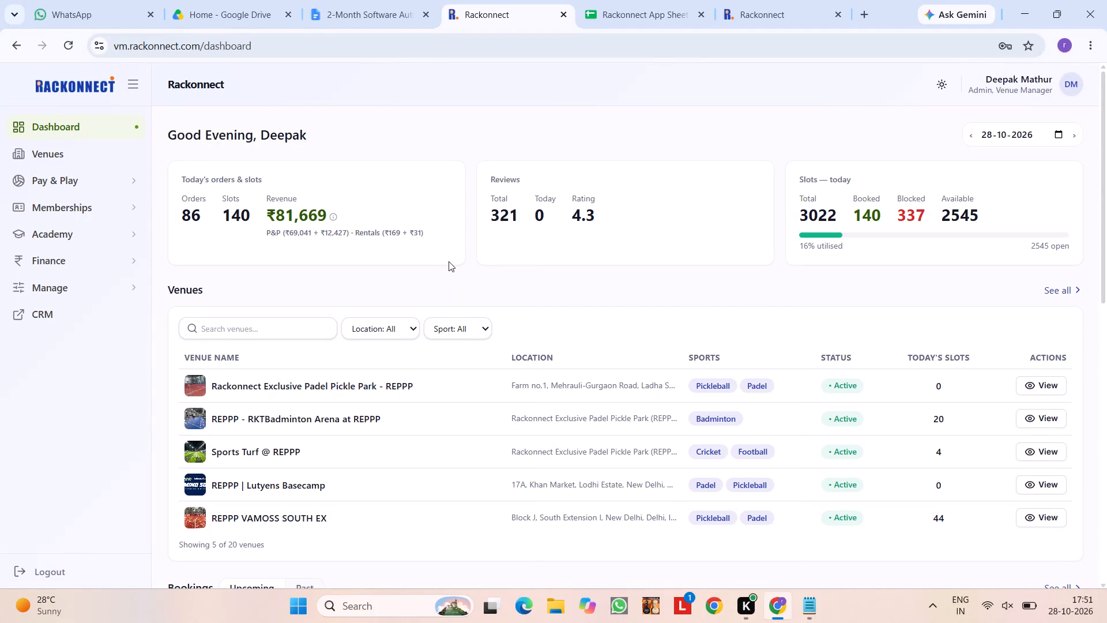
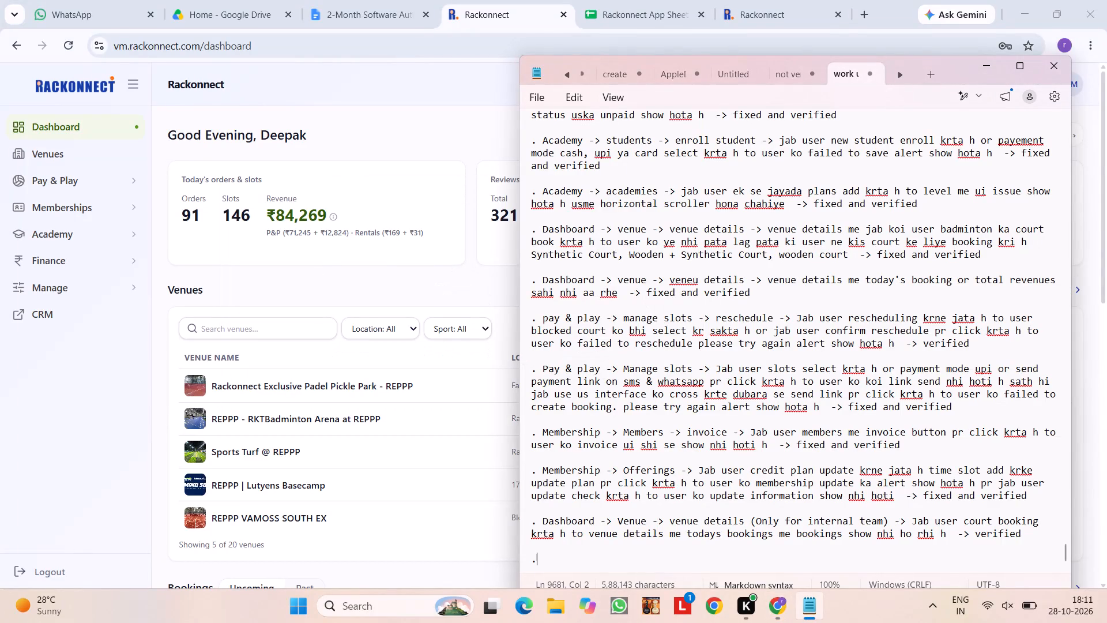
Switch to the Rackonnect App Sheet in the browser and copy bug 329's description from the Courtbooking bugs sheet.
left_click(419, 390)
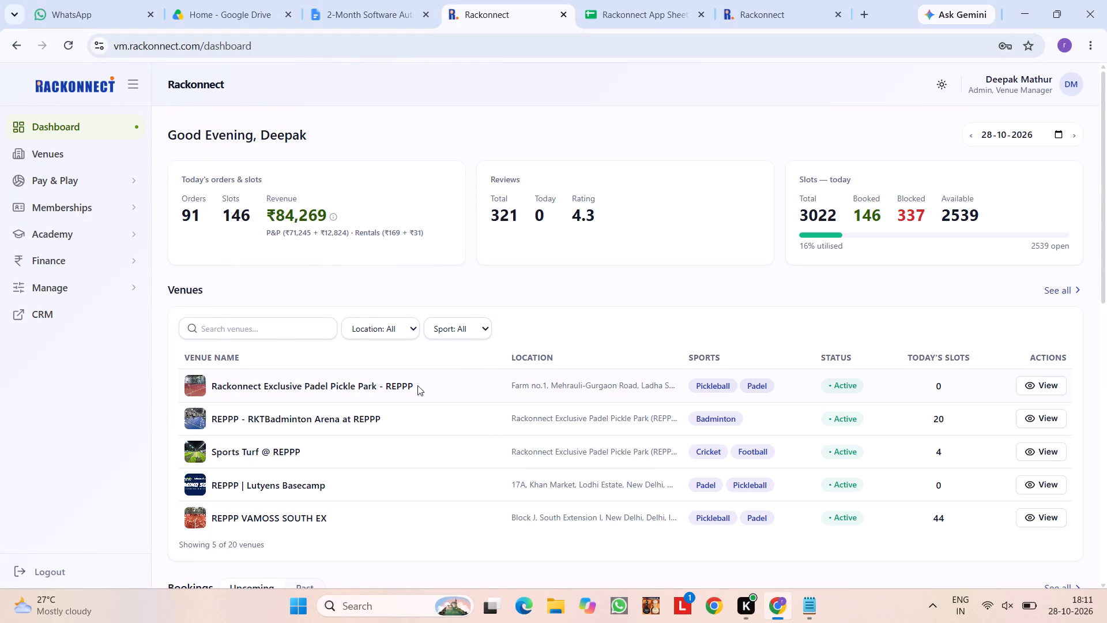
left_click(597, 0)
scroll(356, 404, "up", 7)
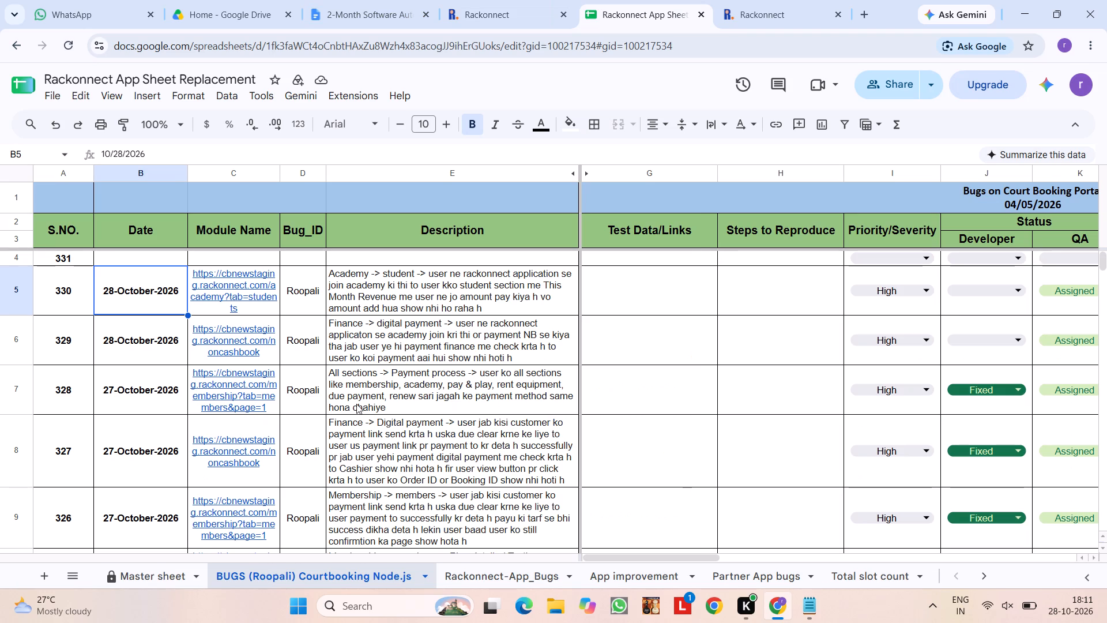
left_click(408, 324)
key("ctrl+c")
key("alt+Tab")
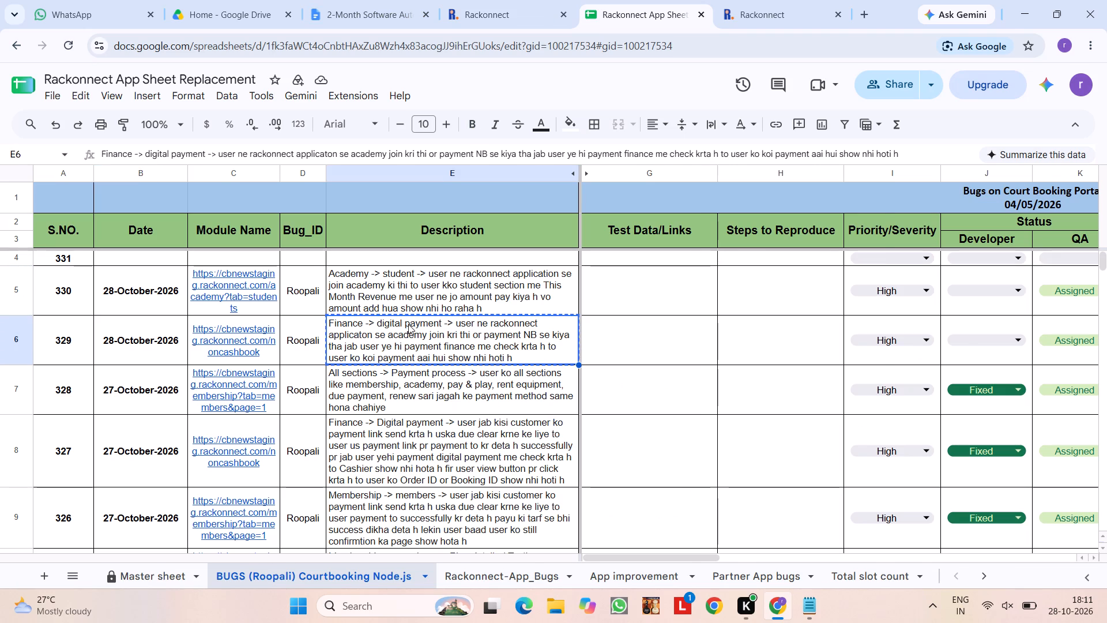
Delete the empty bullet at the end of the work update notes in Notepad.
scroll(603, 389, "up", 7)
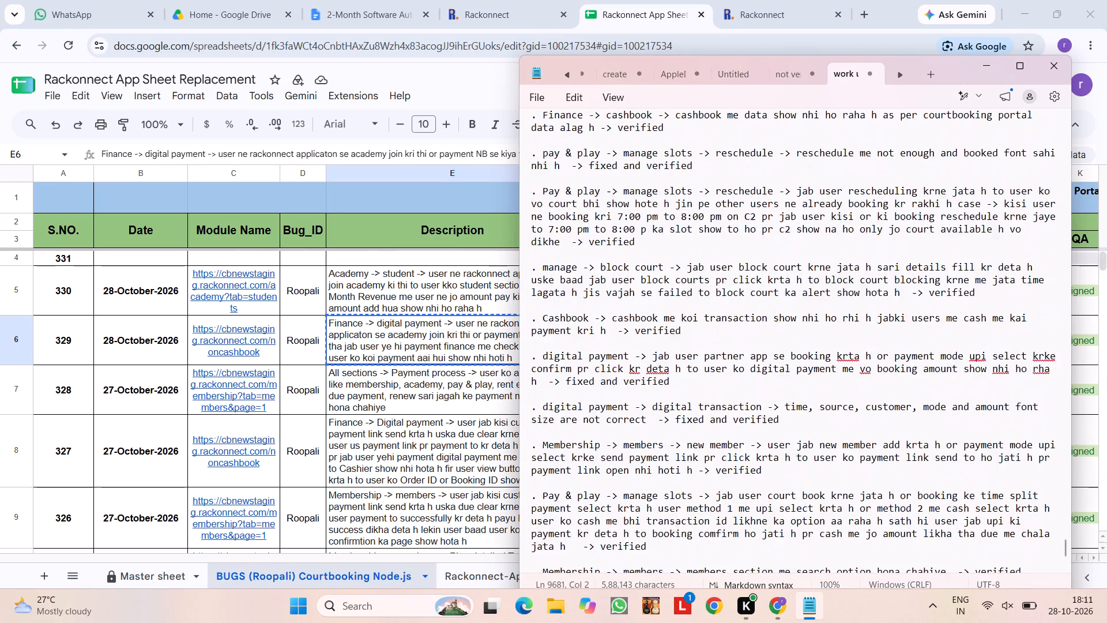
scroll(603, 389, "up", 14)
scroll(603, 389, "down", 2)
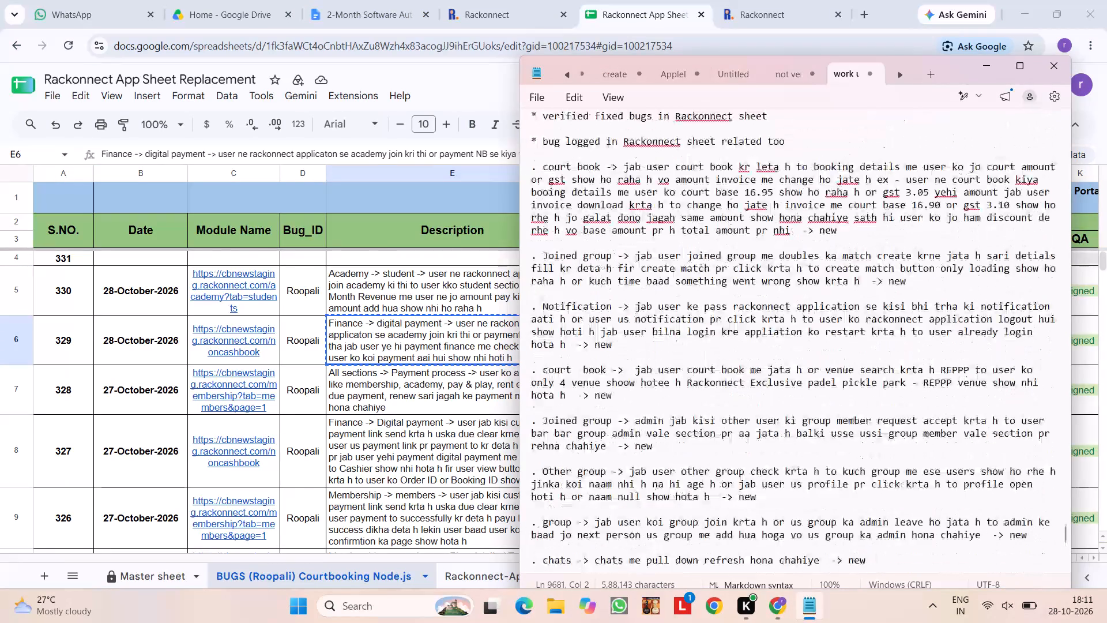
scroll(603, 389, "down", 18)
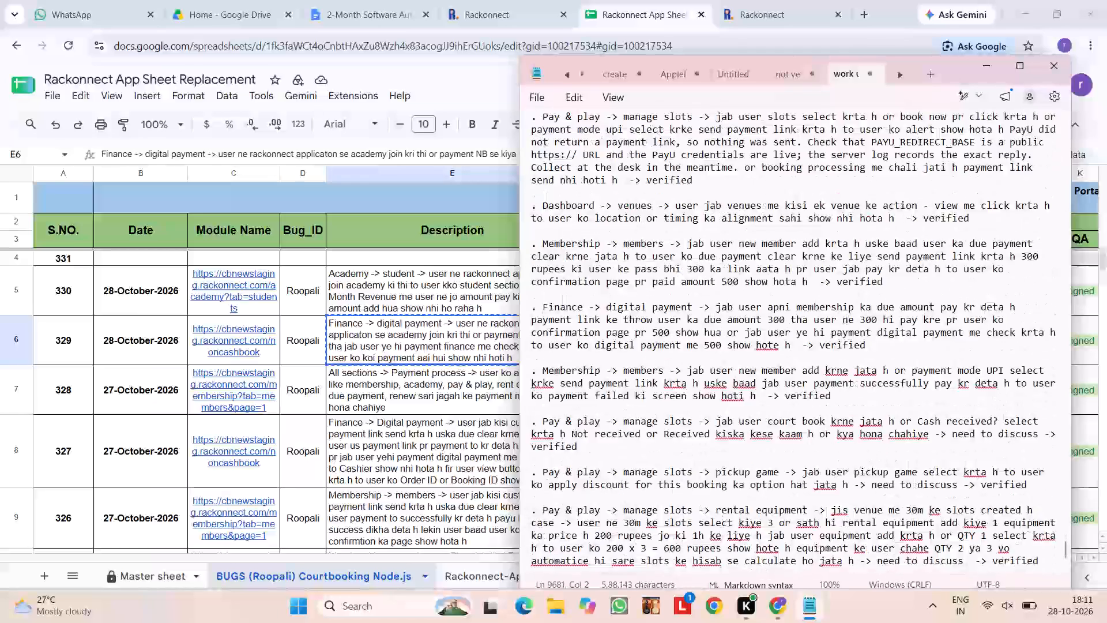
scroll(603, 389, "down", 18)
key("BackSpace")
key("BackSpace")
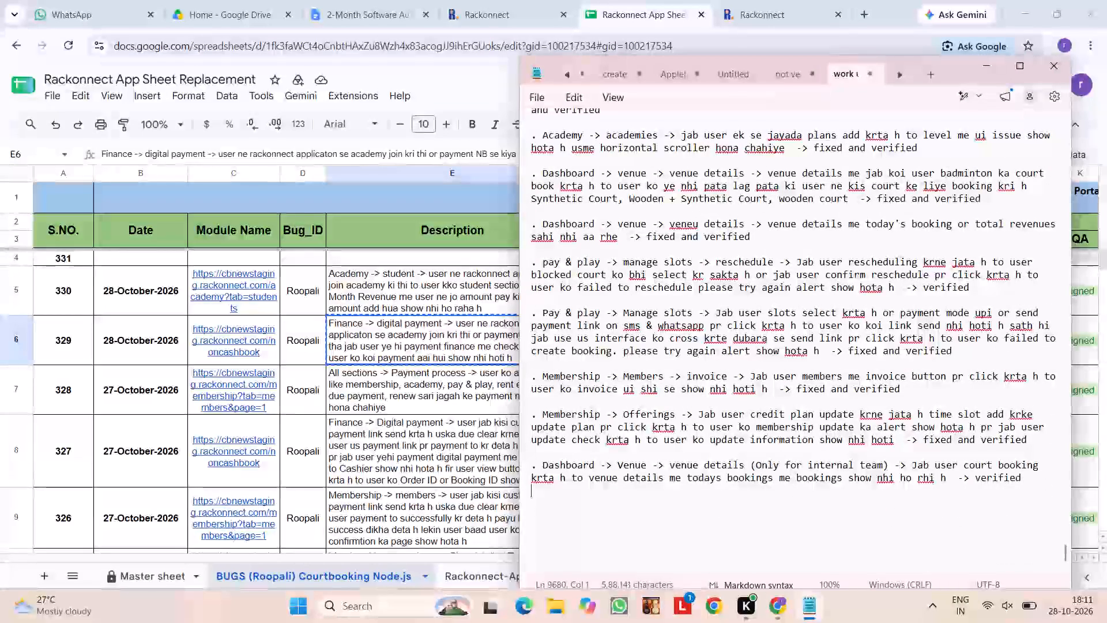
Paste bug 329's description as the first bullet under the 28-10-2026 "bug logged" line and mark it "-> new".
scroll(603, 389, "up", 4)
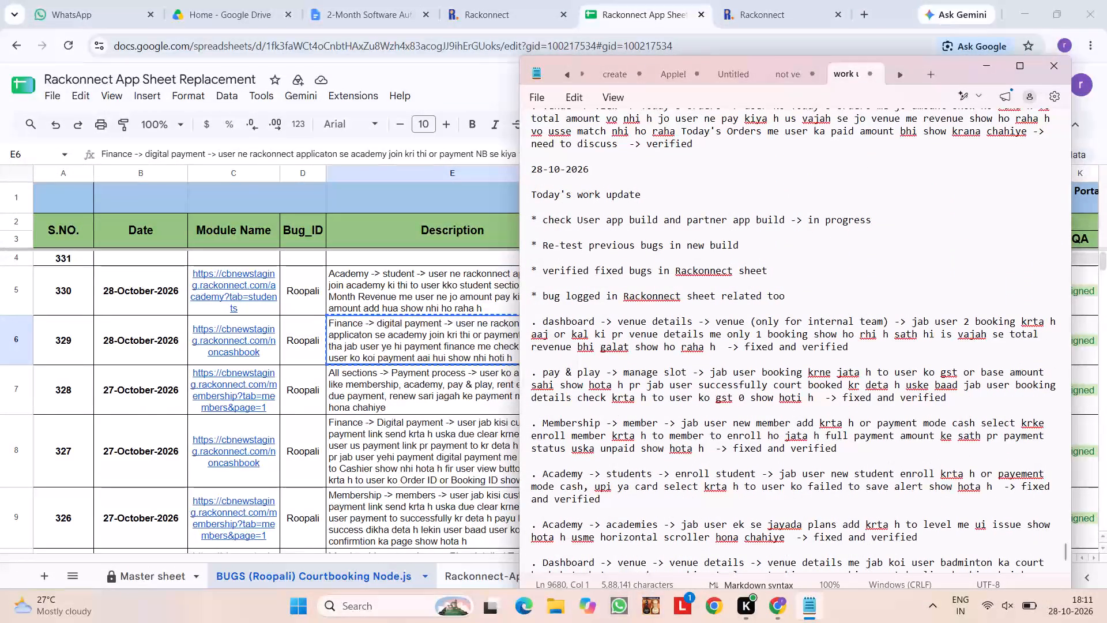
left_click(803, 295)
key("Return")
key("Return")
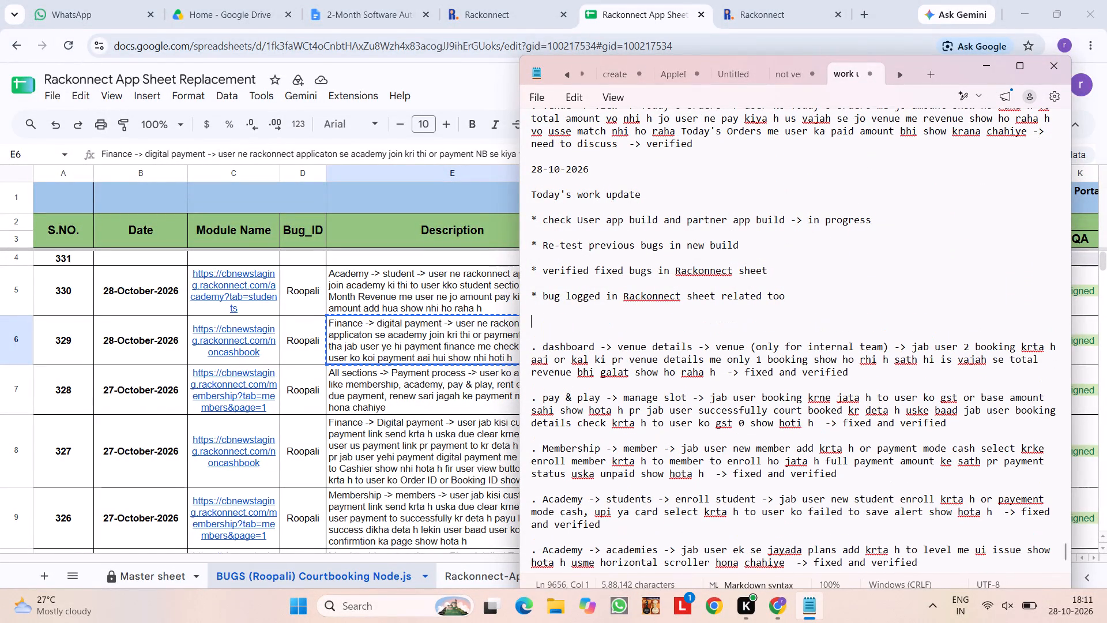
type(".")
key("space")
key("ctrl+v")
key("space")
type("-> new")
key("Return")
key("Return")
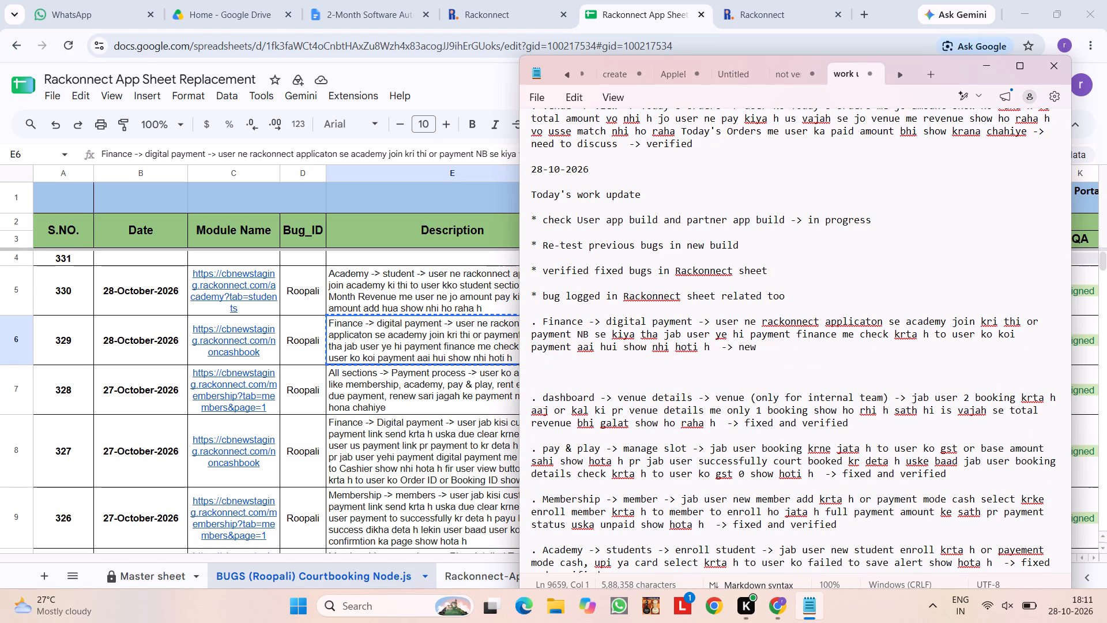
Add bug 330's Academy -> student description from the Courtbooking bugs sheet as another bullet in the notes, marked "-> new".
type(".")
key("space")
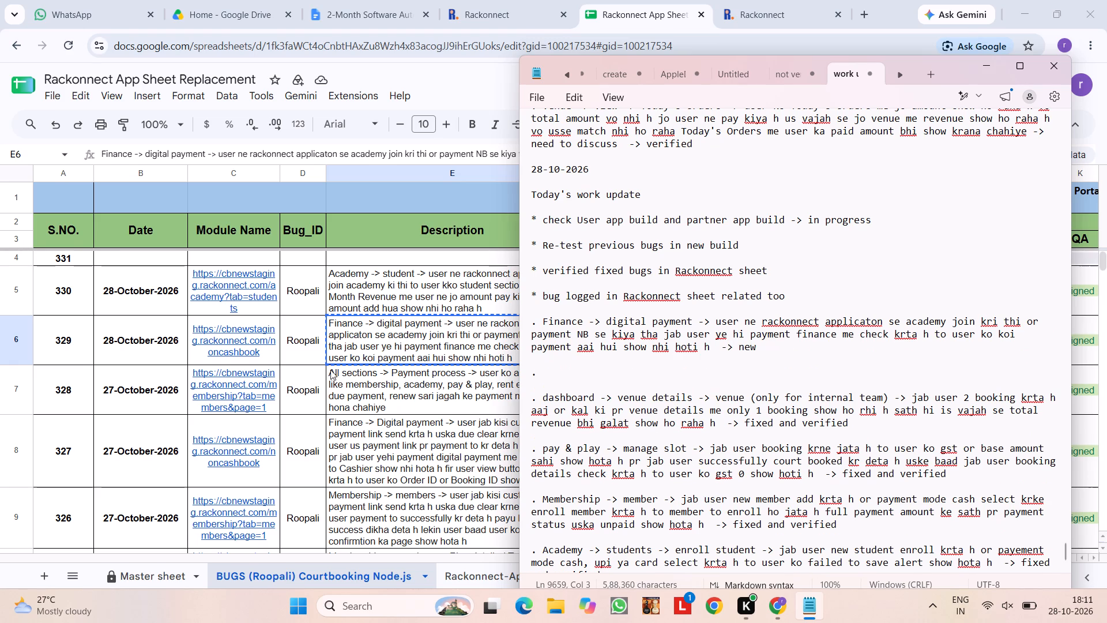
left_click(400, 299)
key("ctrl+c")
key("alt+Tab")
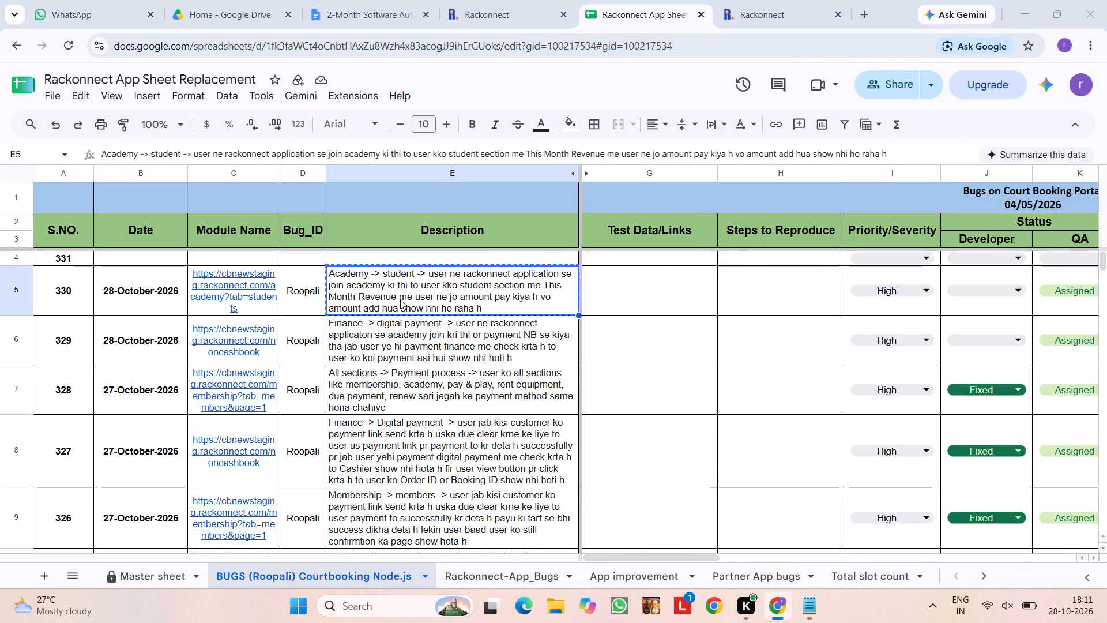
type("v -")
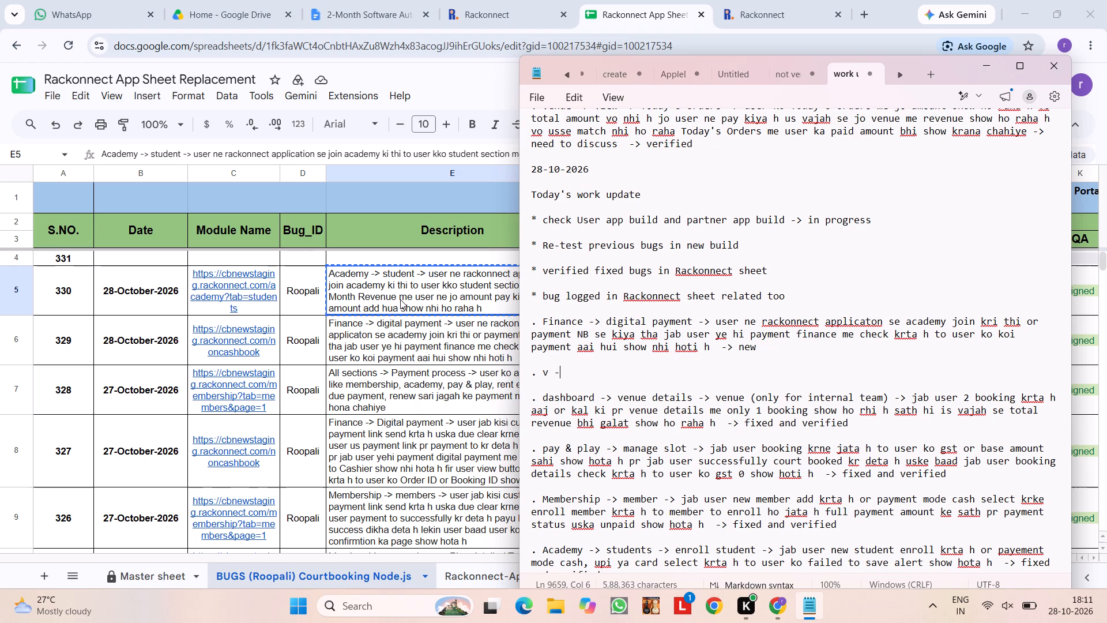
key("BackSpace")
key("BackSpace")
key("BackSpace")
key("BackSpace")
key("space")
key("ctrl+v")
key("space")
type("-> new")
key("Return")
key("Return")
Add bug 96's Join academy description from the Rackonnect-App_Bugs sheet as the following bullet in the notes, marked "-> new".
type(".")
key("space")
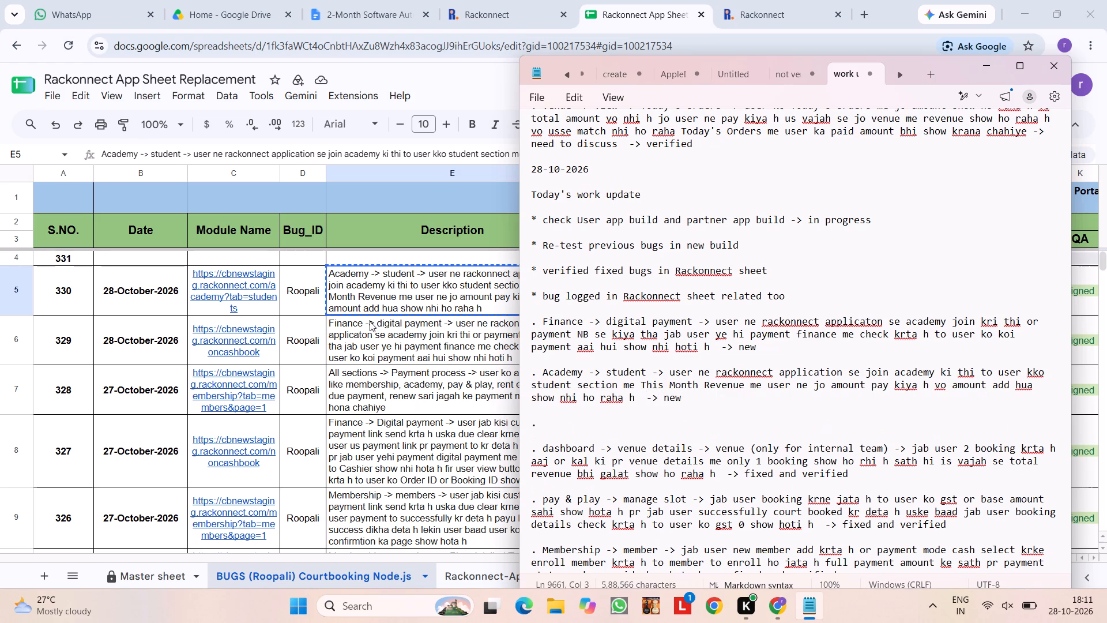
left_click(370, 325)
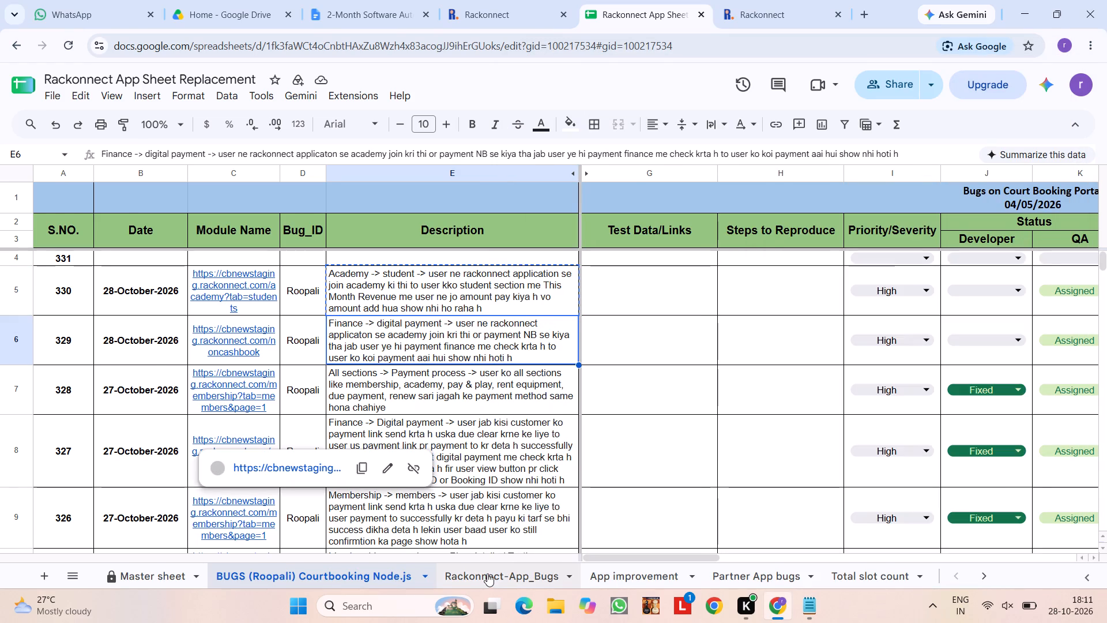
left_click(487, 573)
scroll(435, 418, "up", 1)
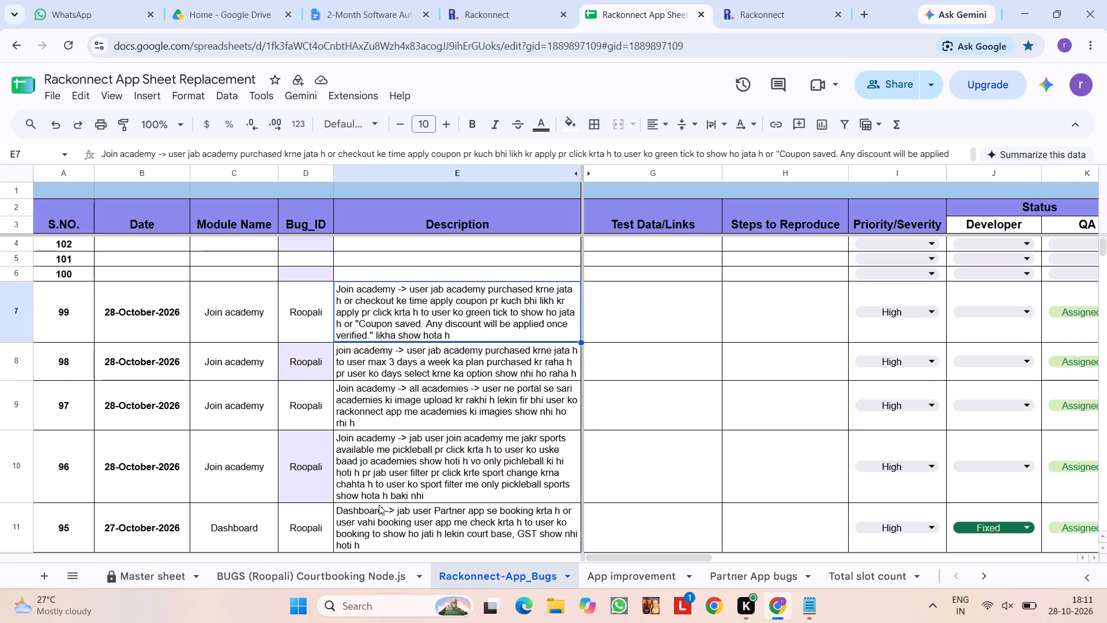
left_click(408, 470)
key("ctrl+c")
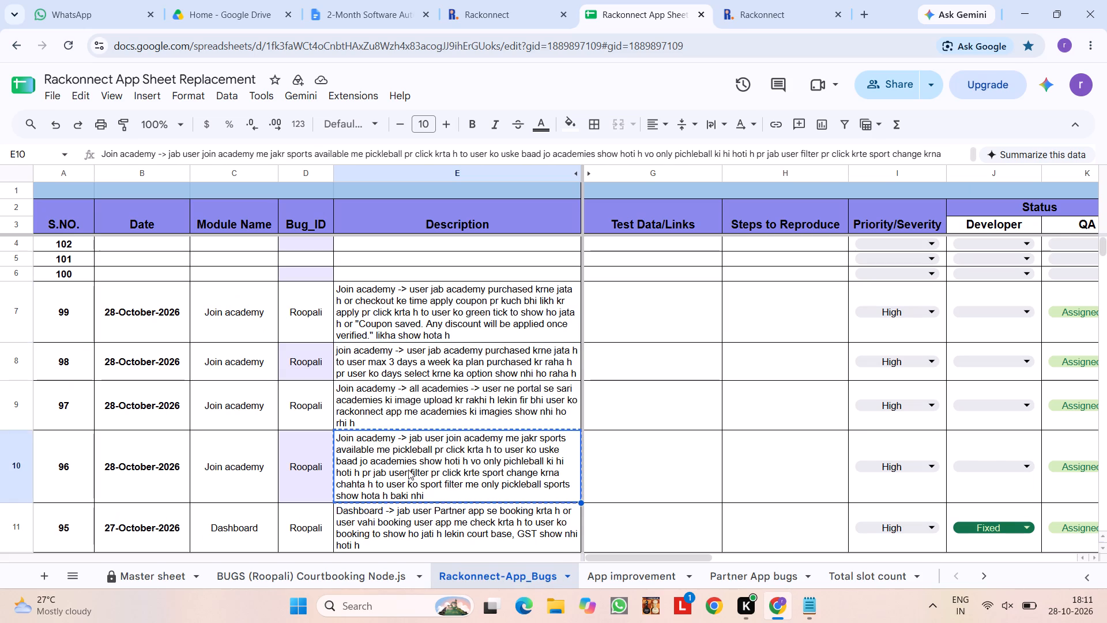
key("alt+Tab")
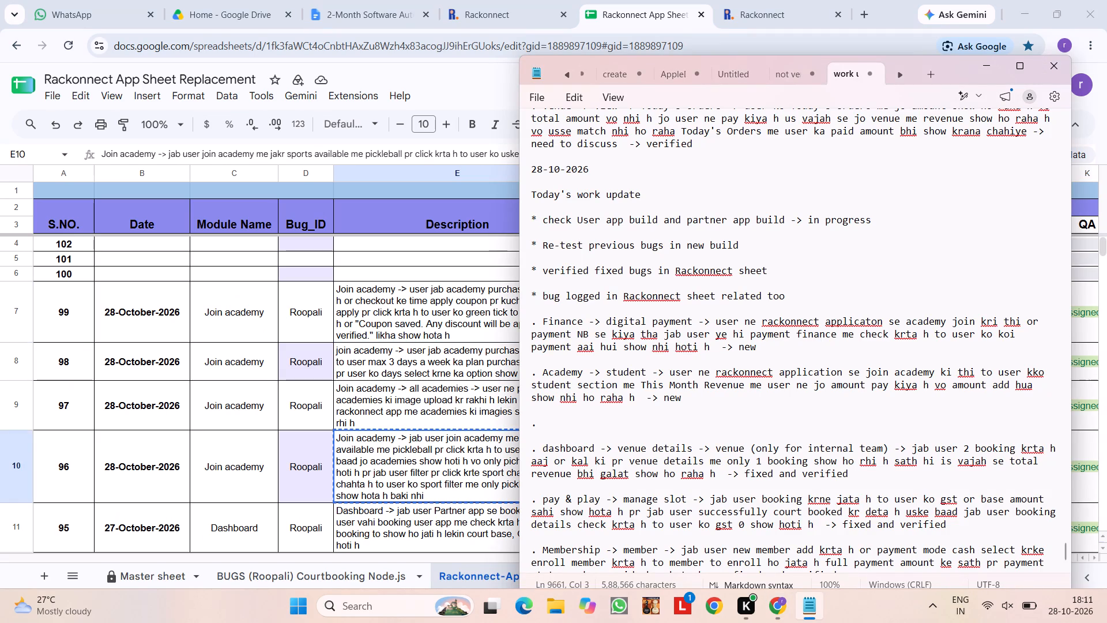
key("ctrl+v")
key("space")
type("->")
key("space")
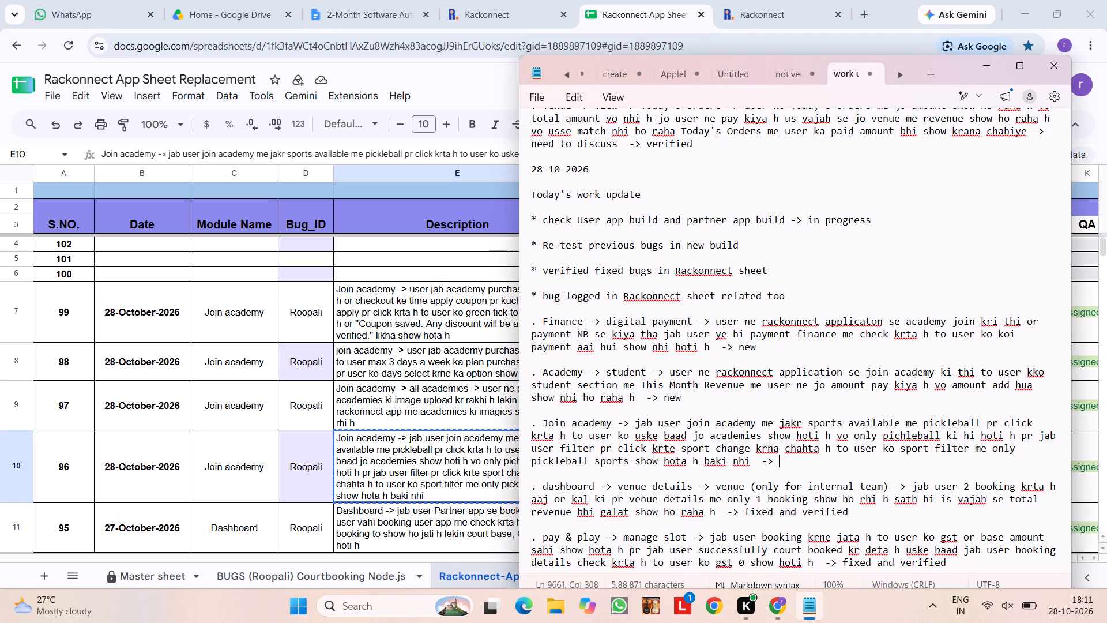
type("new")
key("Return")
key("Return")
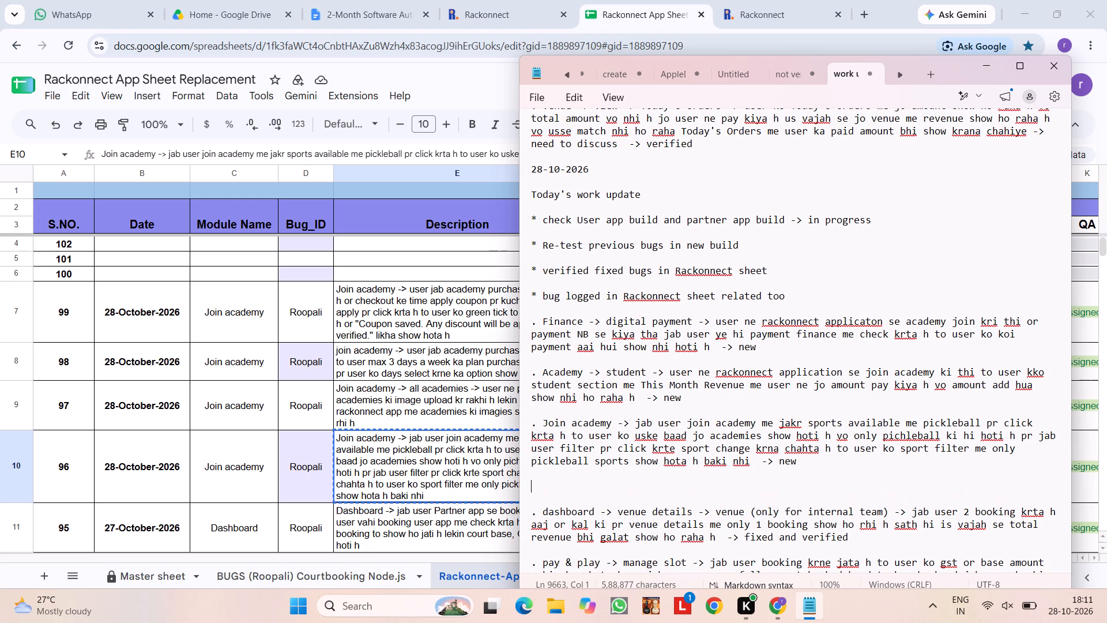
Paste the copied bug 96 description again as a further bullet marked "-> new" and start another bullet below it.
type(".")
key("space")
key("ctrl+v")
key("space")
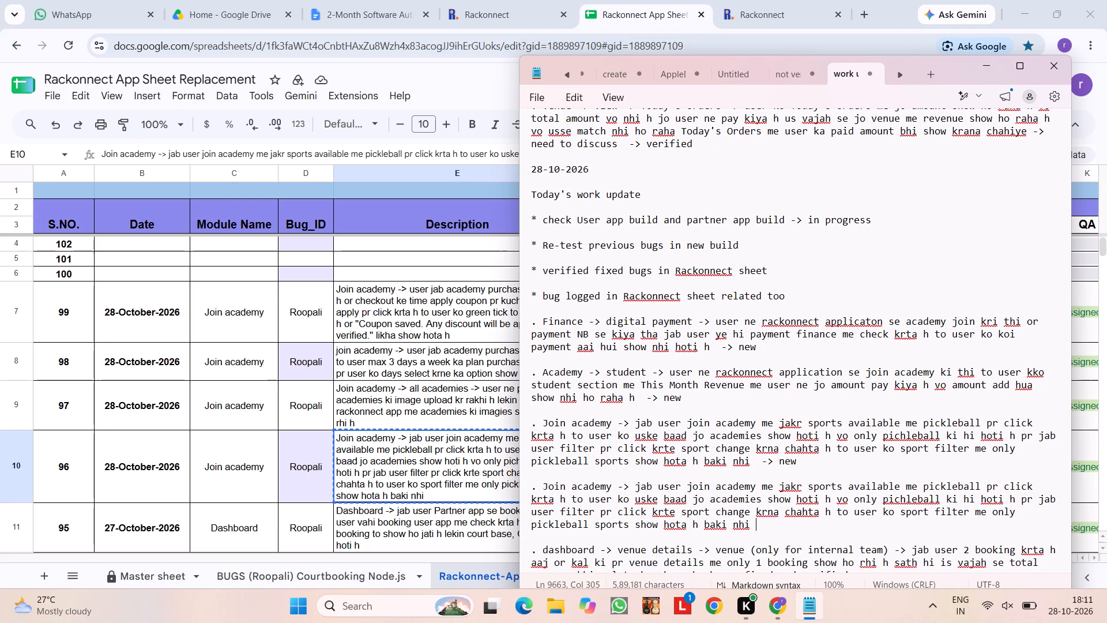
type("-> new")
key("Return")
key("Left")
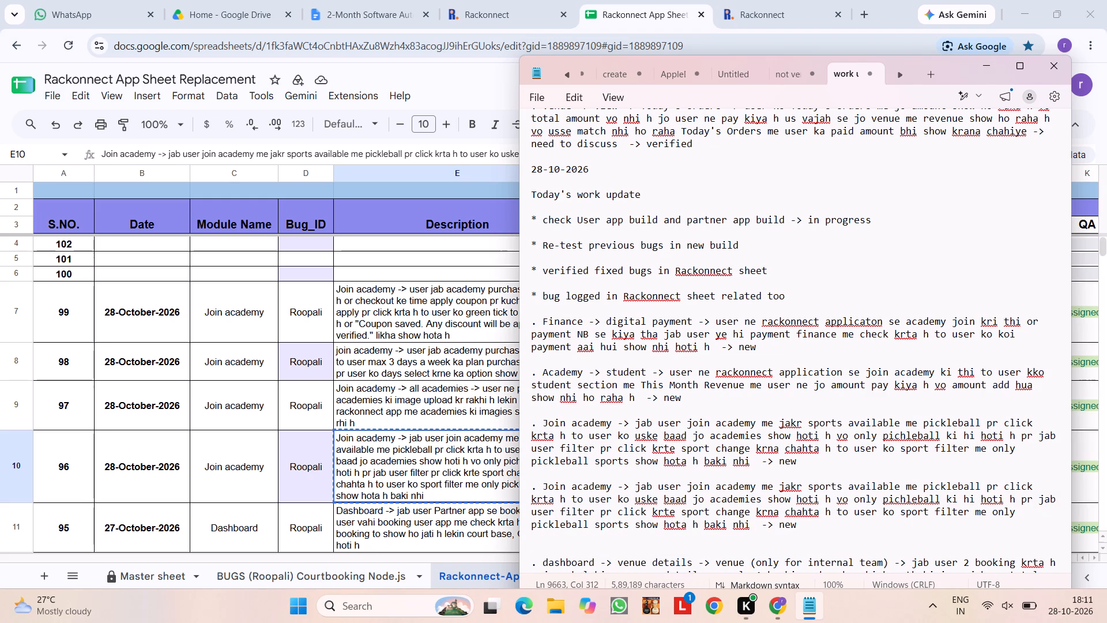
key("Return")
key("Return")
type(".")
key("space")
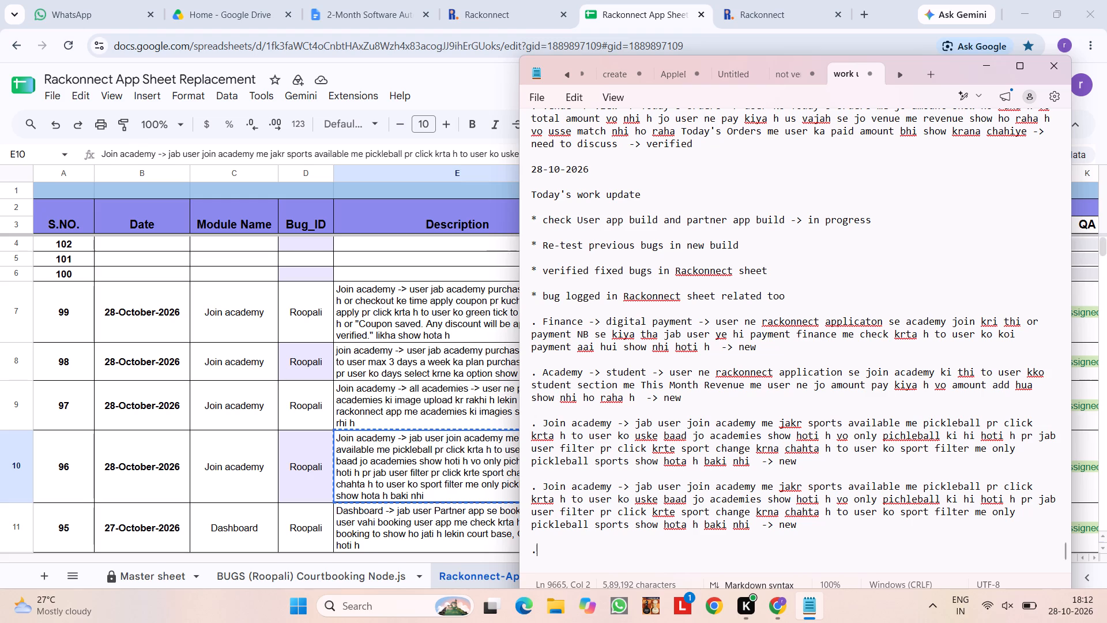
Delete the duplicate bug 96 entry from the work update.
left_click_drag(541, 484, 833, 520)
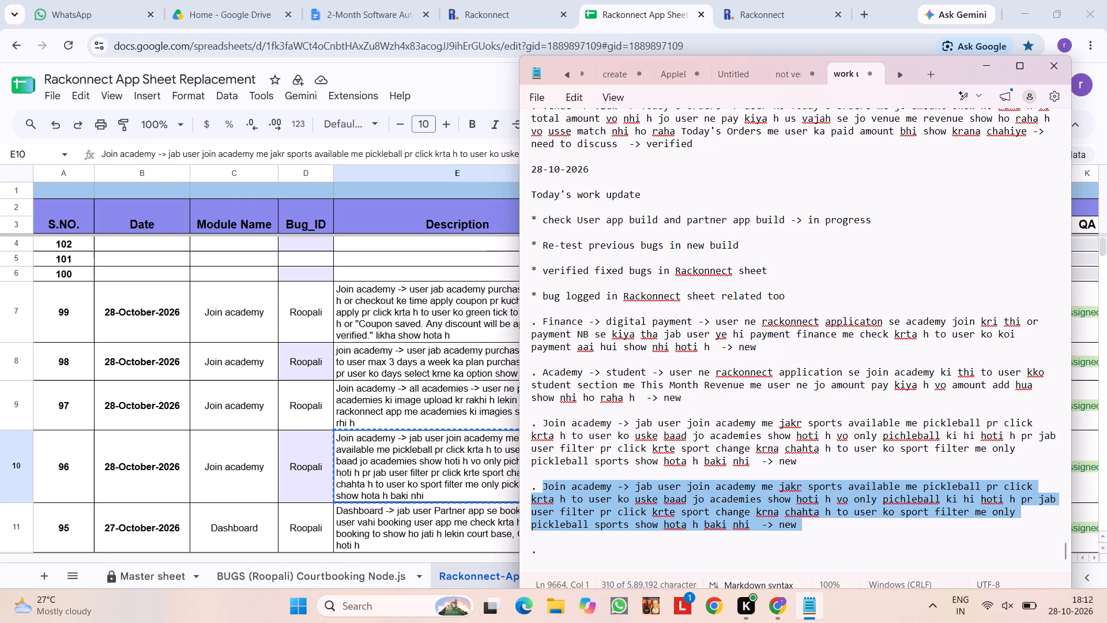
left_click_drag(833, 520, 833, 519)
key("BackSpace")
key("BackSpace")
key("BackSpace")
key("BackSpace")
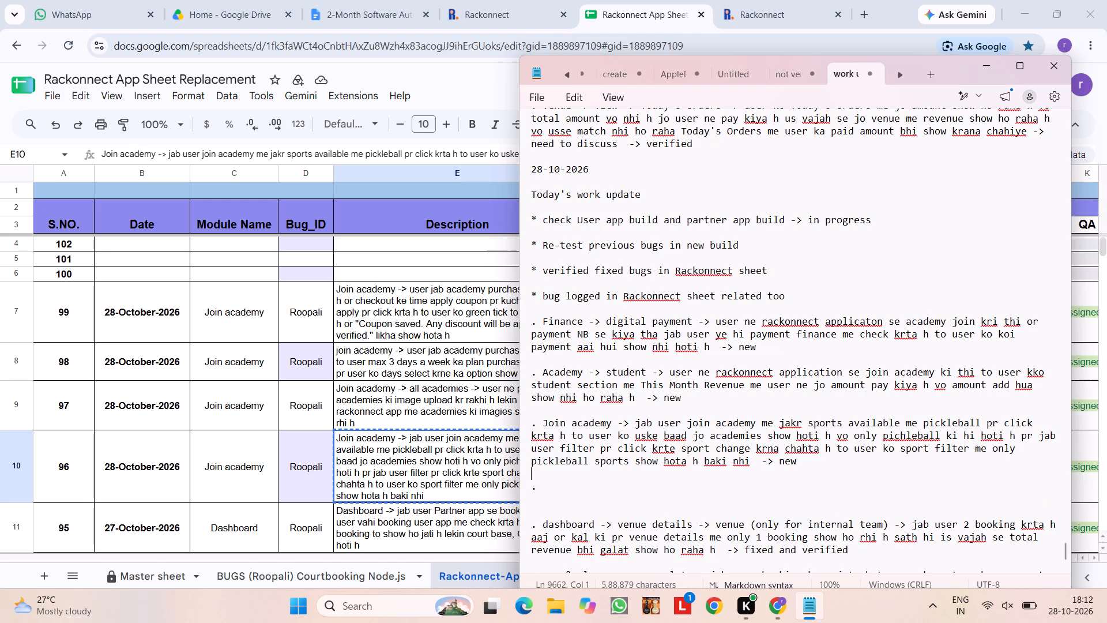
Add bug 97's description about missing academy images from the App_Bugs sheet to the open bullet, marked "-> new".
left_click(824, 484)
key("space")
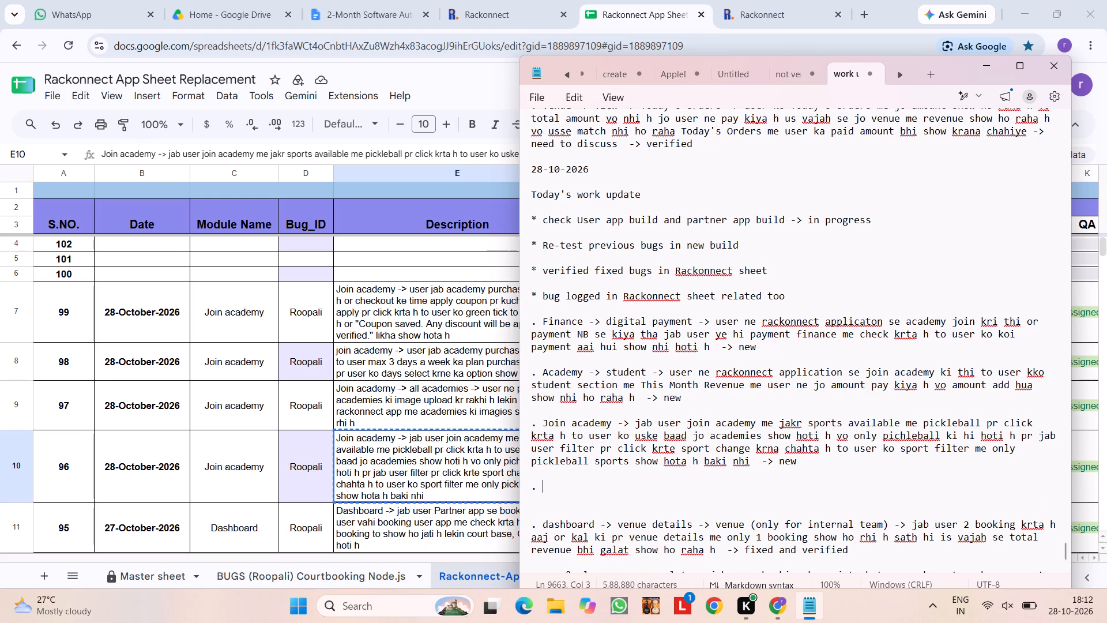
left_click(477, 402)
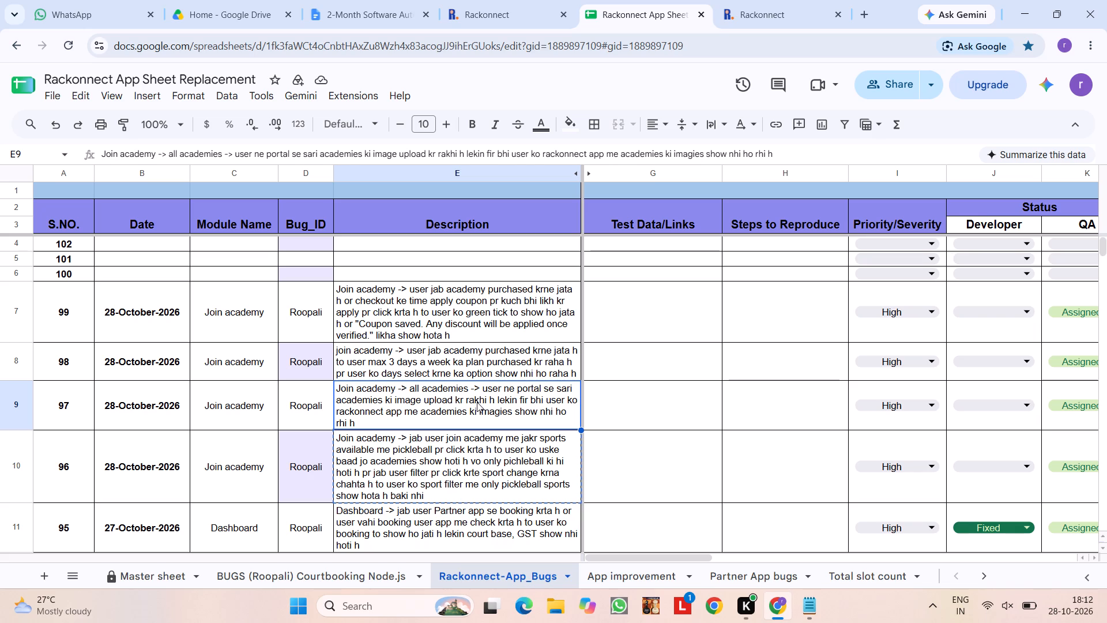
key("ctrl+c")
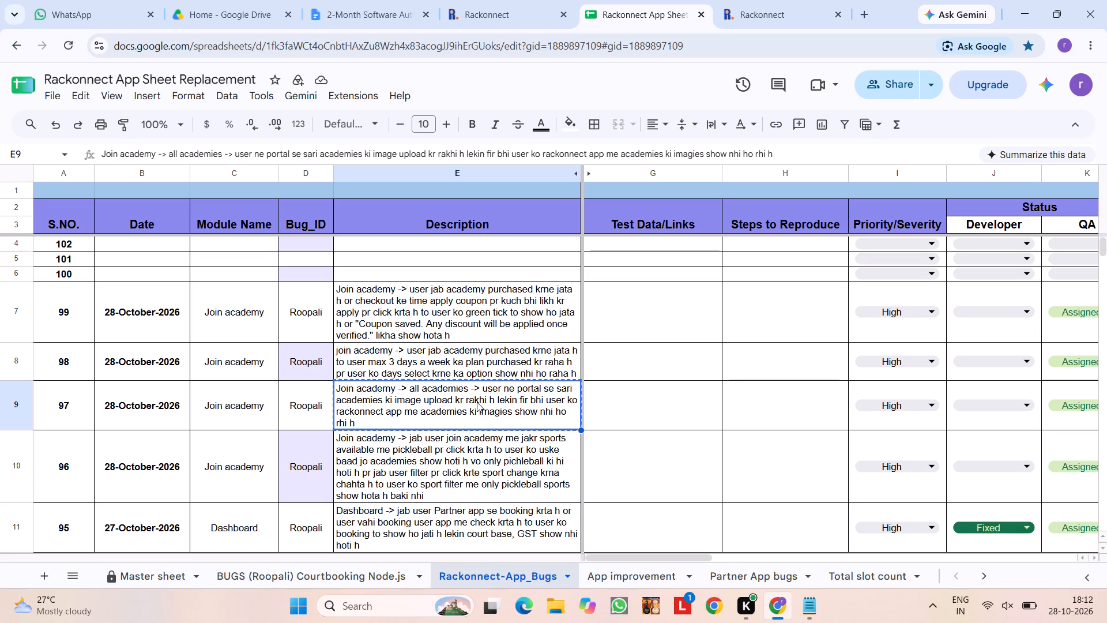
key("alt+Tab")
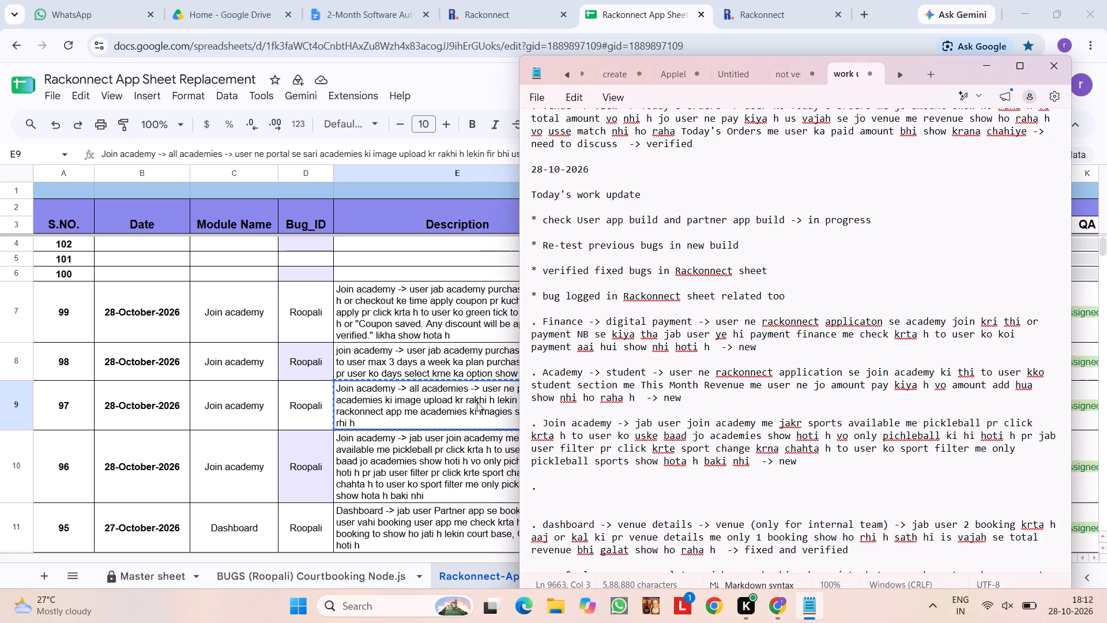
key("ctrl+v")
key("space")
type("-> new")
key("Return")
key("Return")
Add bug 98's description about the 3 days a week plan as the following bullet in the notes, marked "-> new".
type(".")
key("space")
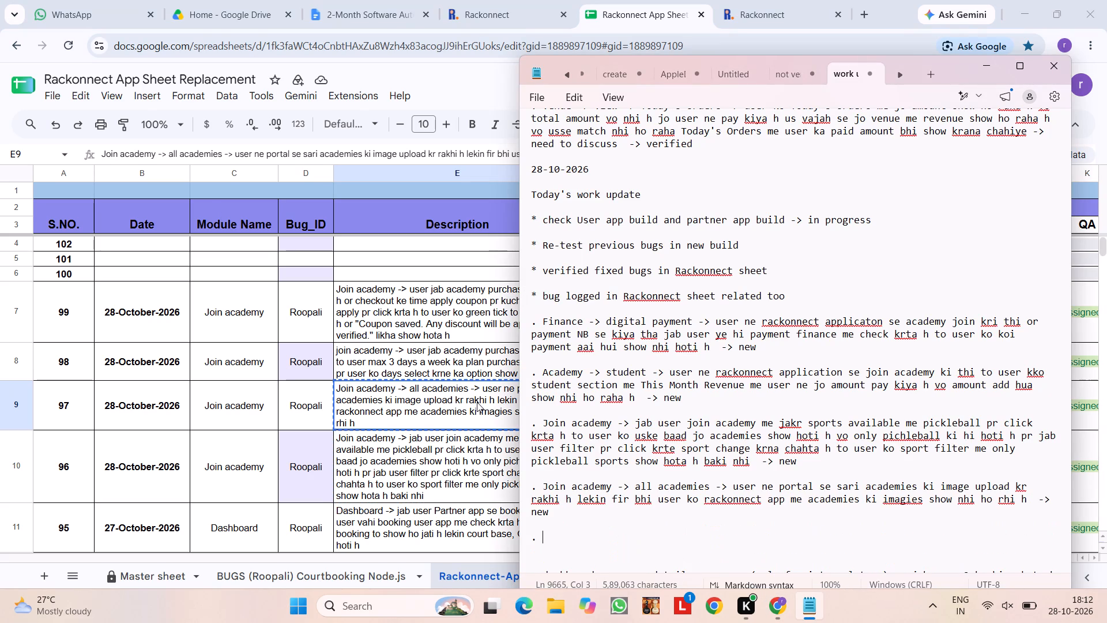
left_click(386, 356)
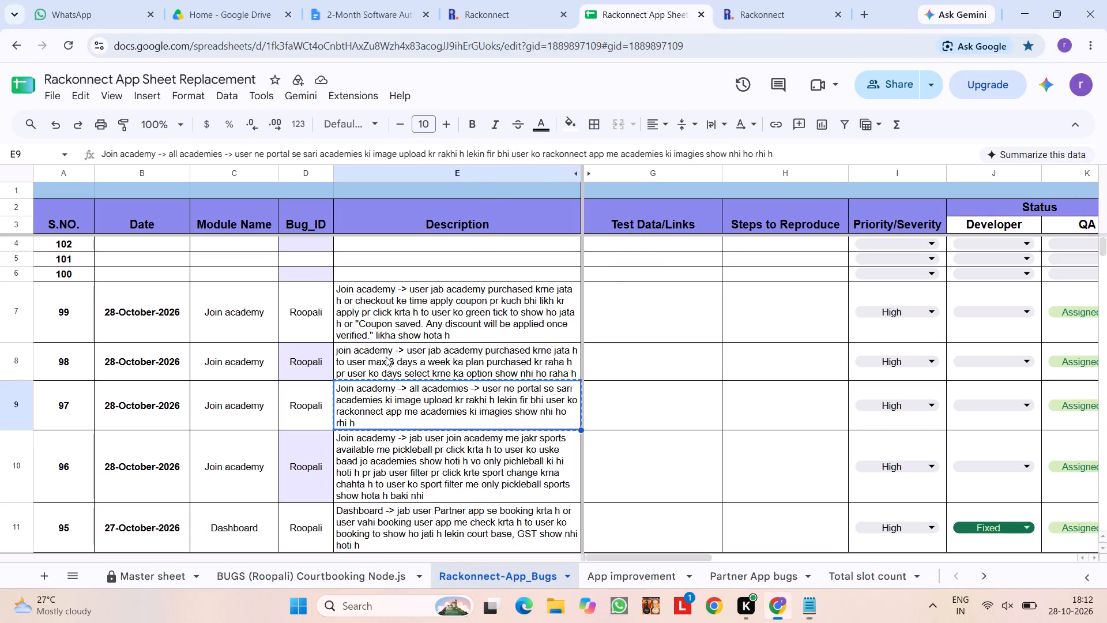
key("ctrl+c")
key("alt+Tab")
key("ctrl+v")
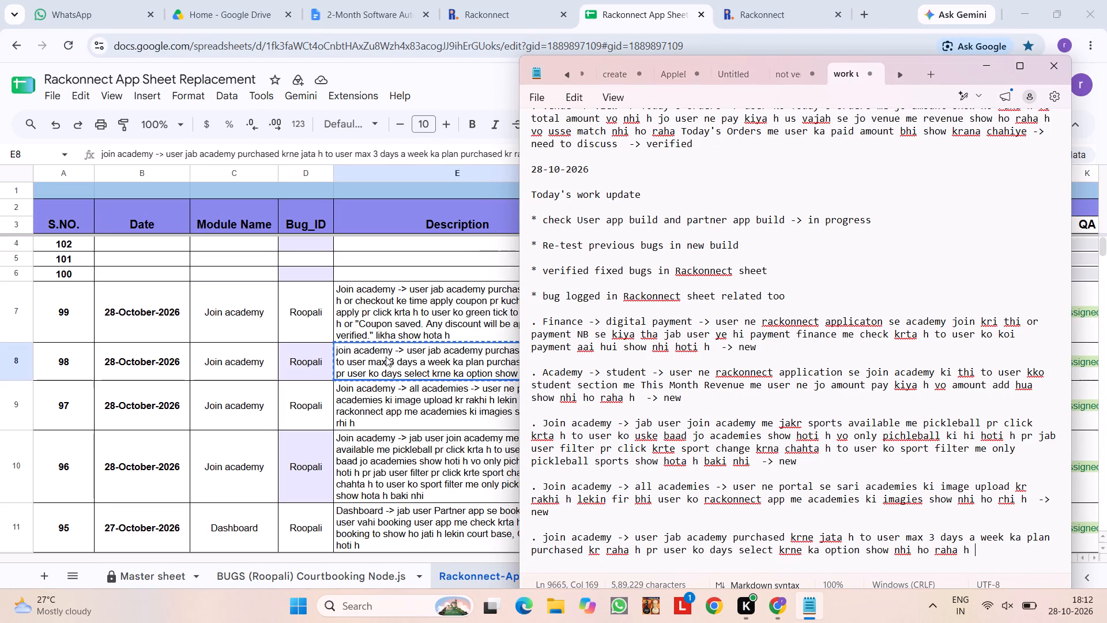
key("space")
type("-> new")
key("Return")
type(".")
key("space")
key("BackSpace")
key("BackSpace")
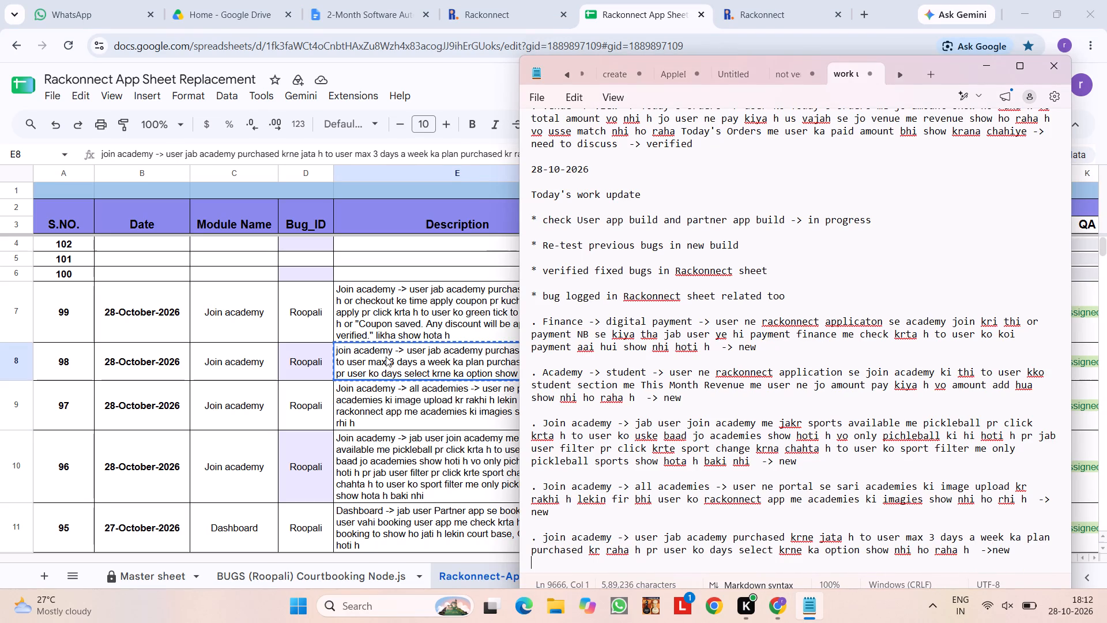
Add bug 99's description about the coupon at academy checkout as a further bullet in the work update, marked "-> new".
key("Return")
type(".")
key("space")
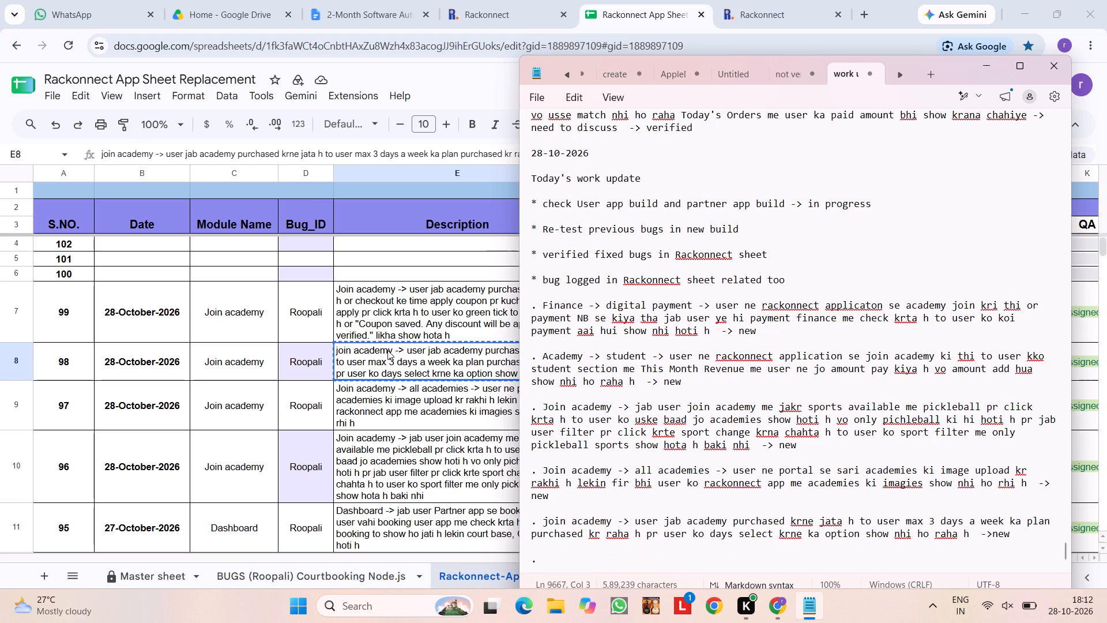
left_click(410, 322)
key("ctrl+c")
key("alt+Tab")
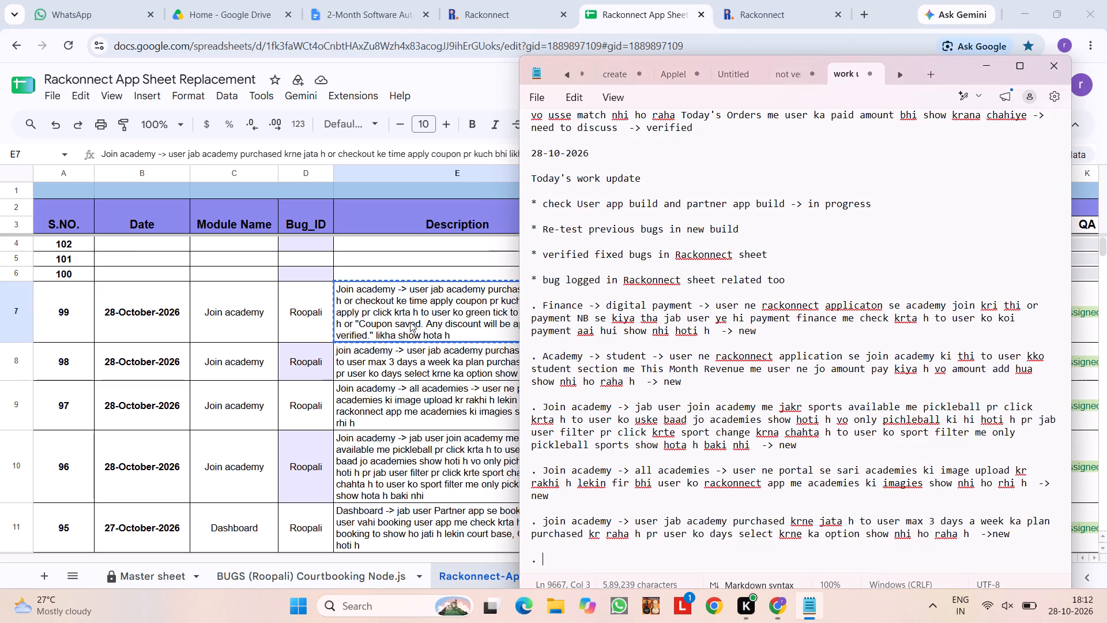
key("ctrl+v")
key("space")
type("-> ew")
key("BackSpace")
key("BackSpace")
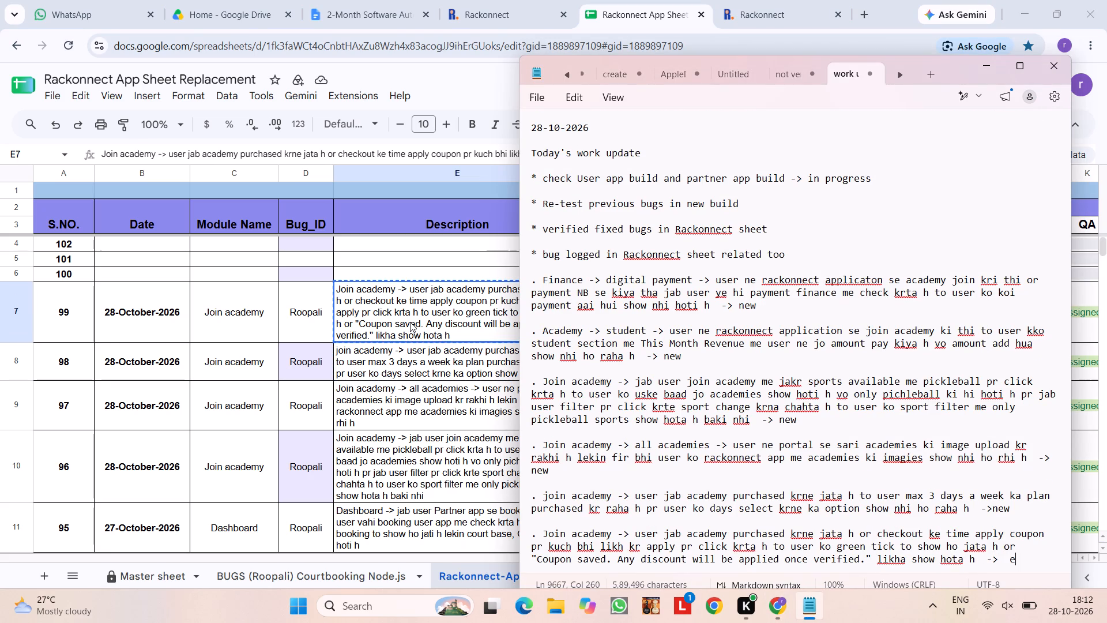
type("new")
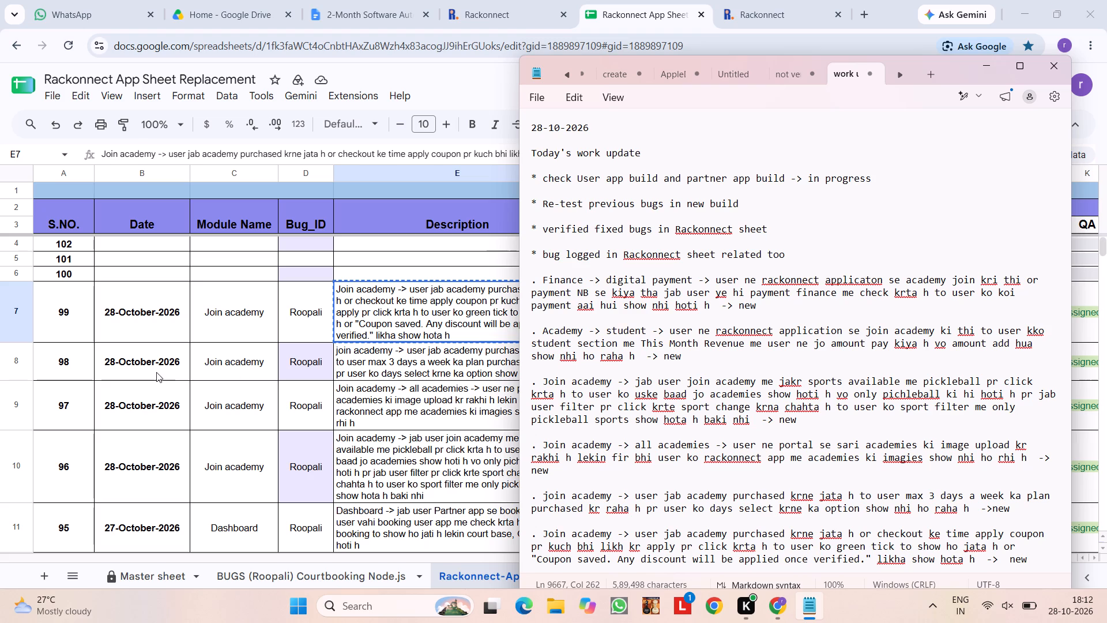
Copy bug 175's description about today's revenue from the Partner App bugs sheet into a following bullet in the notes, marked "-> new".
left_click(401, 308)
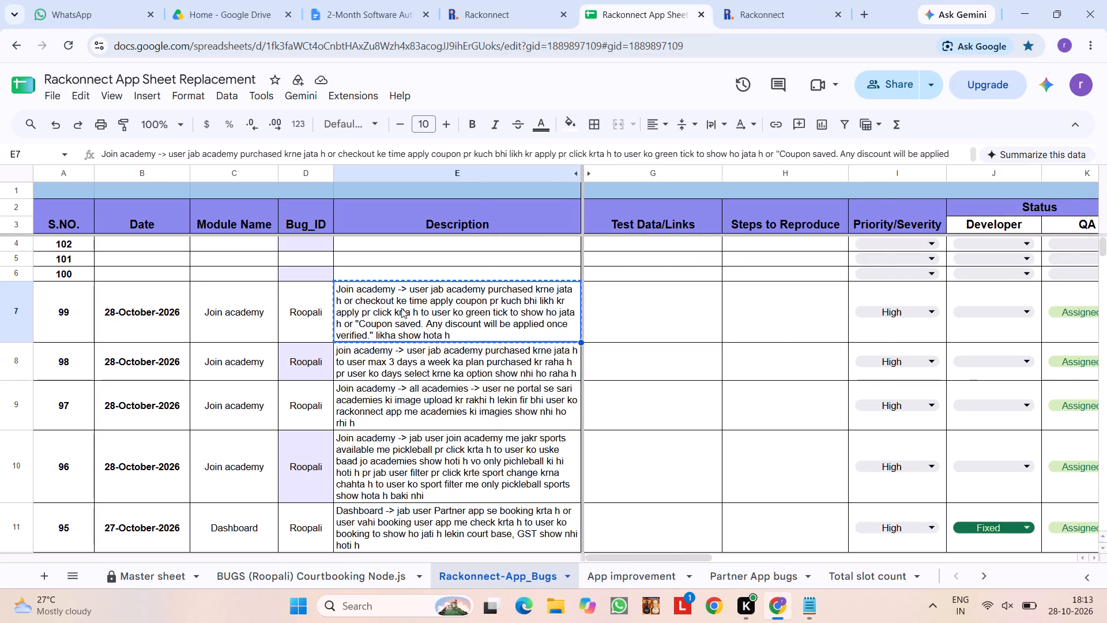
key("alt+Tab")
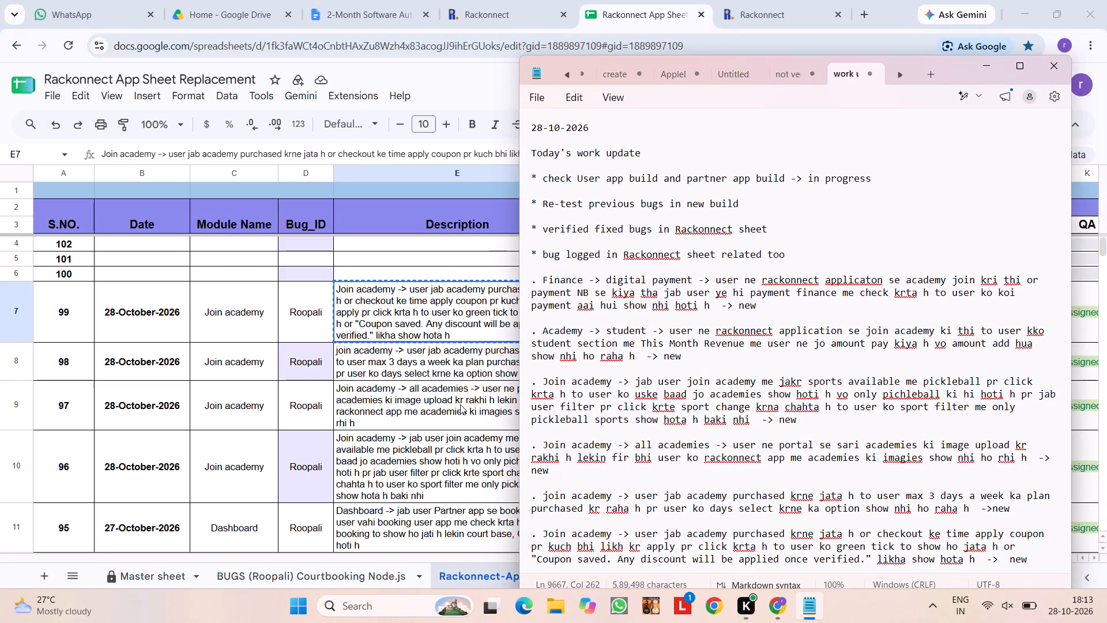
left_click(401, 360)
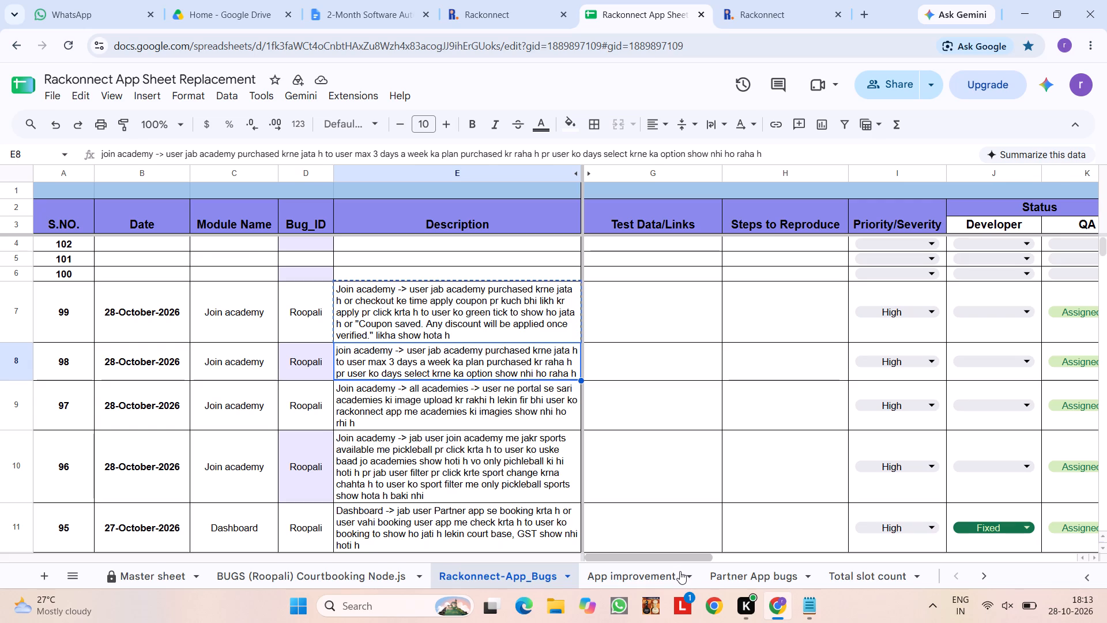
left_click(680, 571)
left_click(717, 571)
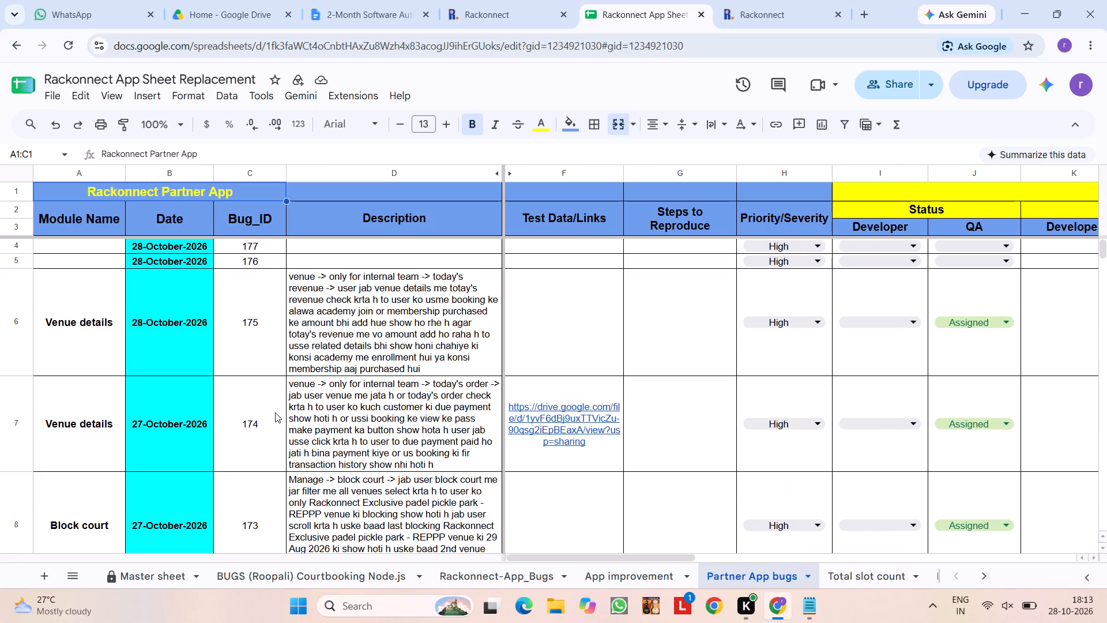
scroll(275, 412, "up", 1)
left_click(333, 362)
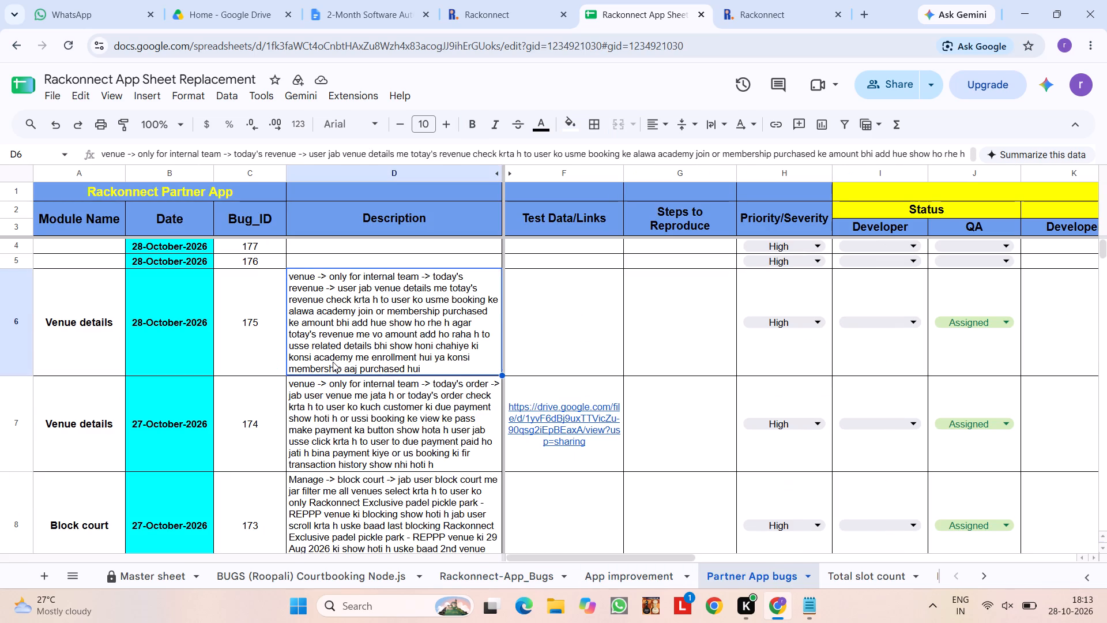
key("ctrl+c")
key("alt+Tab")
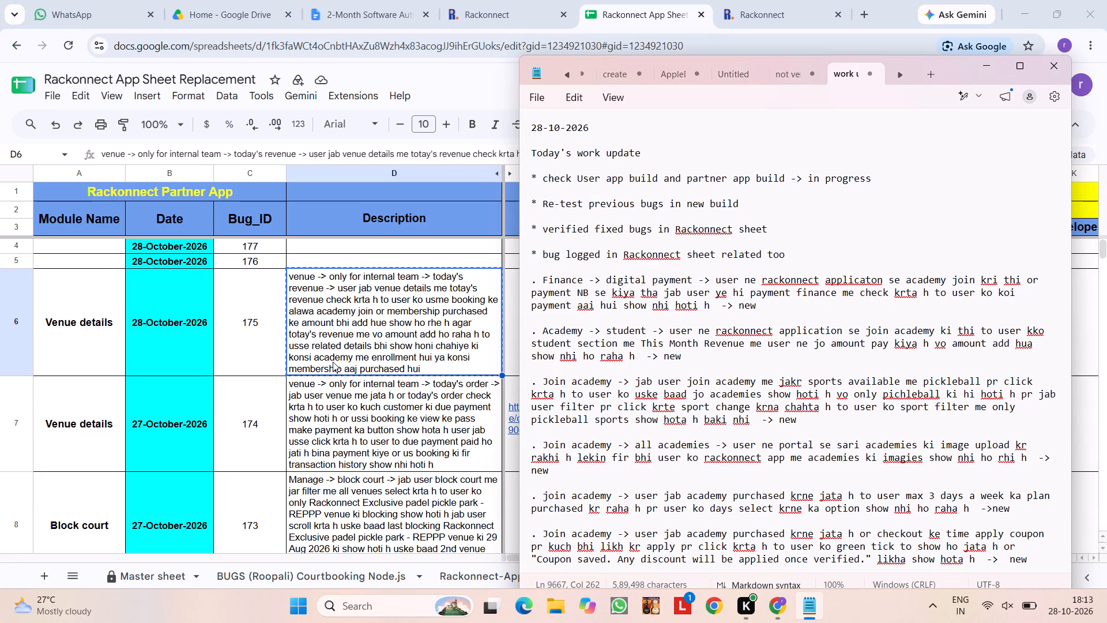
scroll(611, 423, "down", 1)
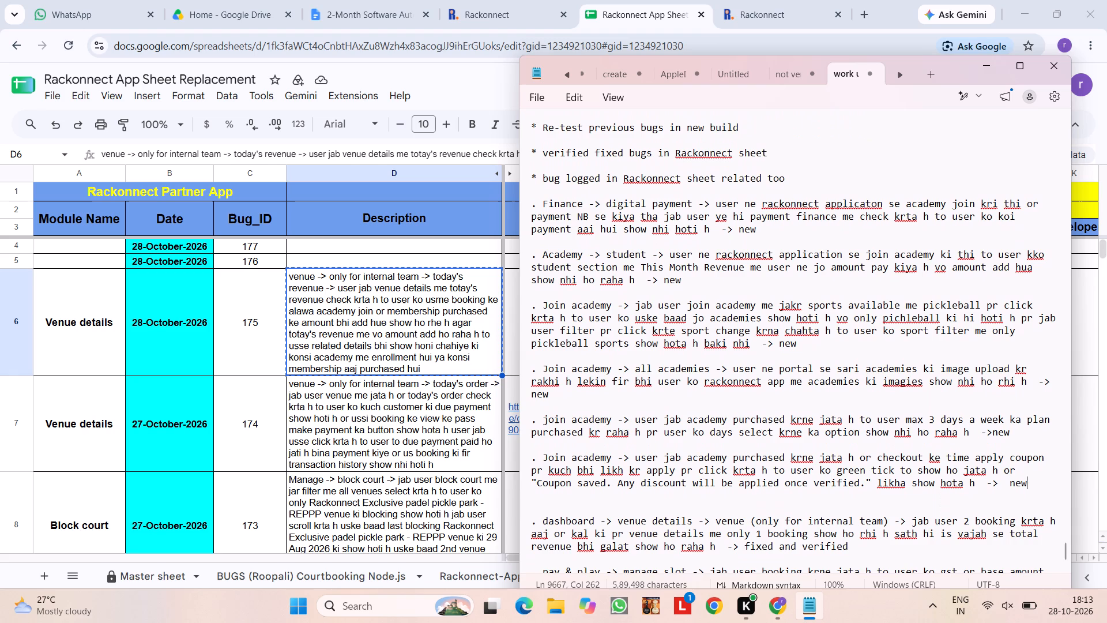
key("Return")
key("Return")
type(".")
key("space")
key("ctrl+v")
key("space")
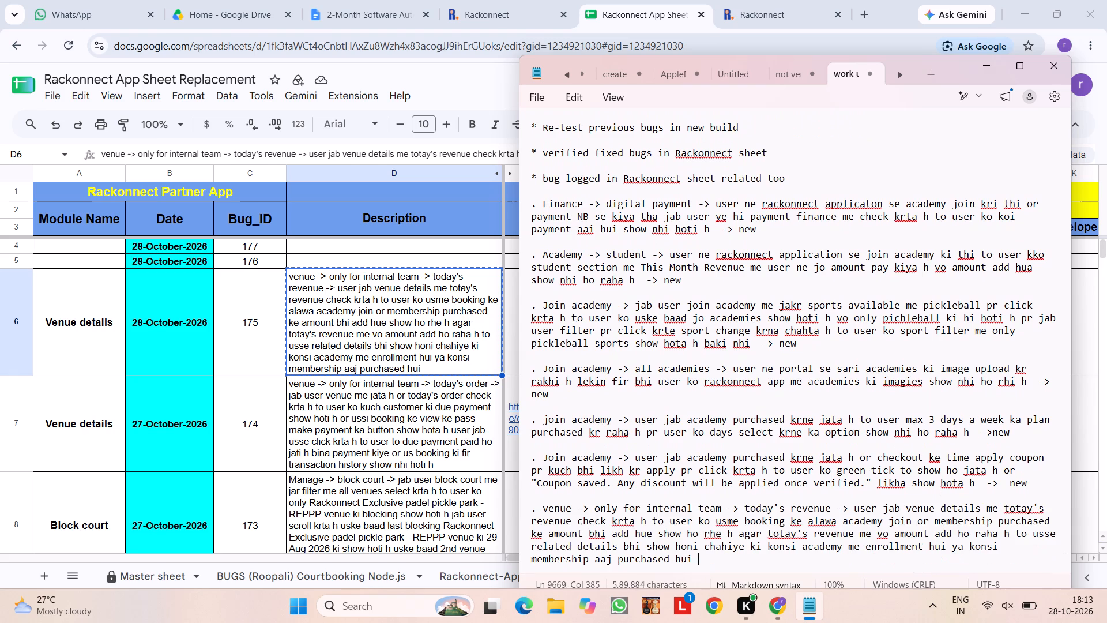
type("-> new")
Start an empty bullet below the bug 175 entry and remove the surplus blank line before the dashboard entry.
key("Return")
key("Return")
scroll(611, 423, "down", 1)
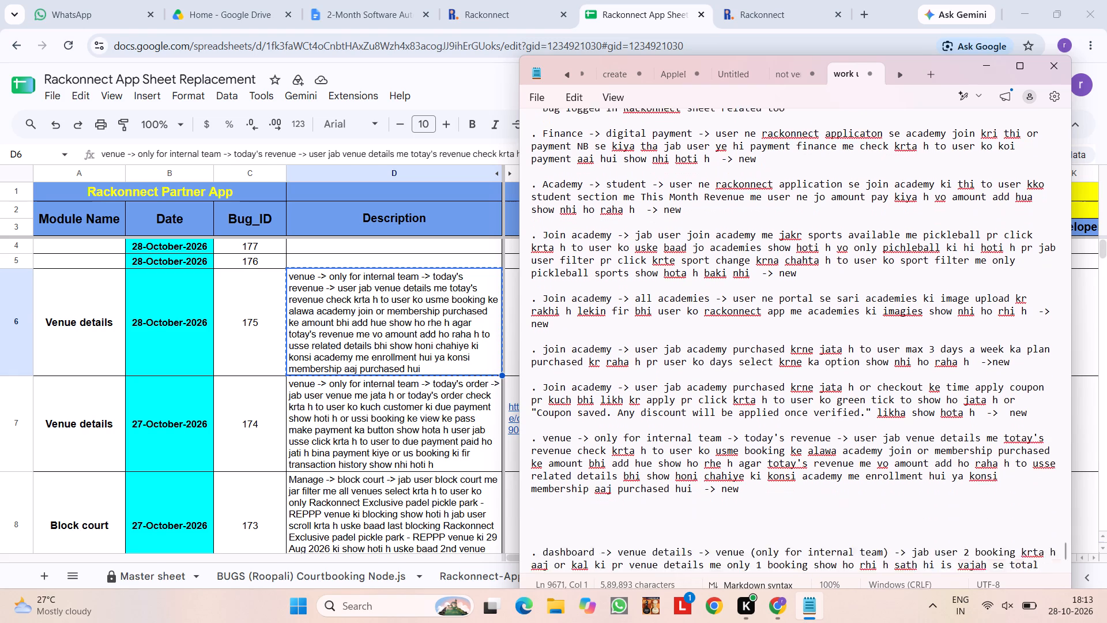
scroll(611, 423, "down", 1)
key("Delete")
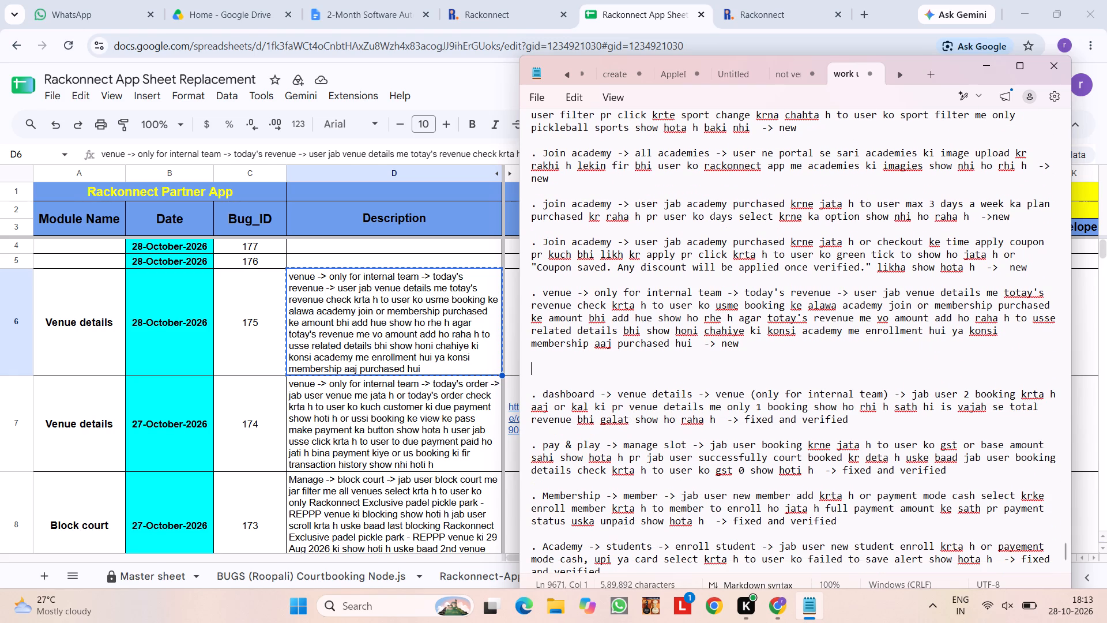
type(".")
key("space")
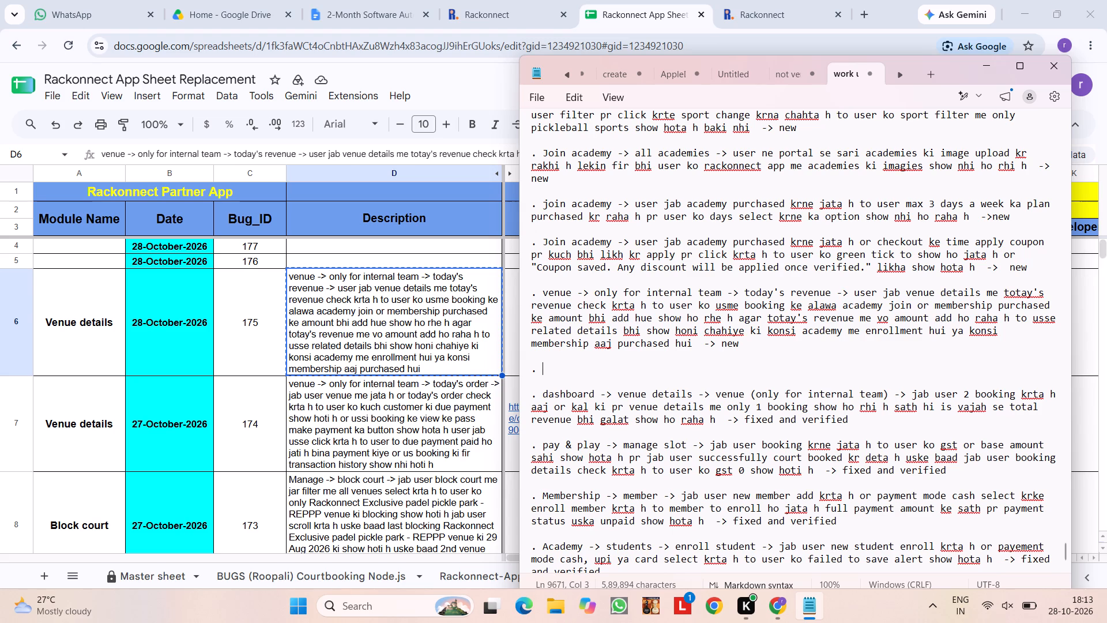
Look through the older bug entries in the Rackonnect-App_Bugs sheet, back to those dated 22-October-2026.
left_click(432, 429)
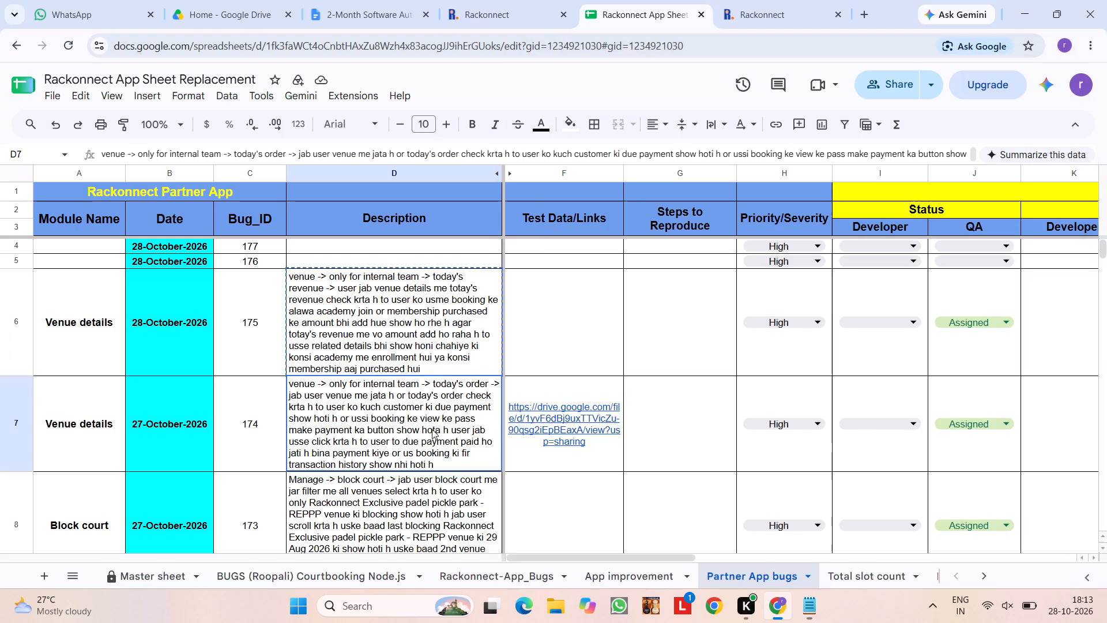
left_click(490, 565)
scroll(600, 415, "down", 2)
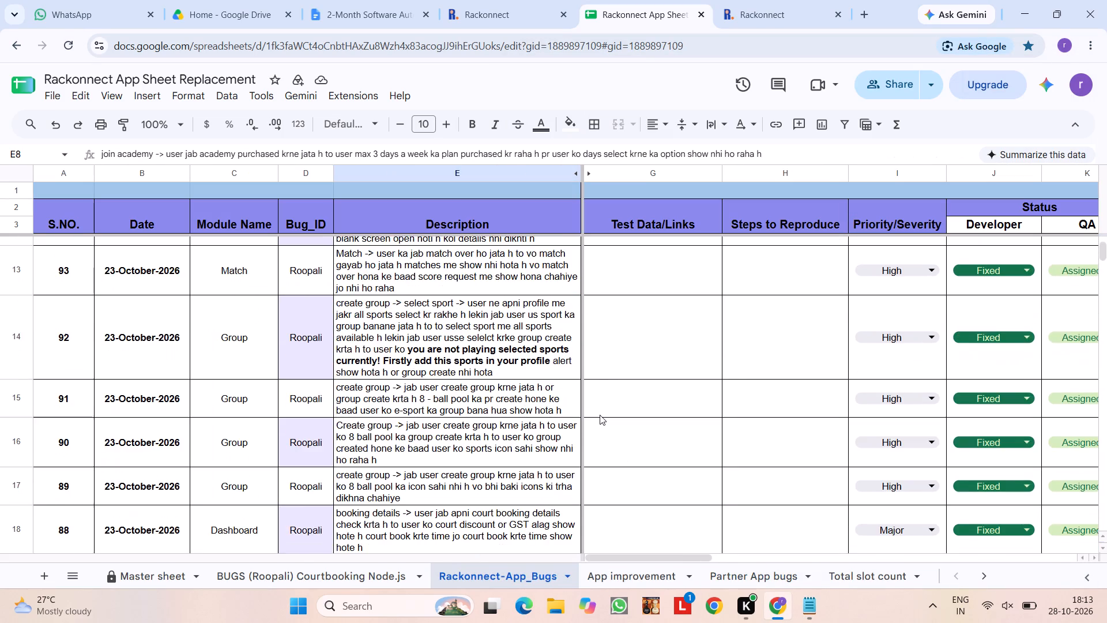
scroll(600, 415, "down", 9)
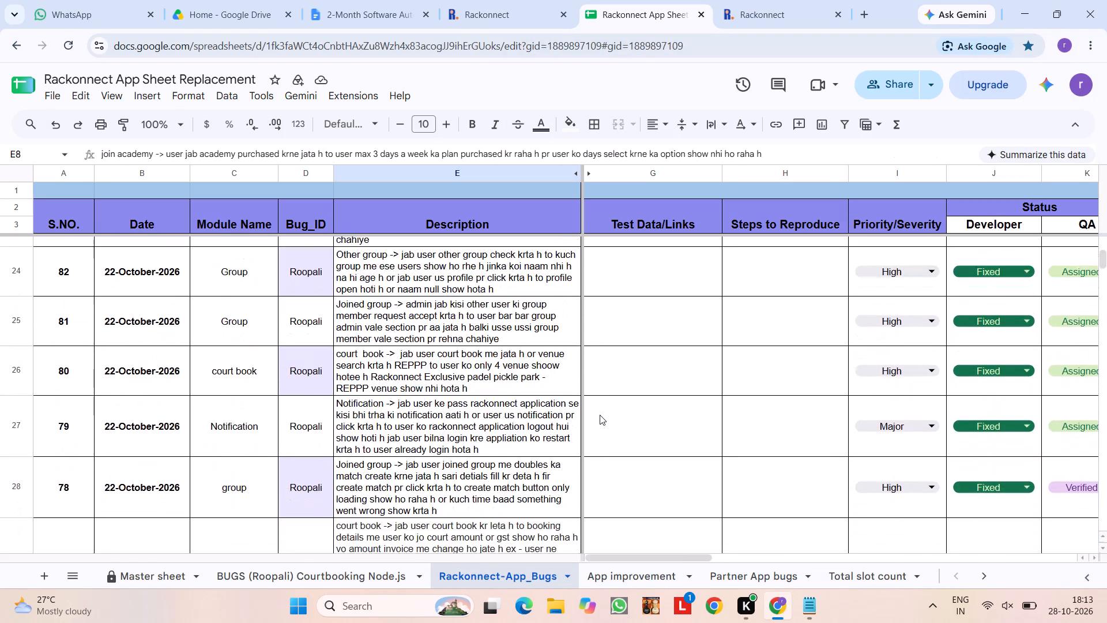
left_click(800, 418)
left_click(784, 376)
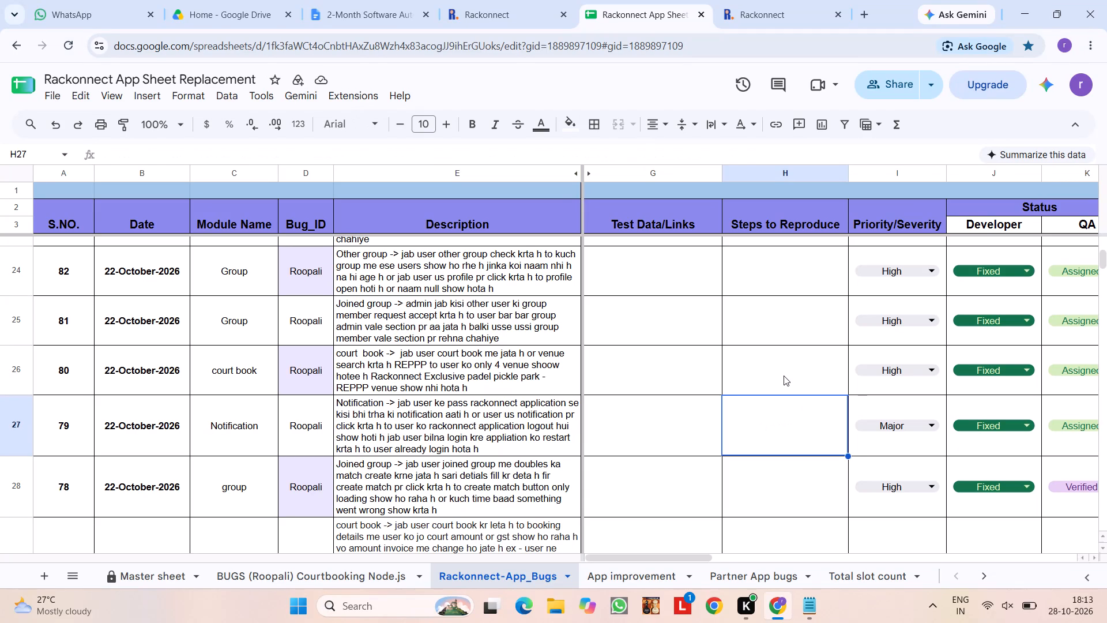
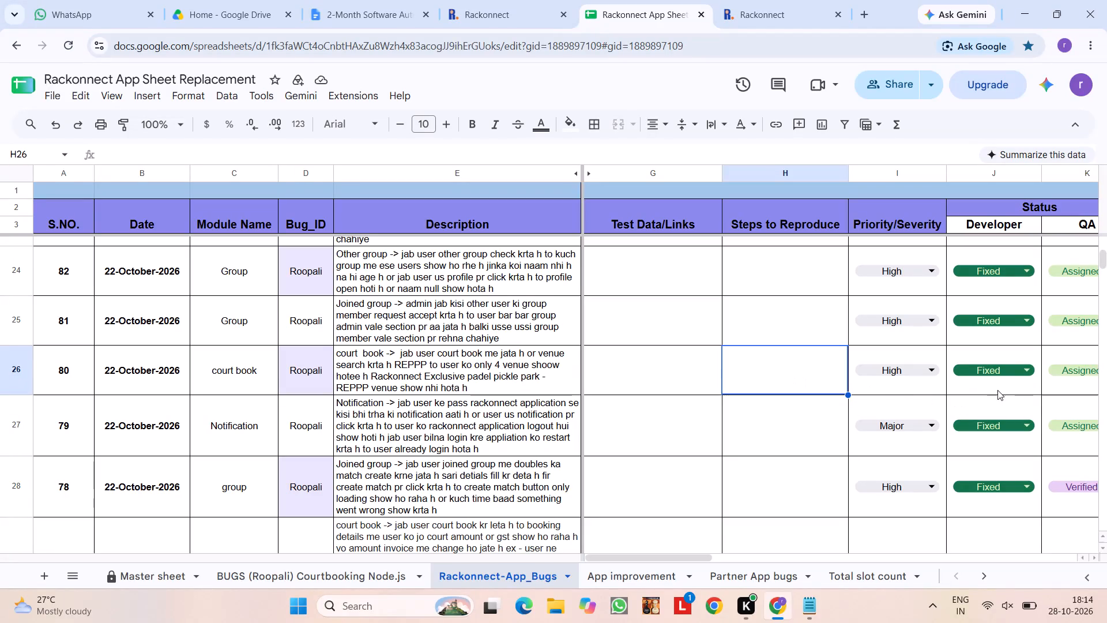
Set the QA status of bug 80 (court book) to Verified in the Rackonnect-App_Bugs sheet.
left_click(1064, 368)
scroll(1063, 472, "down", 2)
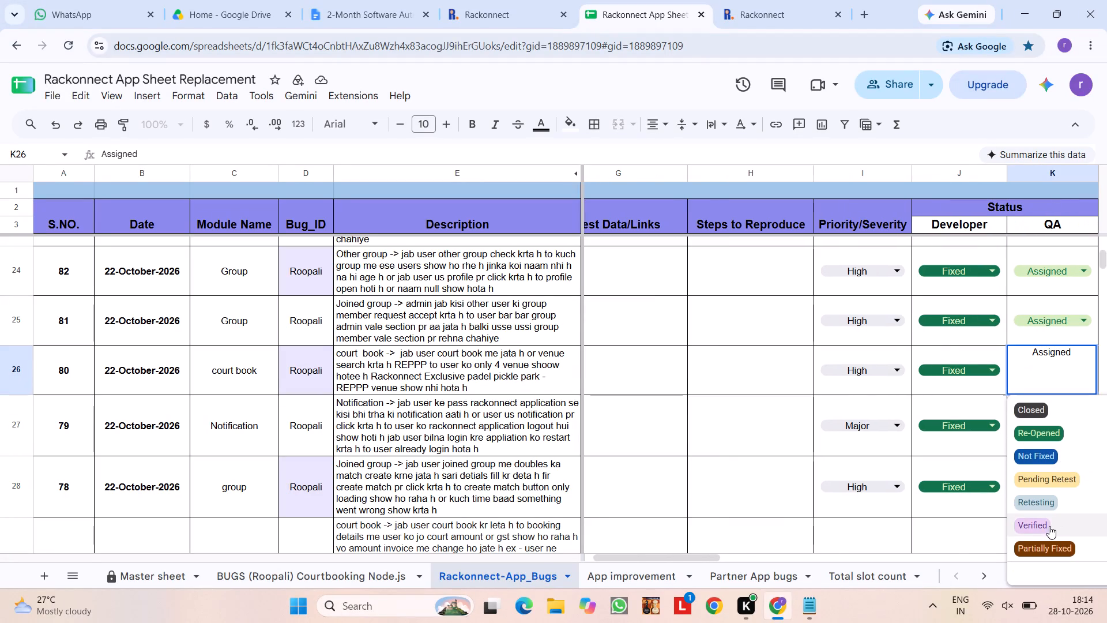
left_click(1049, 526)
Copy bug 80's court book description into a new bullet above the dashboard entry in the work update notes, marked "-> verified", with an empty bullet below.
left_click(498, 378)
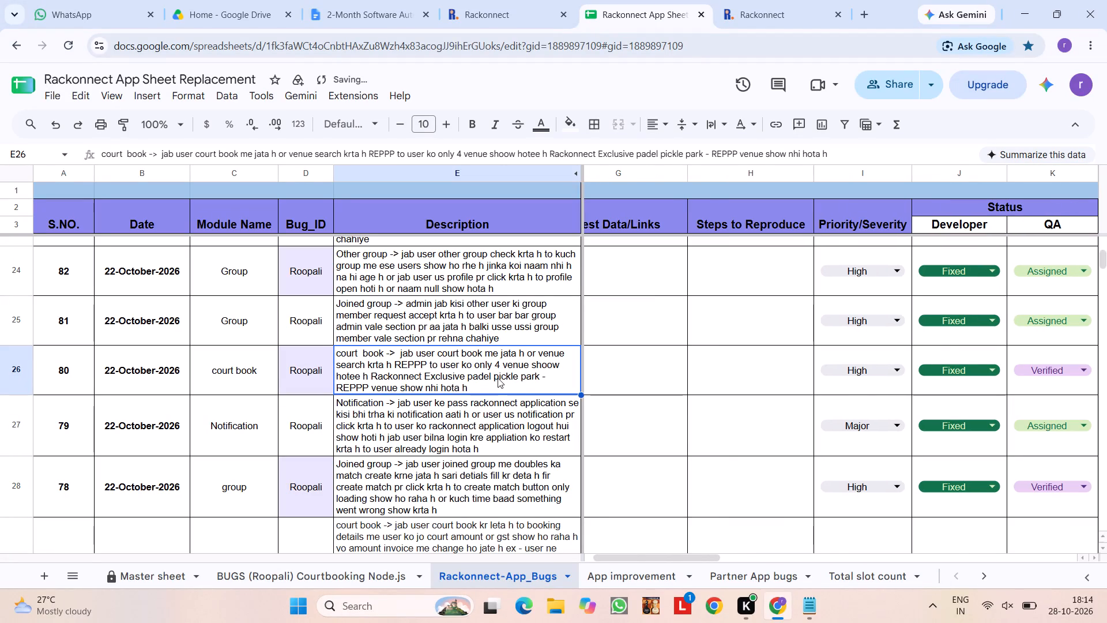
key("ctrl+c")
key("alt+Tab")
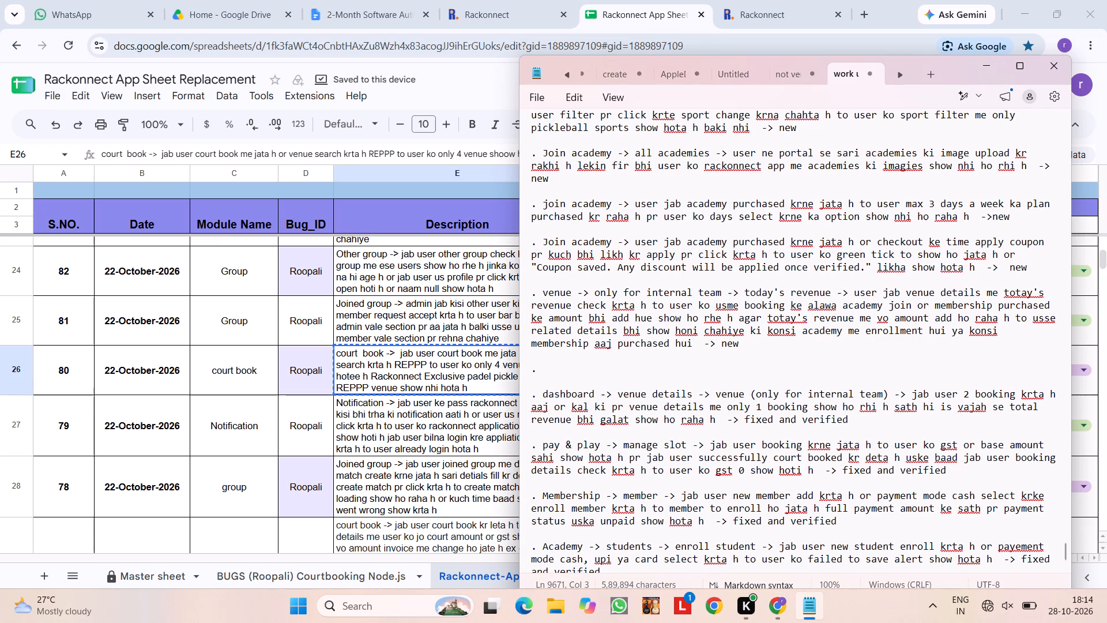
key("Return")
key("Return")
type(".")
key("space")
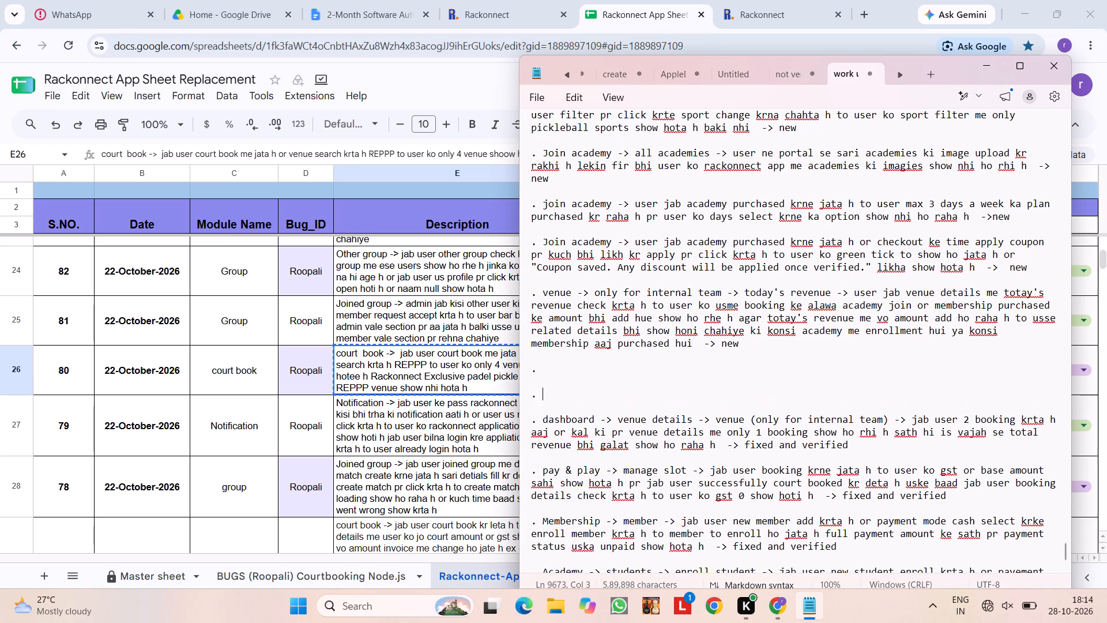
key("ctrl+v")
key("space")
type("-> verified")
key("Return")
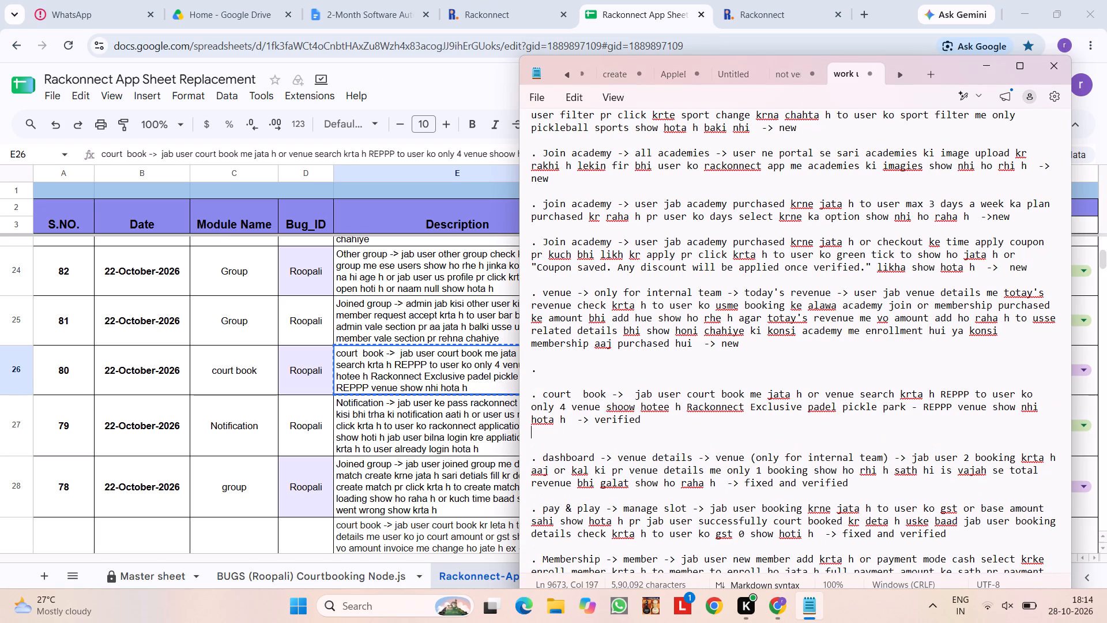
key("Return")
type(".")
key("space")
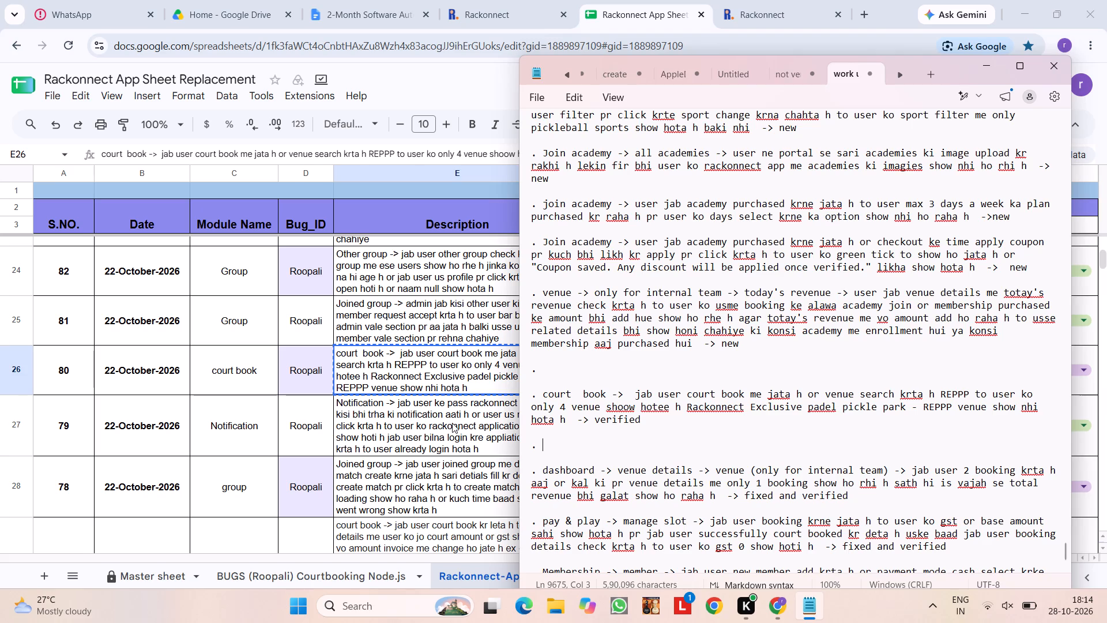
Review the 22-October-2026 entries around bug 81 in the Rackonnect-App_Bugs sheet and switch back towards the work update notes.
left_click(452, 423)
left_click(494, 364)
scroll(494, 364, "up", 1)
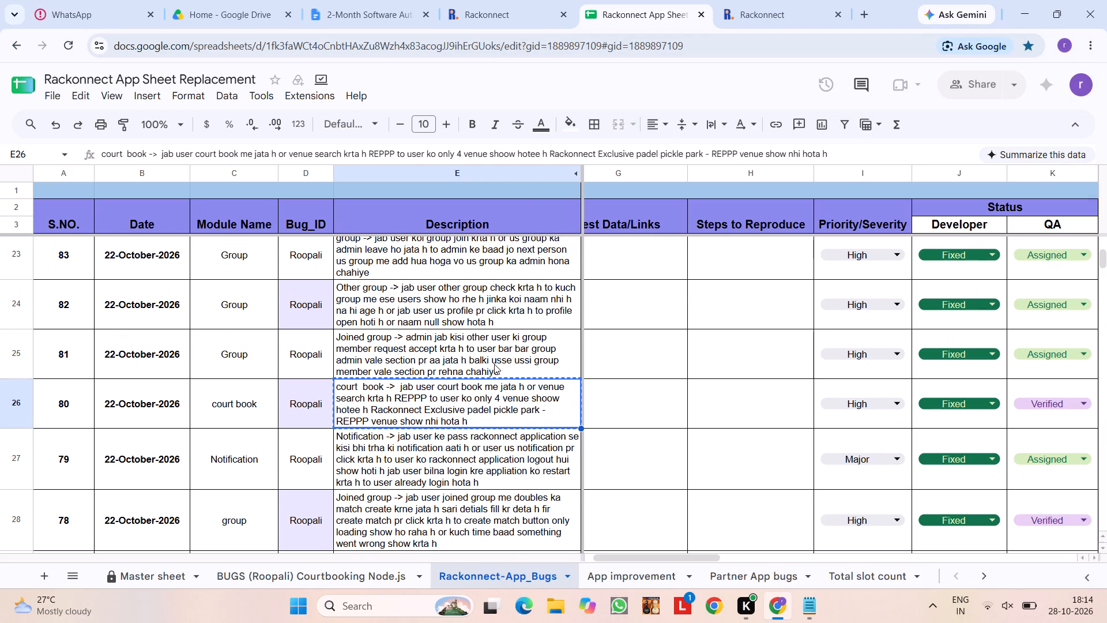
left_click(631, 367)
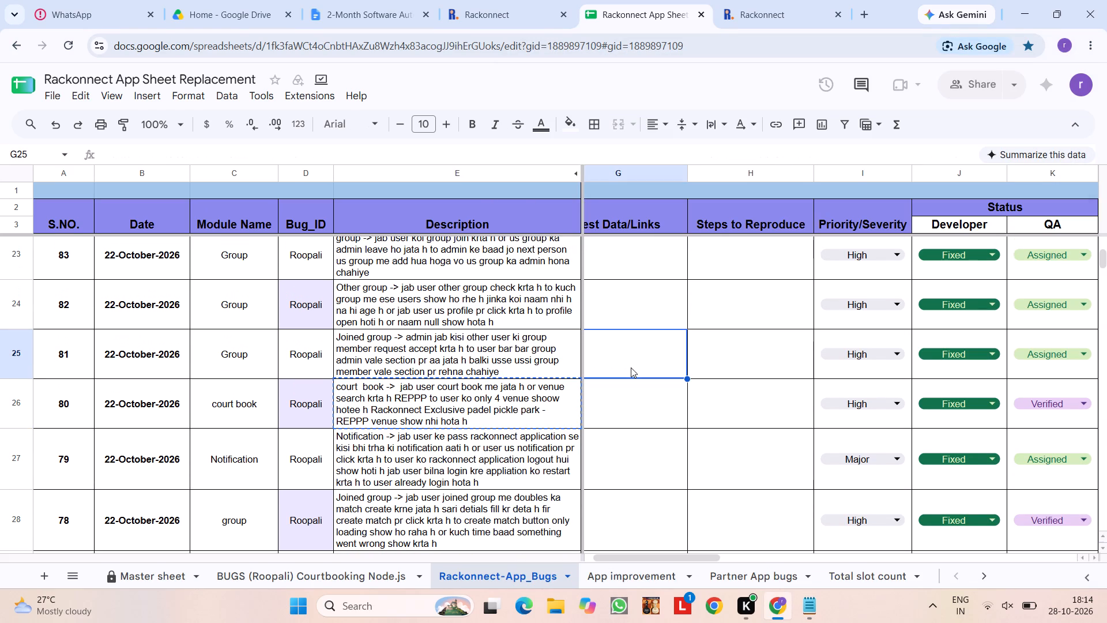
key("alt+Tab")
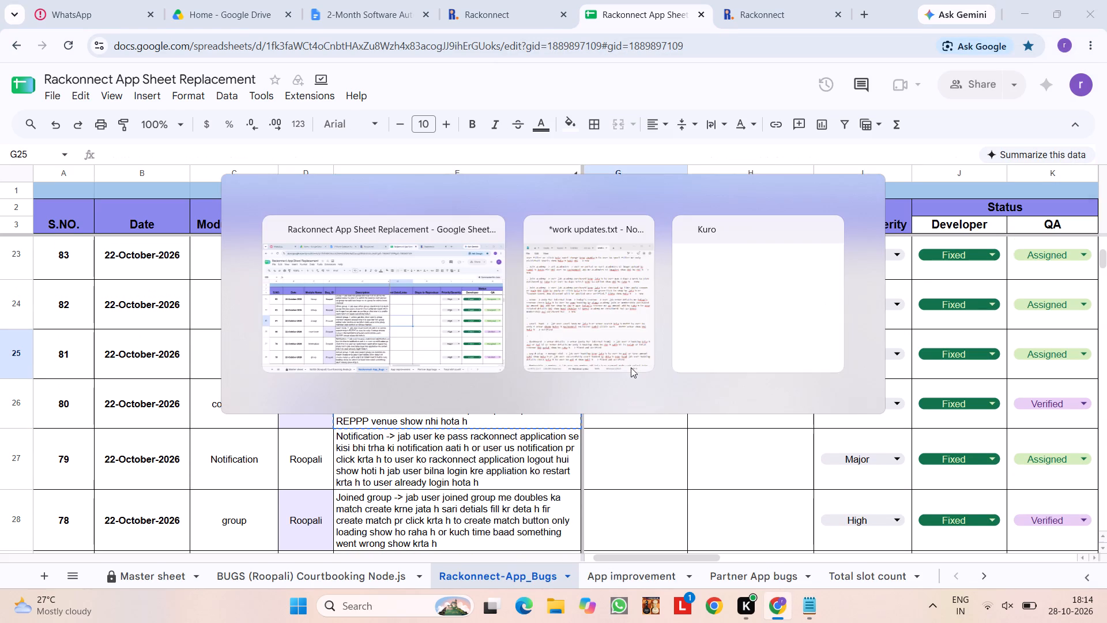
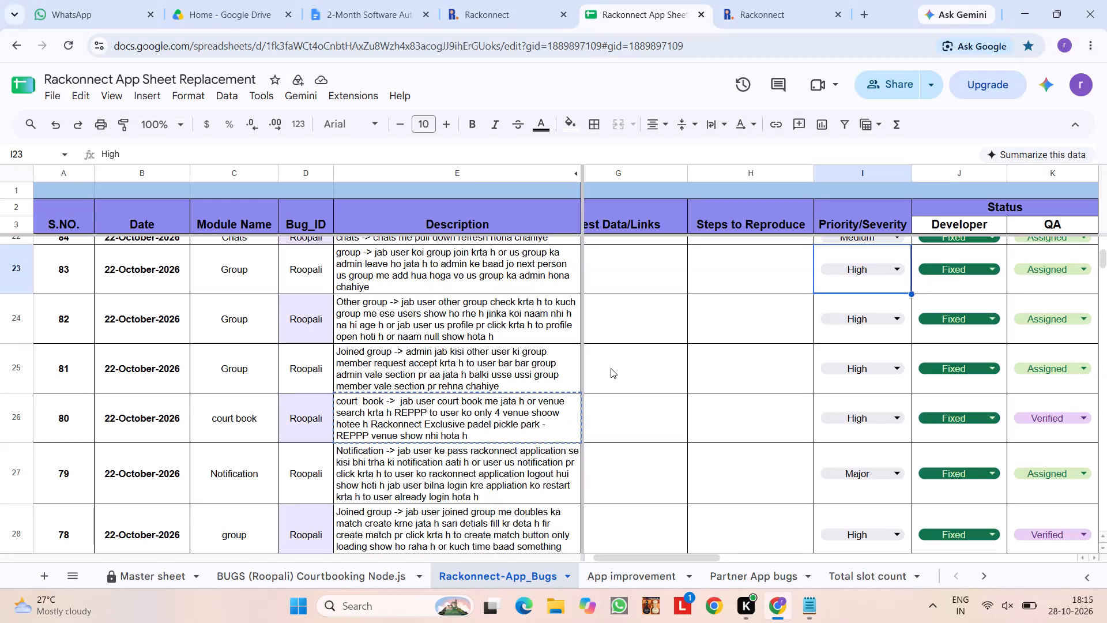
Set the QA status of bug 81 (Joined group member request) to Verified in the Rackonnect-App_Bugs sheet.
left_click(611, 368)
scroll(689, 402, "left", 2)
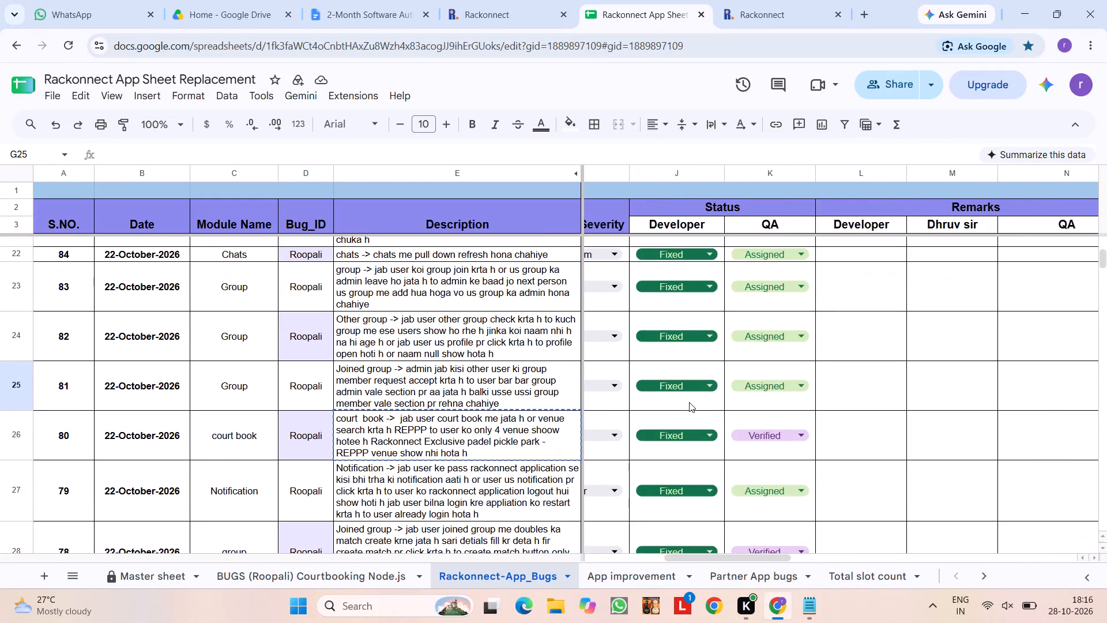
scroll(689, 402, "left", 1)
scroll(689, 402, "down", 1)
scroll(689, 402, "up", 2)
left_click(765, 374)
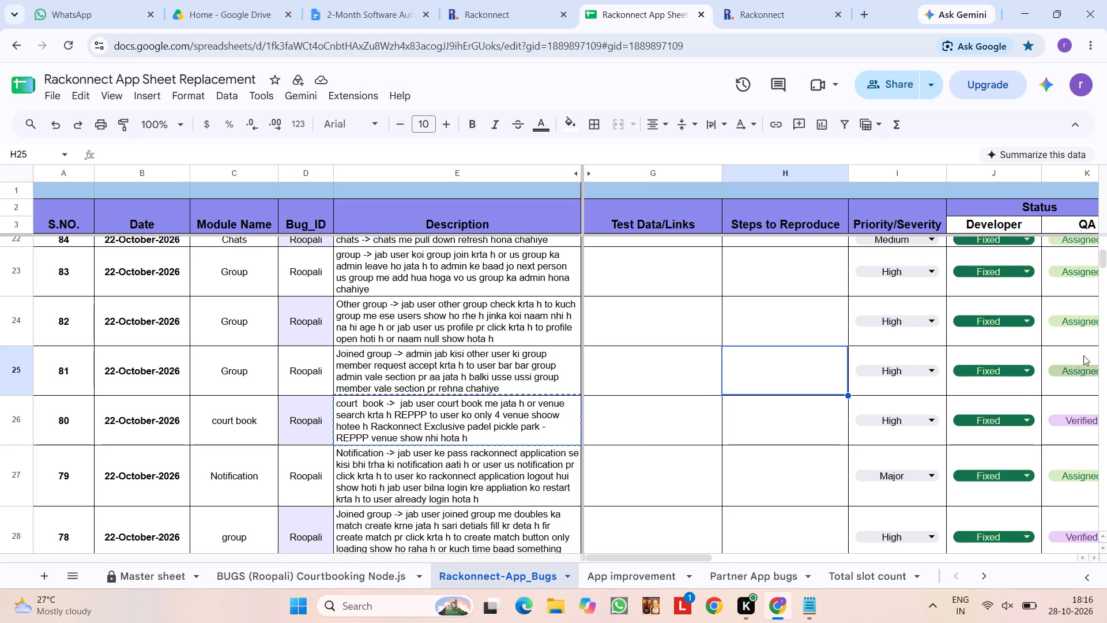
left_click(1079, 370)
scroll(1050, 491, "down", 2)
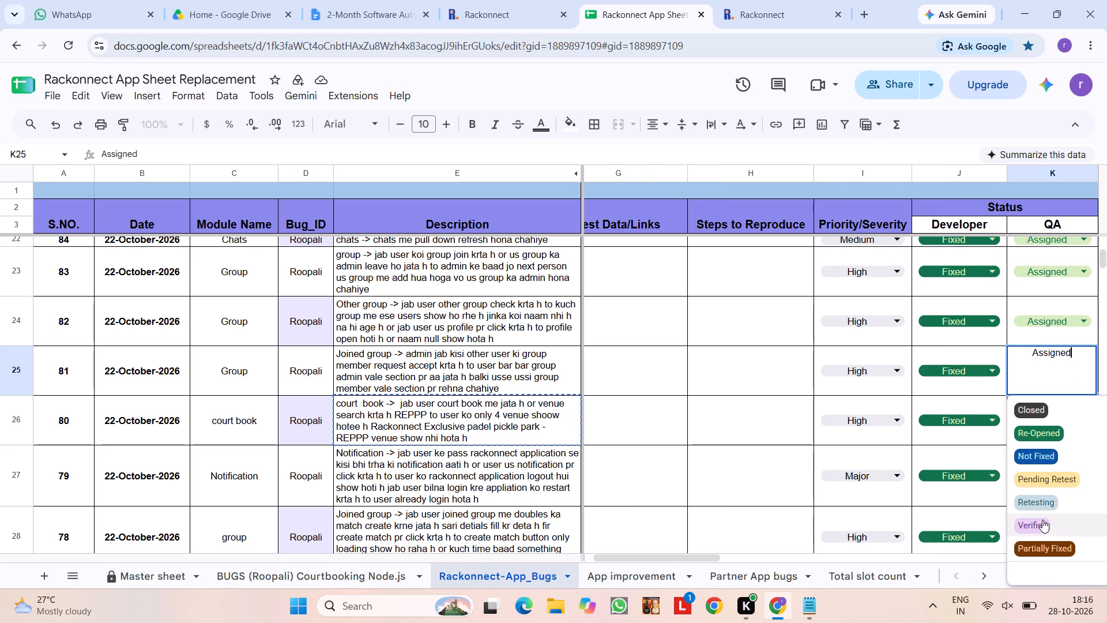
left_click(1042, 520)
Copy bug 81's Joined group description from the Rackonnect-App_Bugs sheet for the work update notes.
left_click(536, 373)
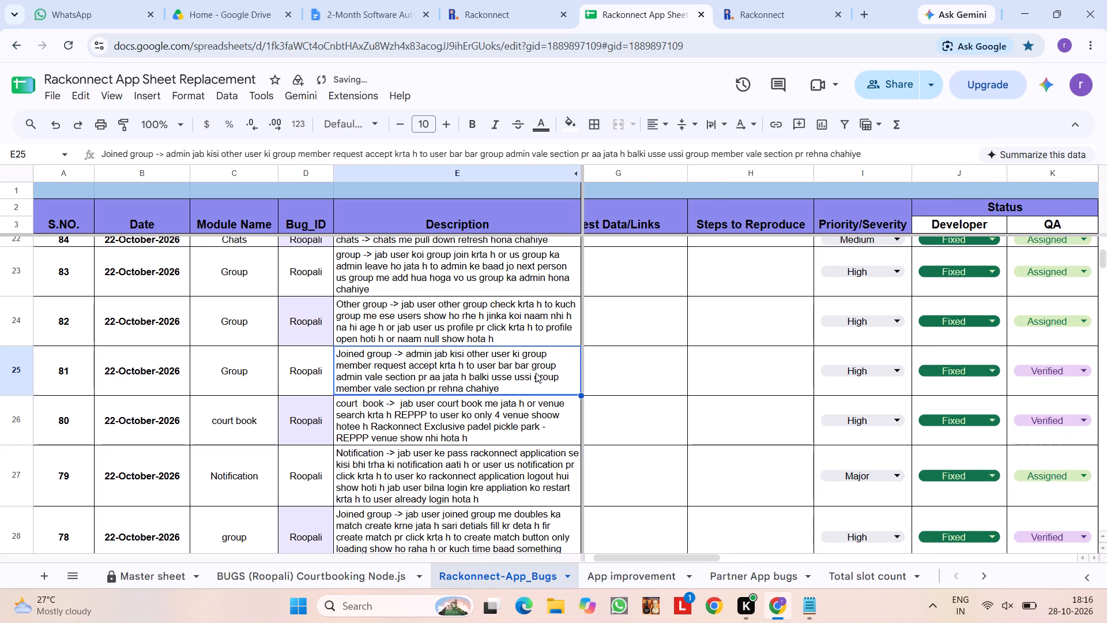
key("ctrl+c")
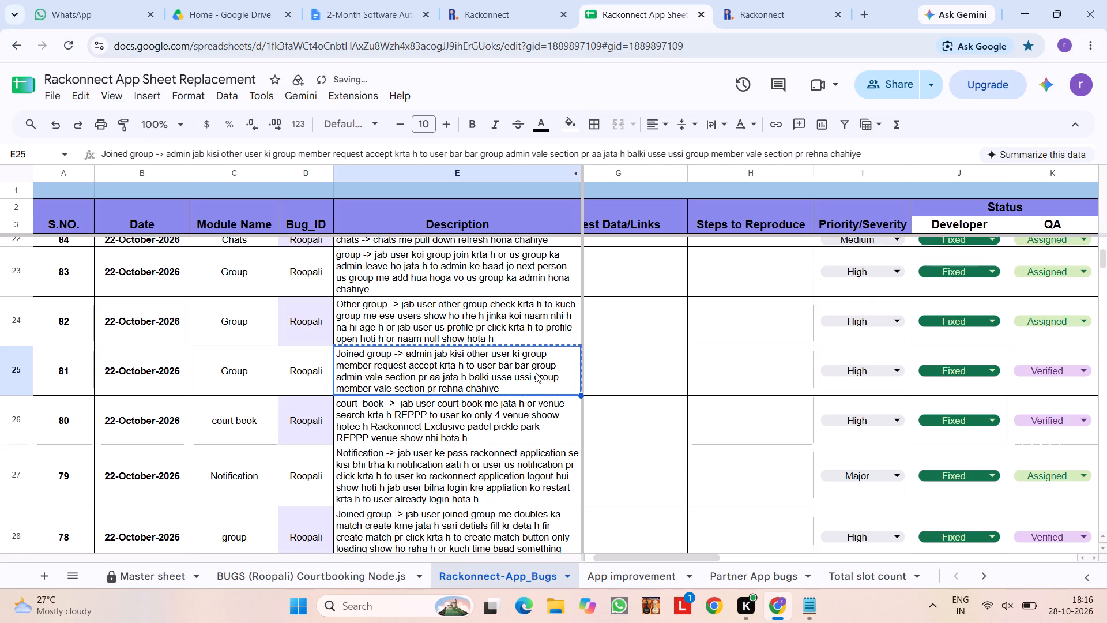
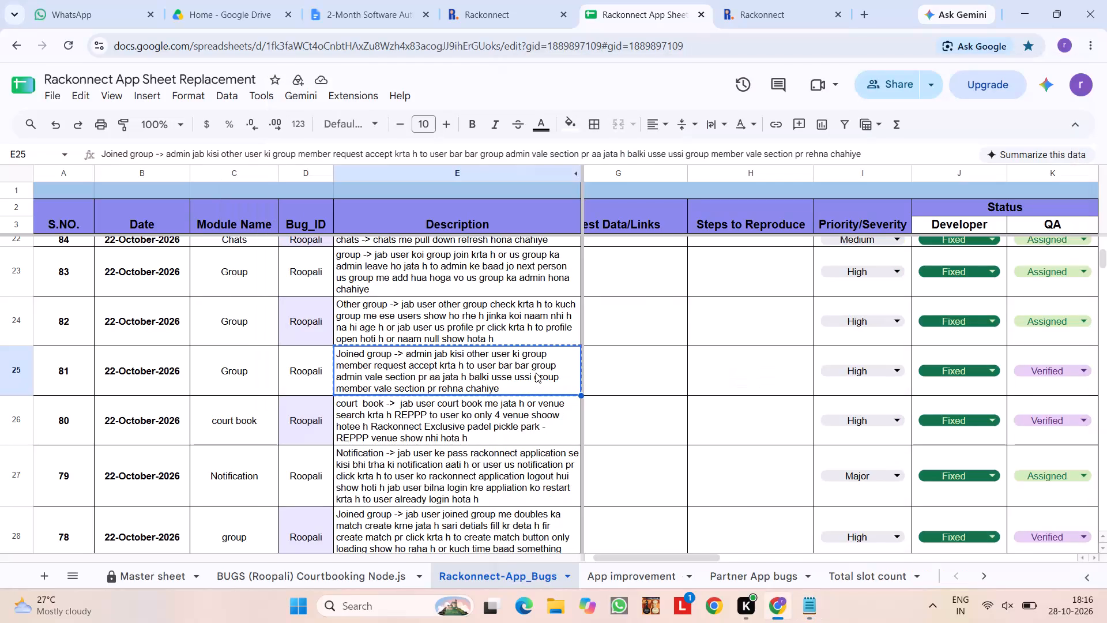
Add the copied Joined group bug to the Notepad work update notes, marked "-> verified", with a new bullet below it.
key("alt+Tab")
key("ctrl+v")
key("space")
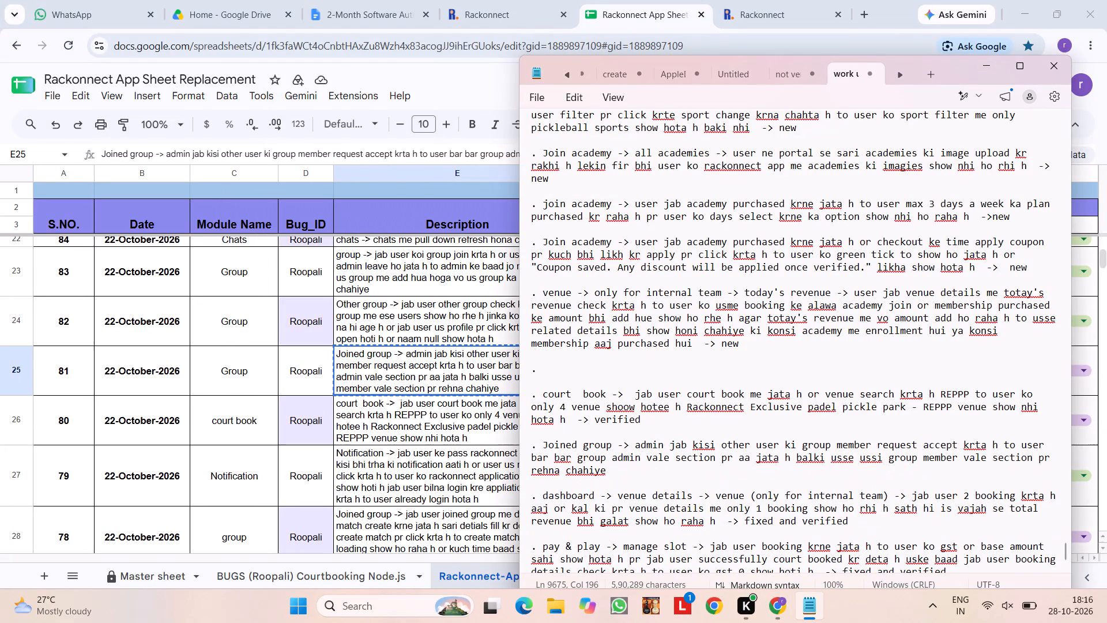
type("-> verified")
key("Return")
key("Return")
type(".")
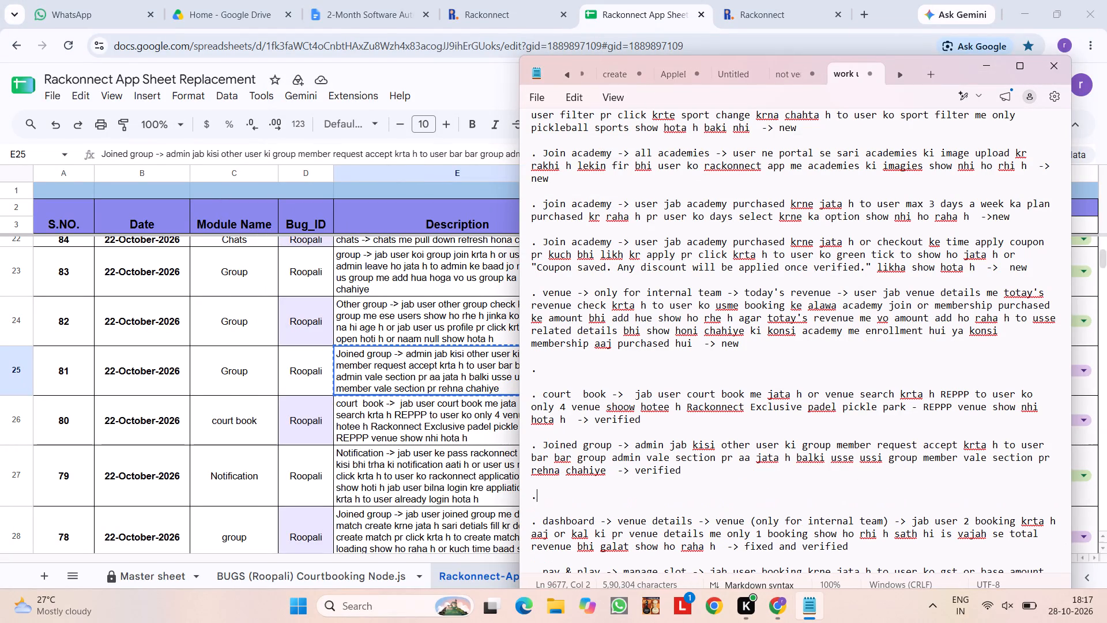
key("space")
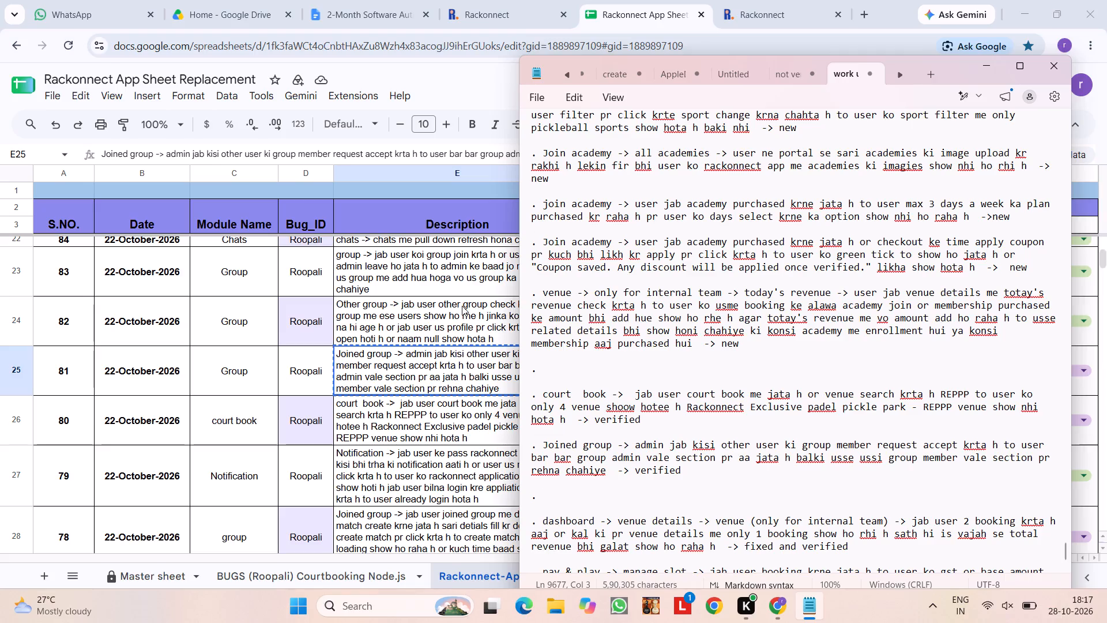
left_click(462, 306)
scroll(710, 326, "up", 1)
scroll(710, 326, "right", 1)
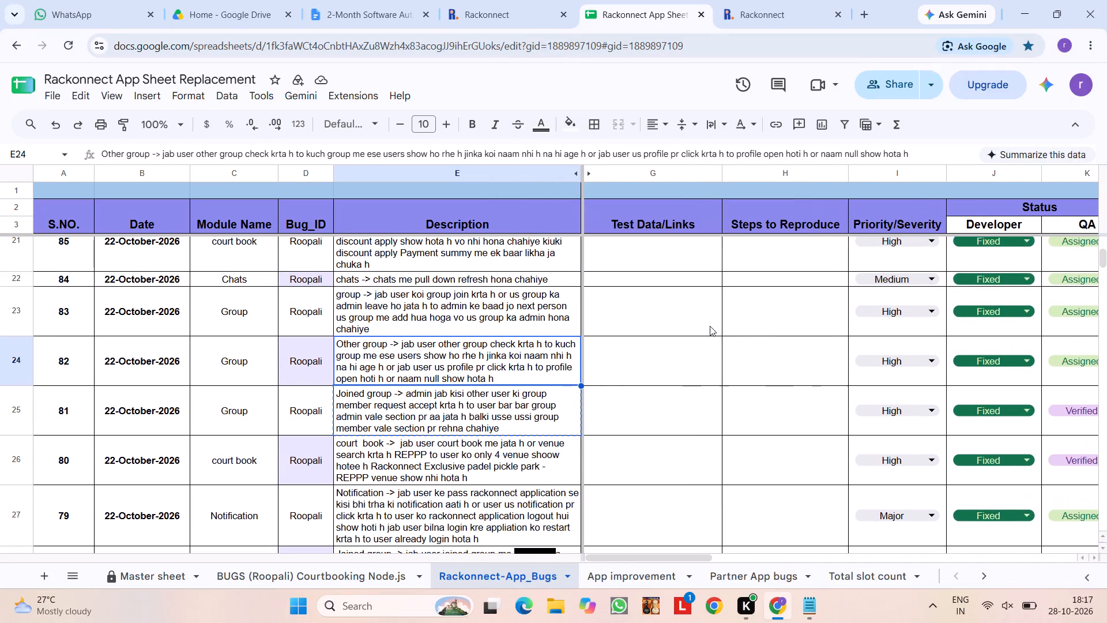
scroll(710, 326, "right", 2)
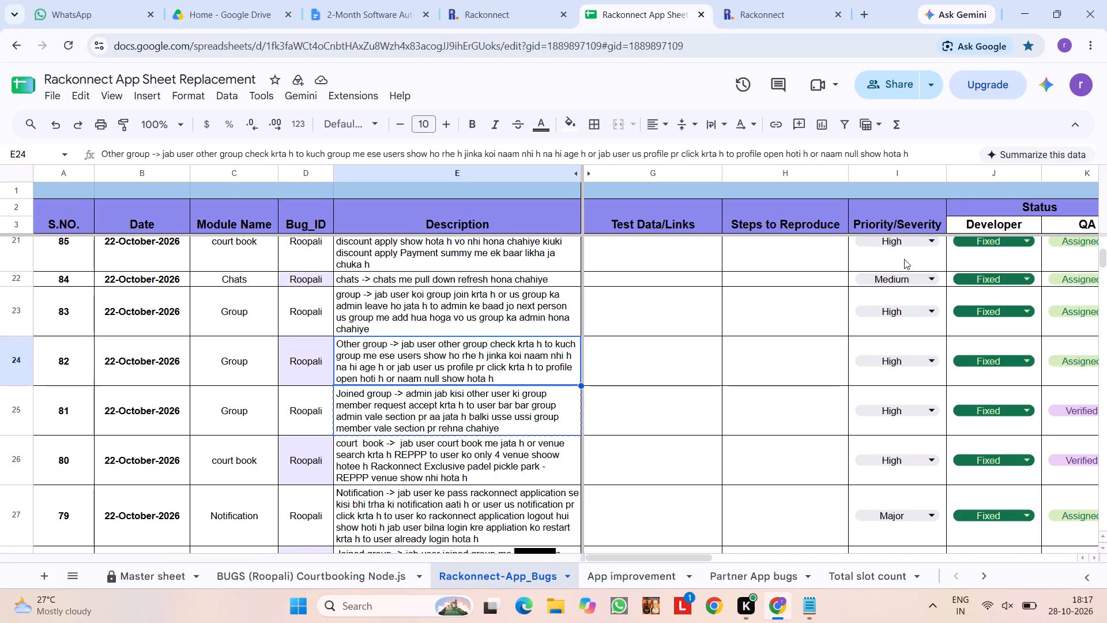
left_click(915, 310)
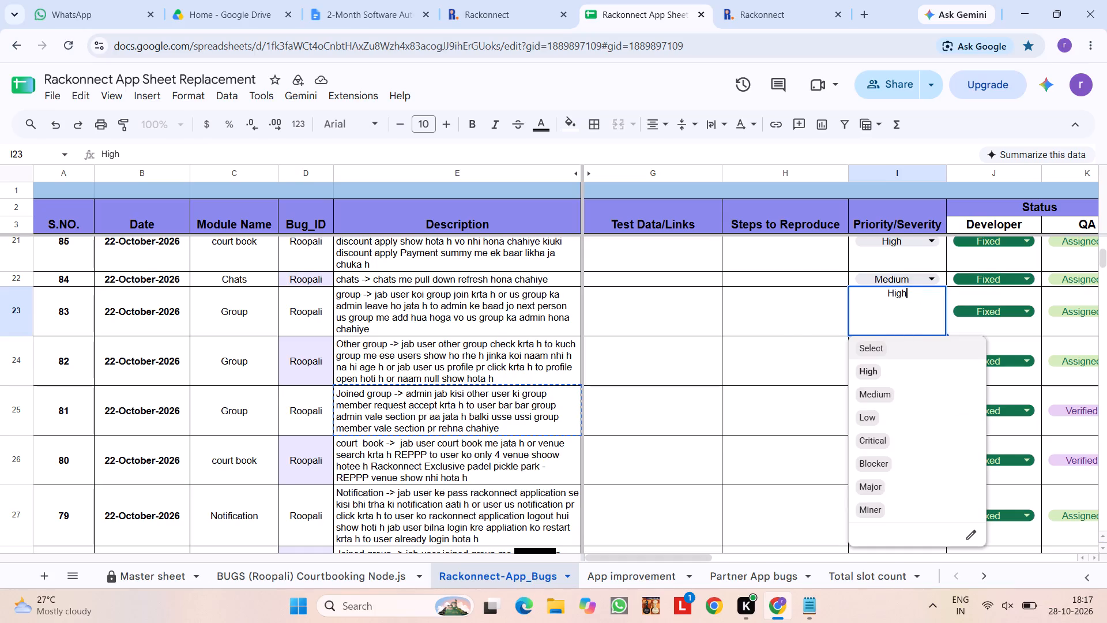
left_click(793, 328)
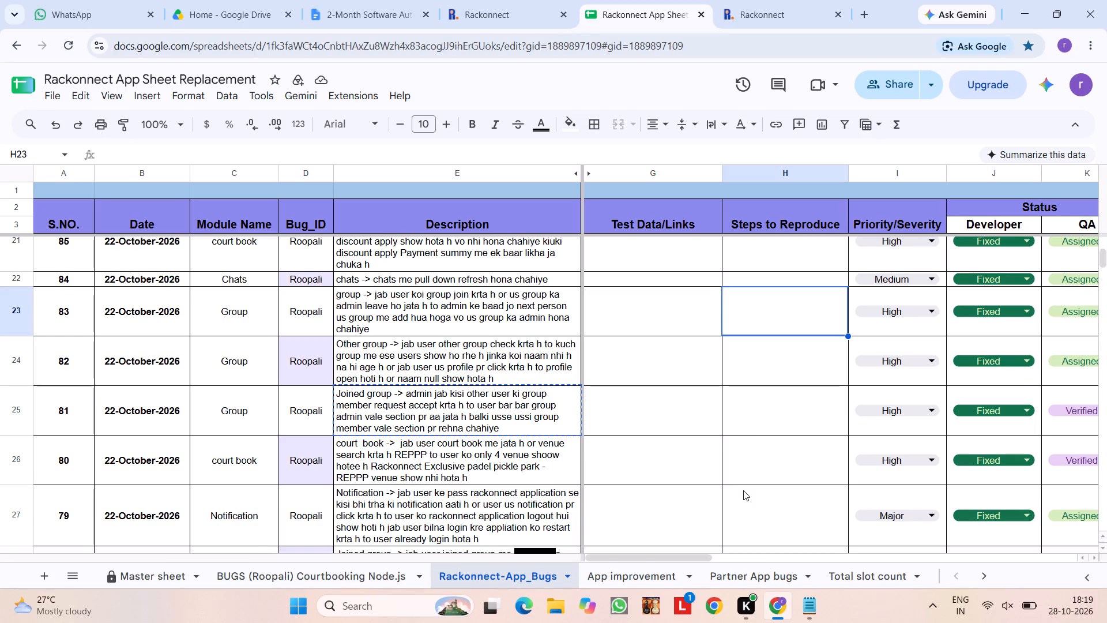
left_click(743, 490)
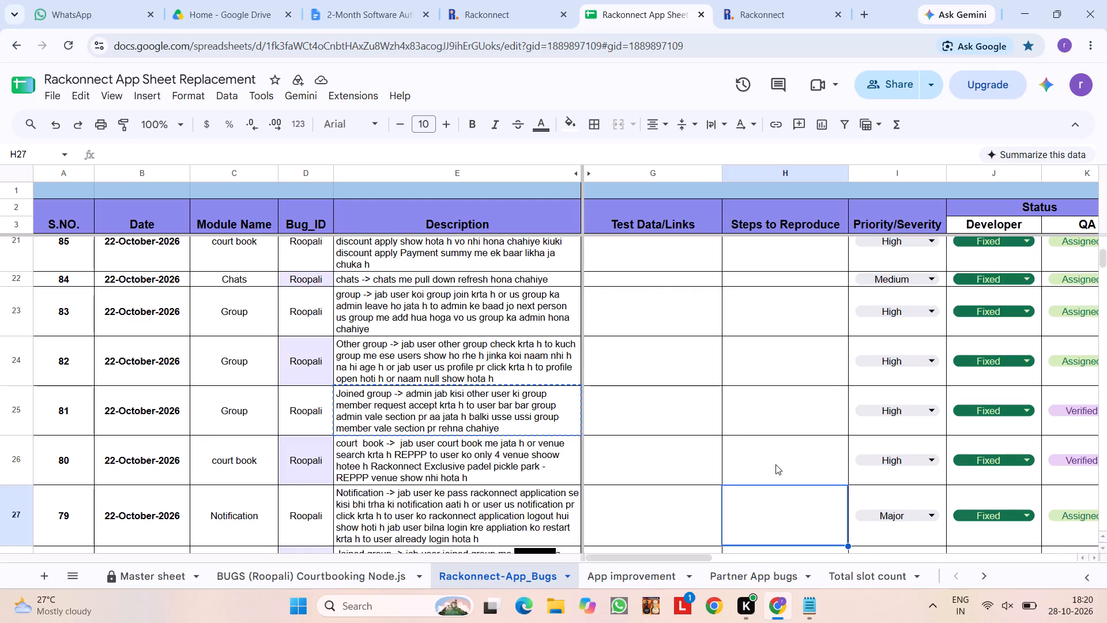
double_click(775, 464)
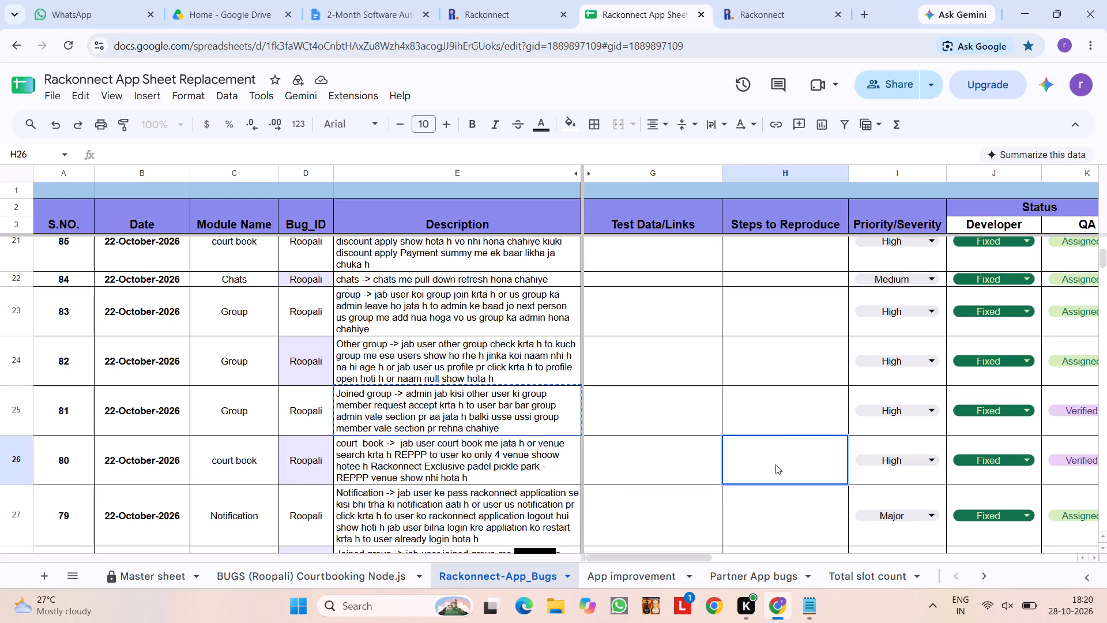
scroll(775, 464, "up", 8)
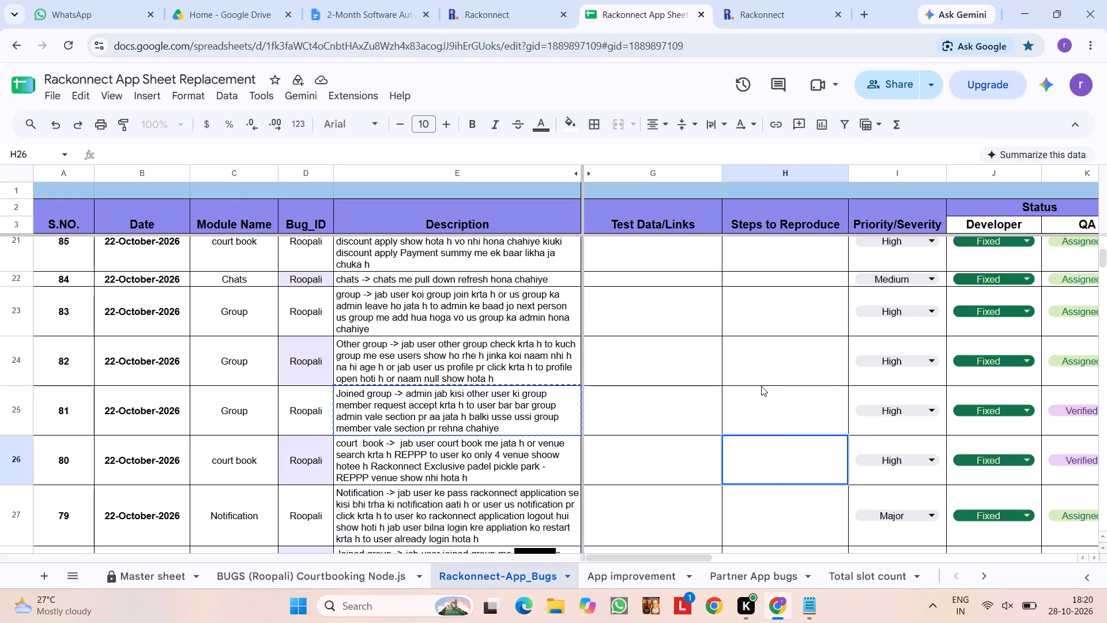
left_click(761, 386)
Back in the Rackonnect-App_Bugs sheet, fill bug 100's date with 28-October-2026, copied from bug 99.
scroll(761, 386, "up", 17)
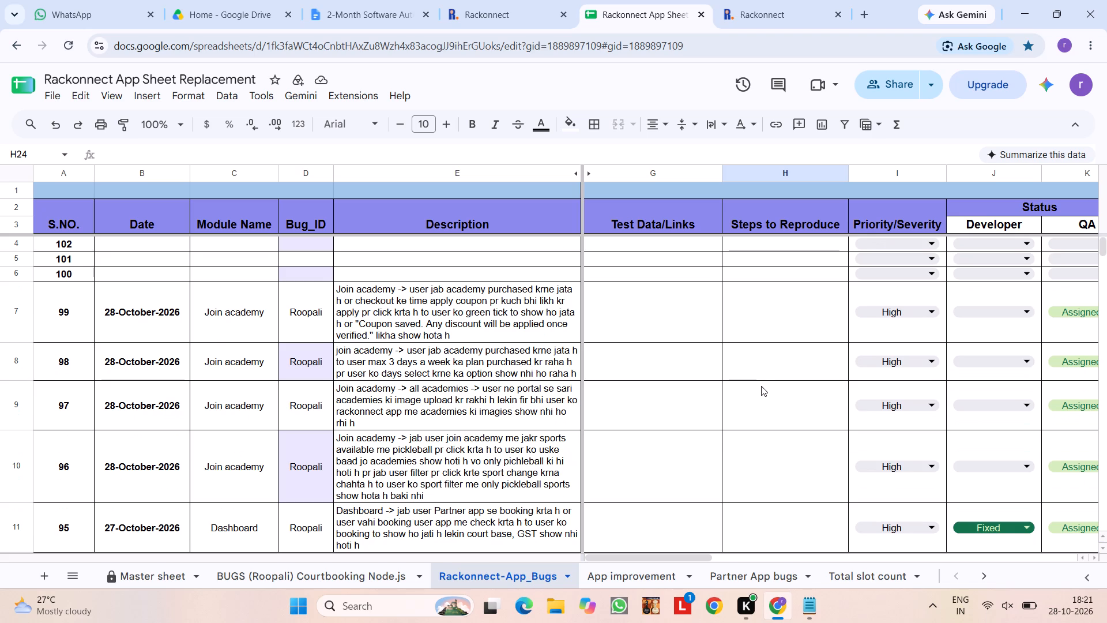
left_click(130, 273)
left_click(139, 302)
key("ctrl+c")
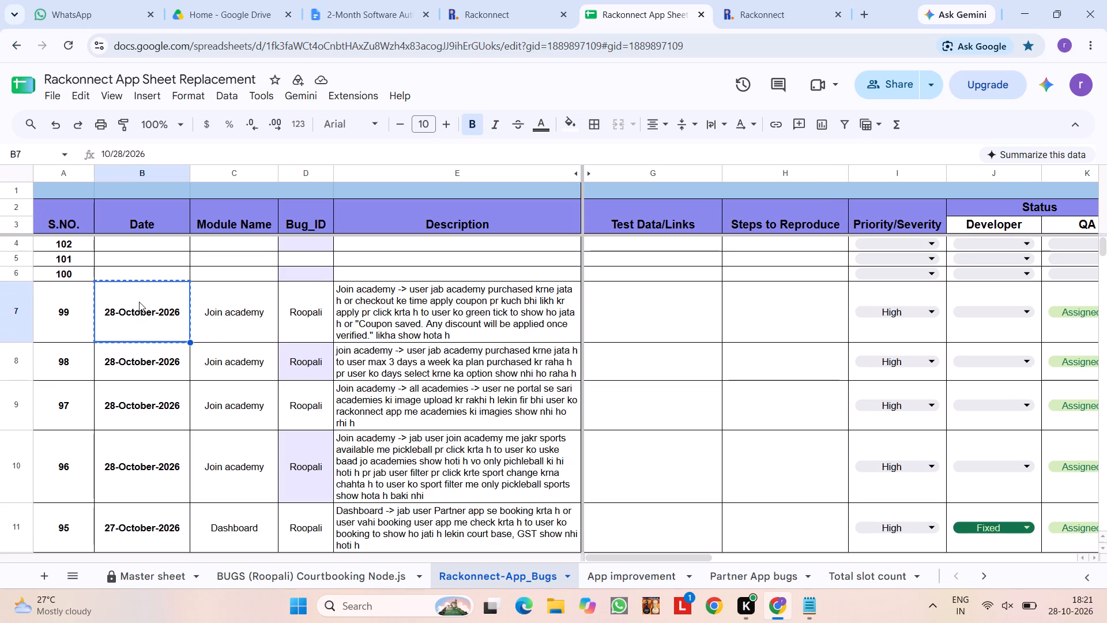
left_click(140, 271)
key("ctrl+v")
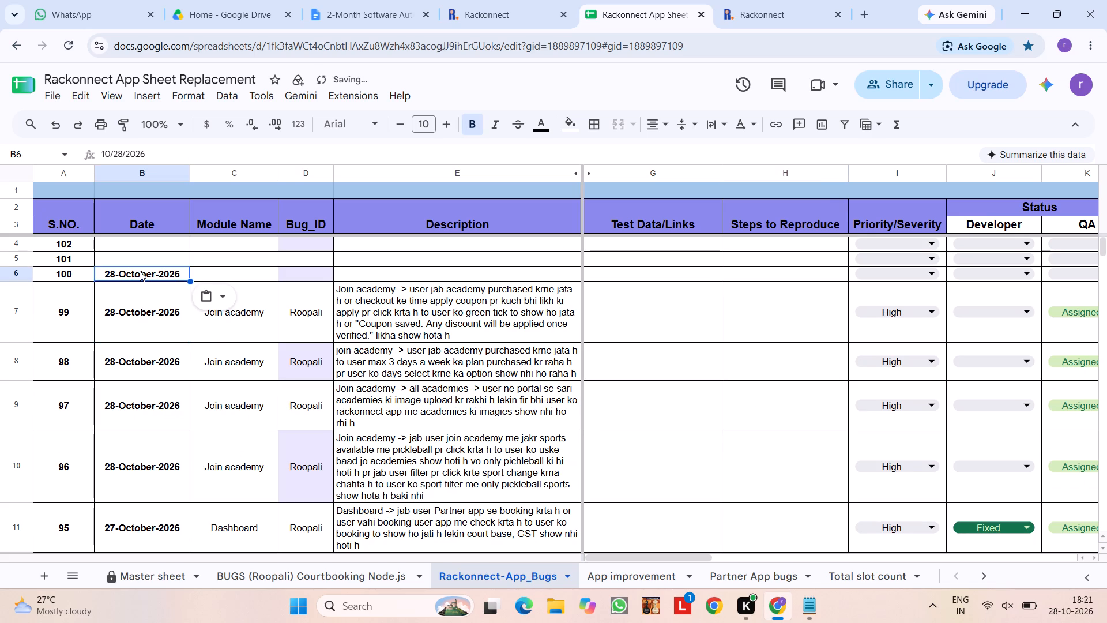
Enter Group as the module name for bug 100.
left_click_drag(266, 276, 255, 286)
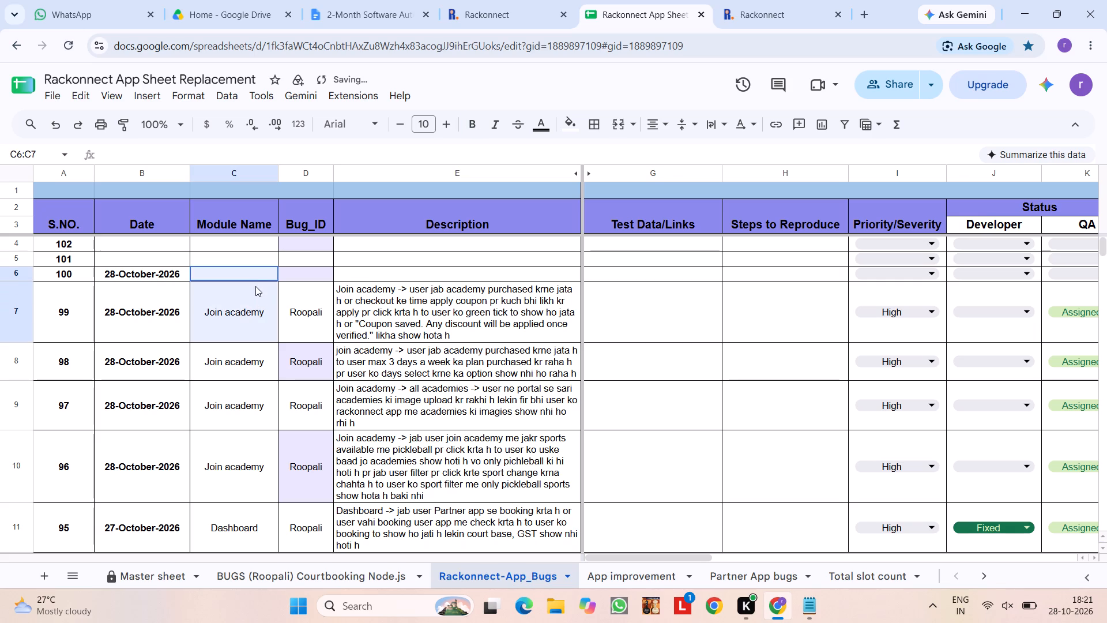
left_click_drag(255, 286, 256, 279)
left_click(256, 279)
type("Group")
key("space")
key("Tab")
key("Tab")
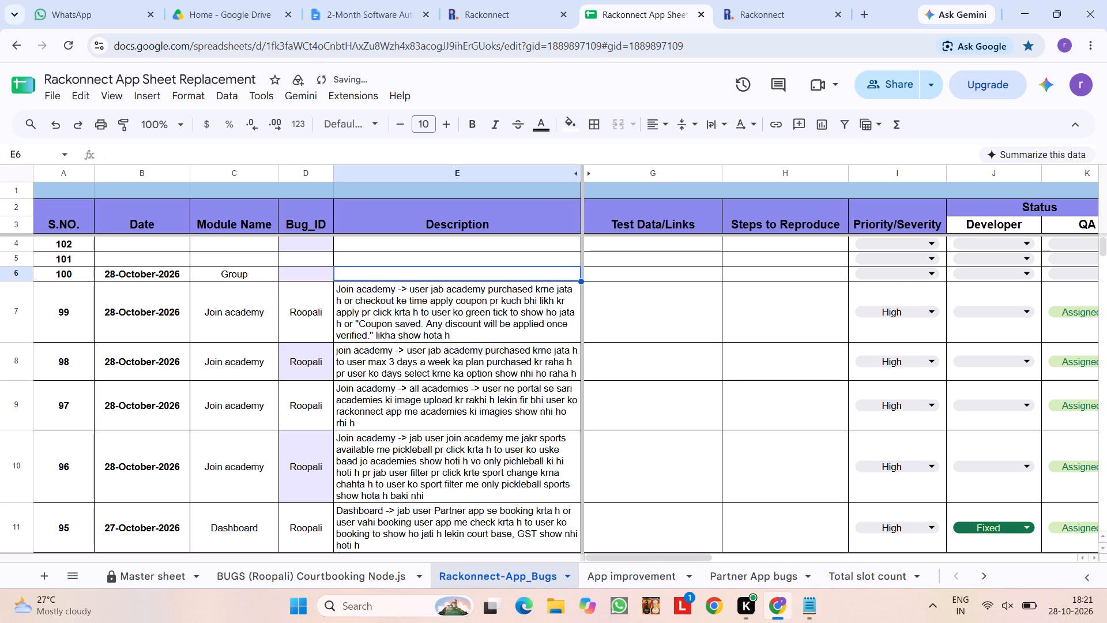
Copy bug 99's Bug_ID entry, Roopali, into bug 100's row.
left_click(327, 326)
key("ctrl+c")
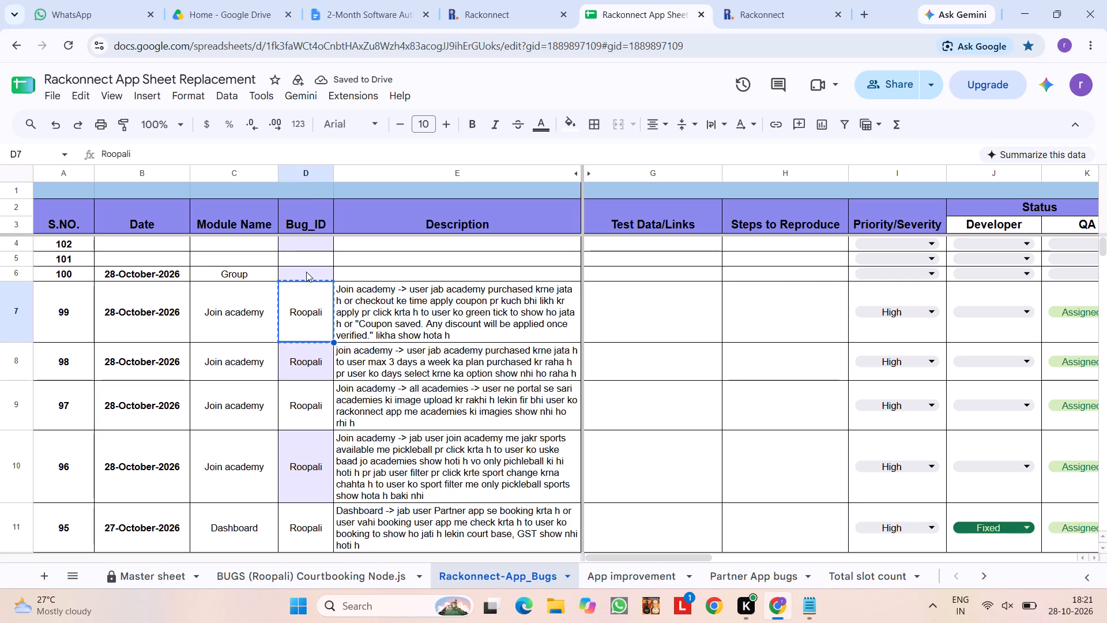
left_click(306, 272)
key("ctrl+v")
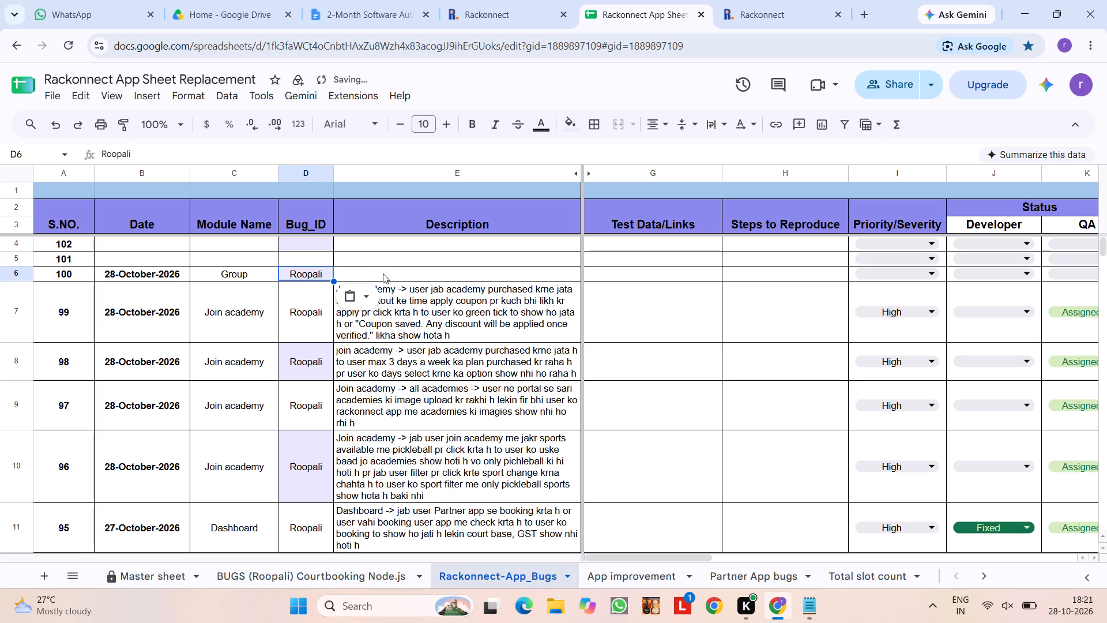
Start bug 100's description with the path "Group -> joined / other group -> group members ->".
left_click(383, 273)
type("Group")
key("space")
type("->")
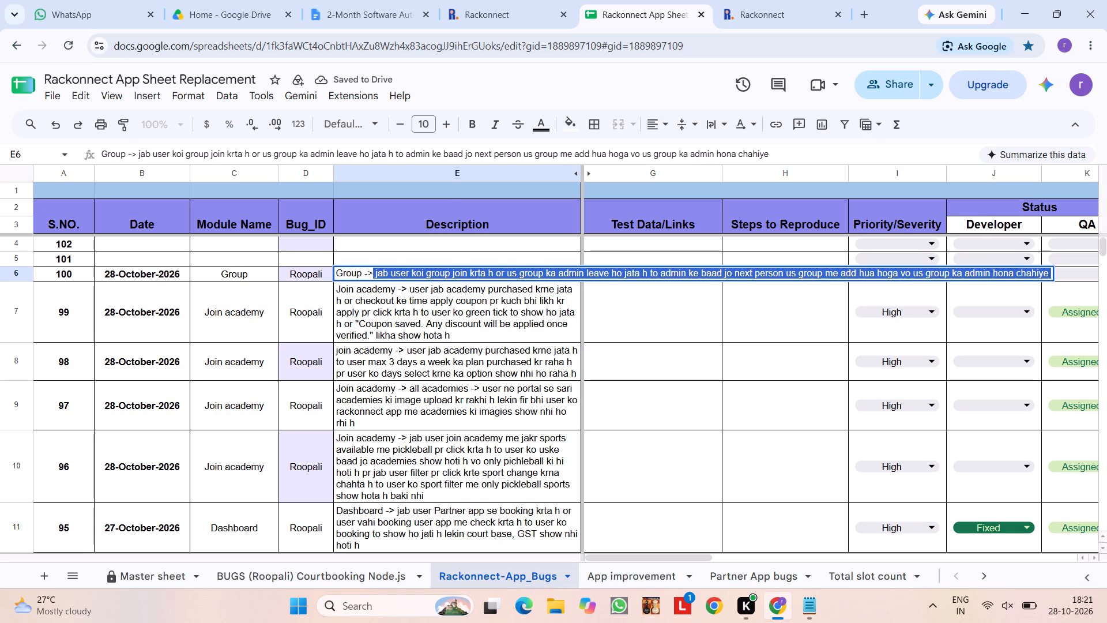
key("space")
type("joi")
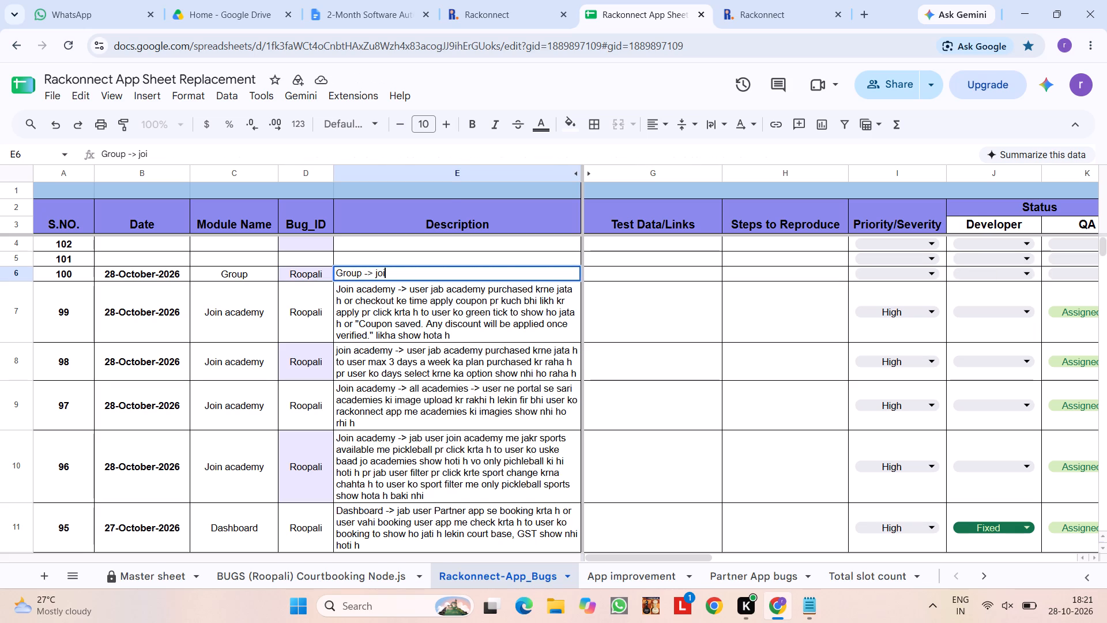
type("ned")
key("space")
type("/ other group -> user ne")
key("space")
type("==")
key("BackSpace")
key("BackSpace")
key("BackSpace")
key("BackSpace")
key("BackSpace")
key("BackSpace")
key("BackSpace")
key("BackSpace")
key("BackSpace")
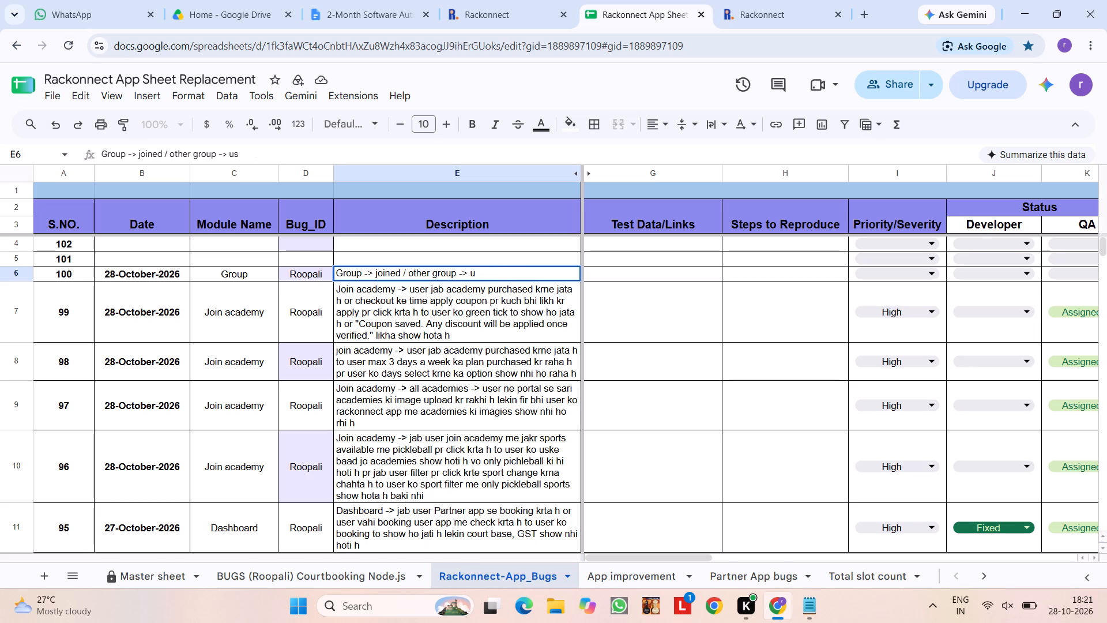
key("BackSpace")
type("group members ->")
key("space")
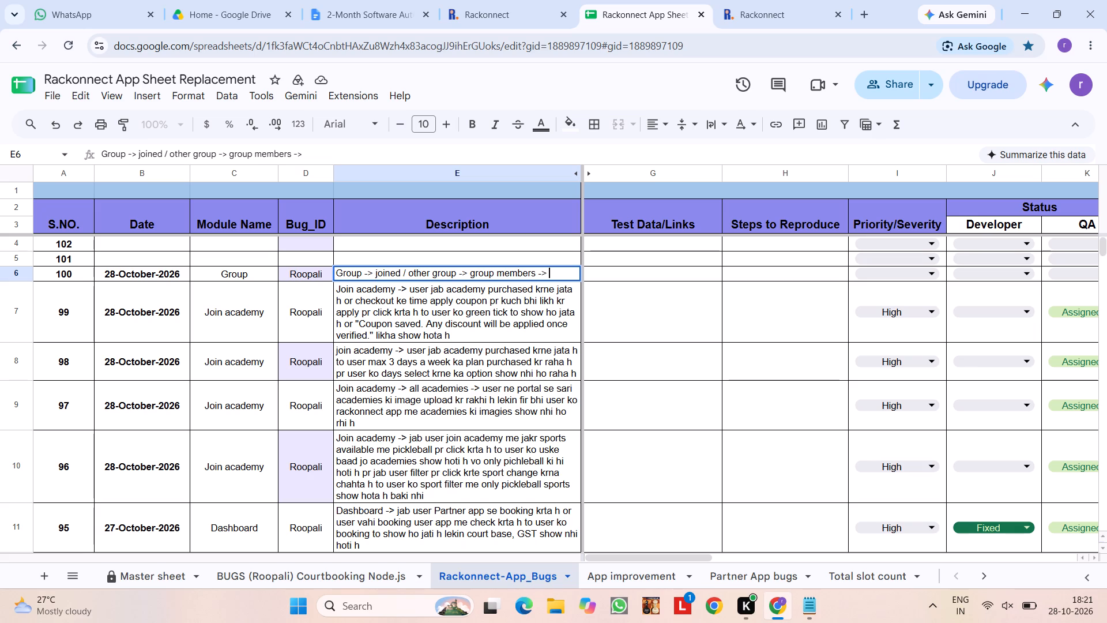
Continue bug 100's description with "agar kisi group member ne apne profile ke sare sports select kr rakhe h to".
type("agar kus")
key("BackSpace")
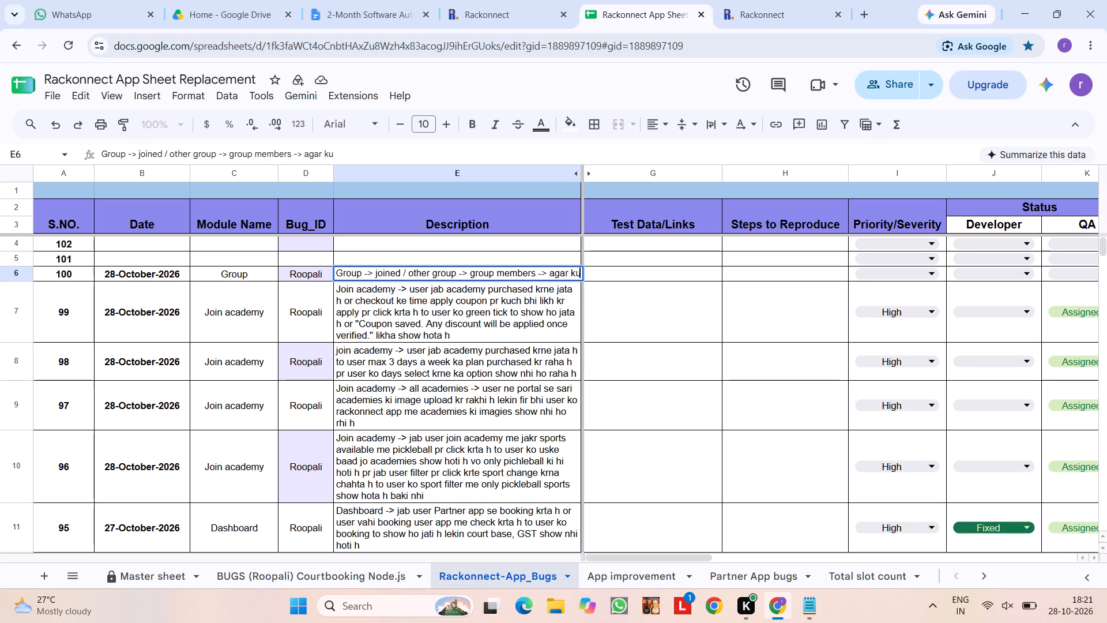
key("BackSpace")
type("isi")
key("space")
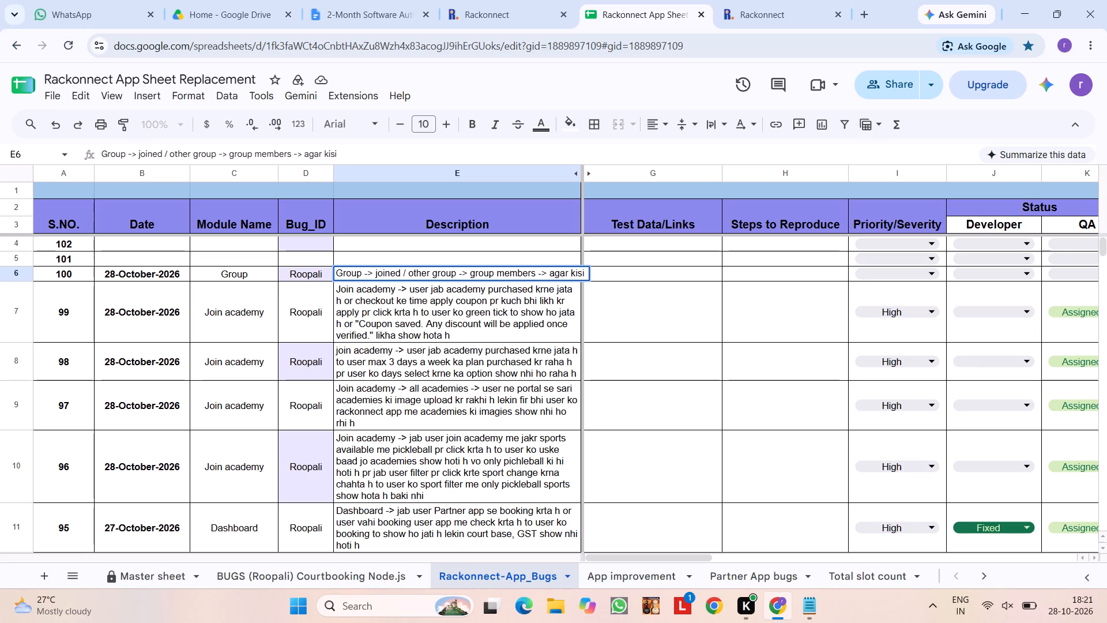
type("group member")
key("space")
type("ne")
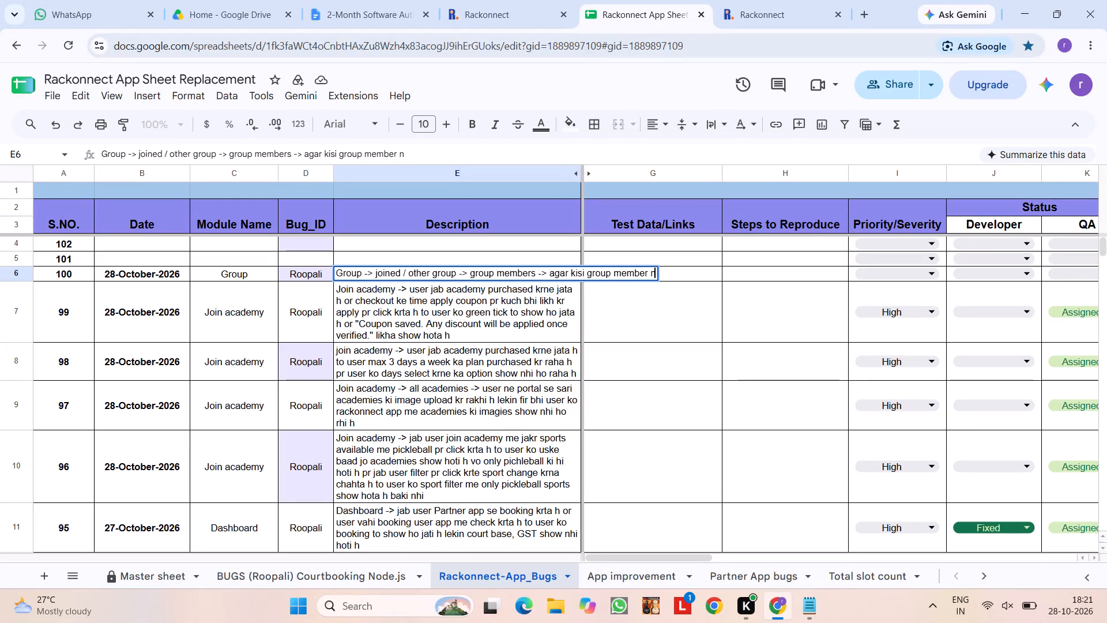
key("space")
type("apne")
key("space")
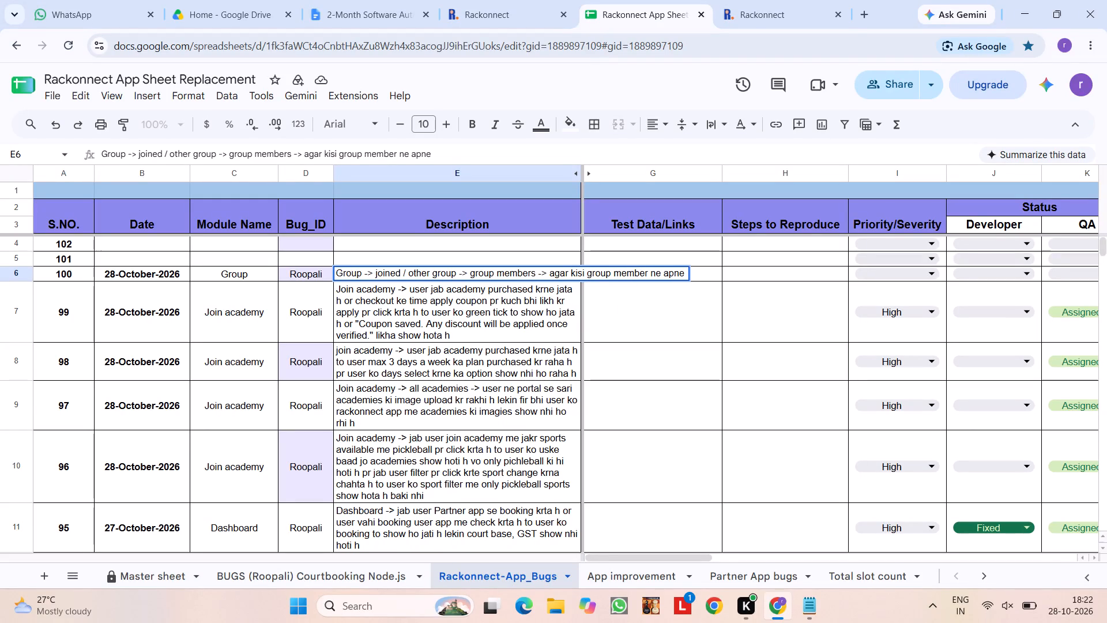
type("sa")
key("BackSpace")
key("BackSpace")
key("BackSpace")
key("space")
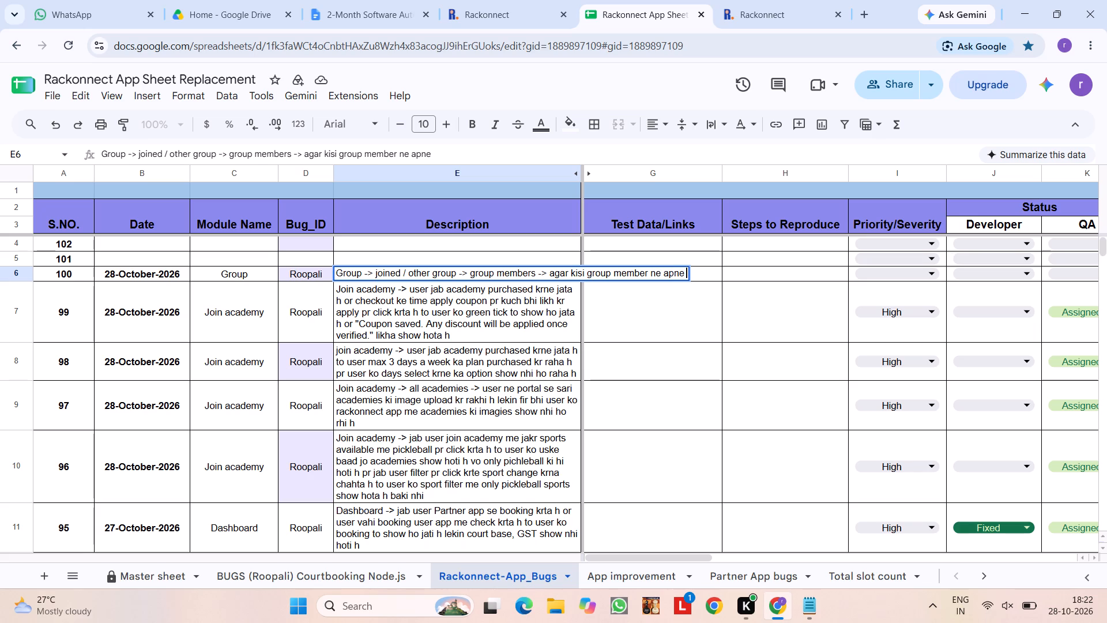
type("profile ke sare pr")
key("BackSpace")
key("BackSpace")
type("sports del")
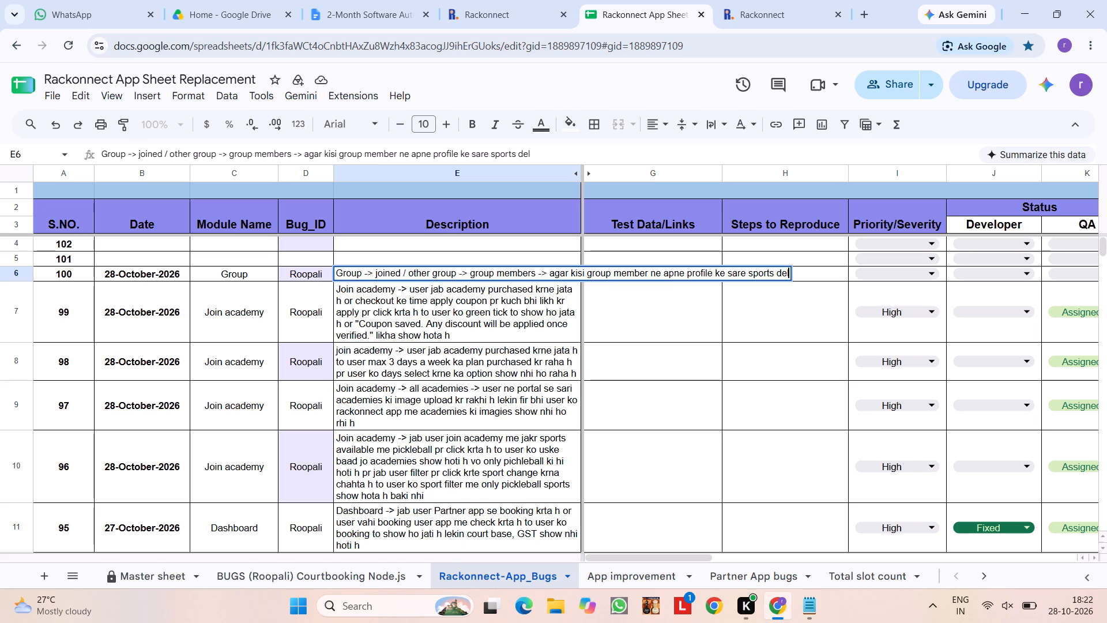
key("BackSpace")
key("BackSpace")
key("BackSpace")
type("selell")
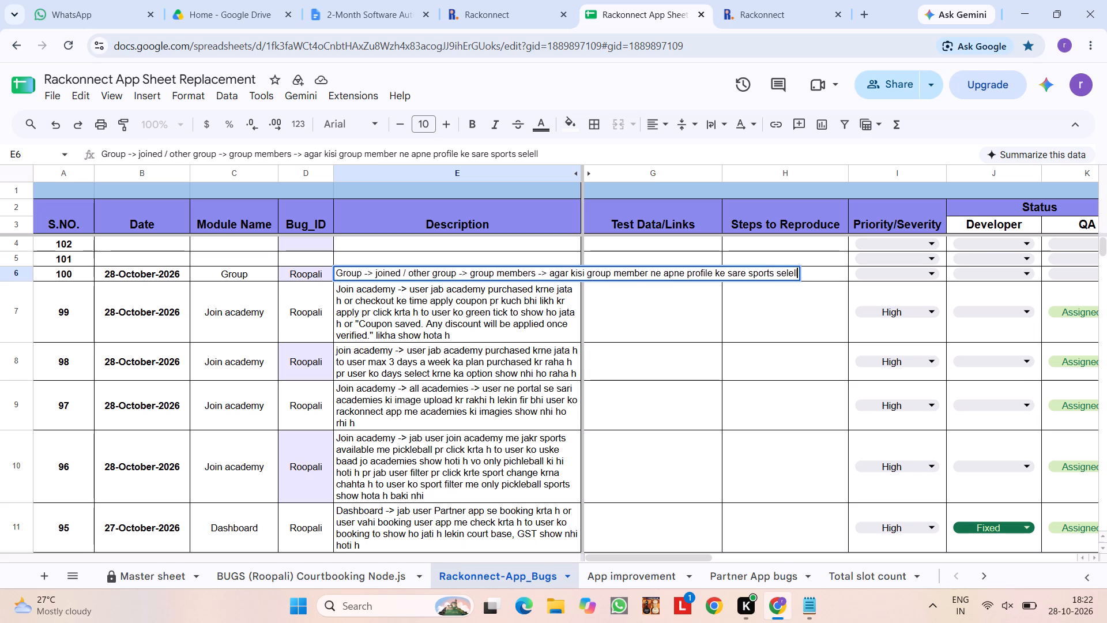
key("BackSpace")
key("BackSpace")
type("ct kr rakhe h to u")
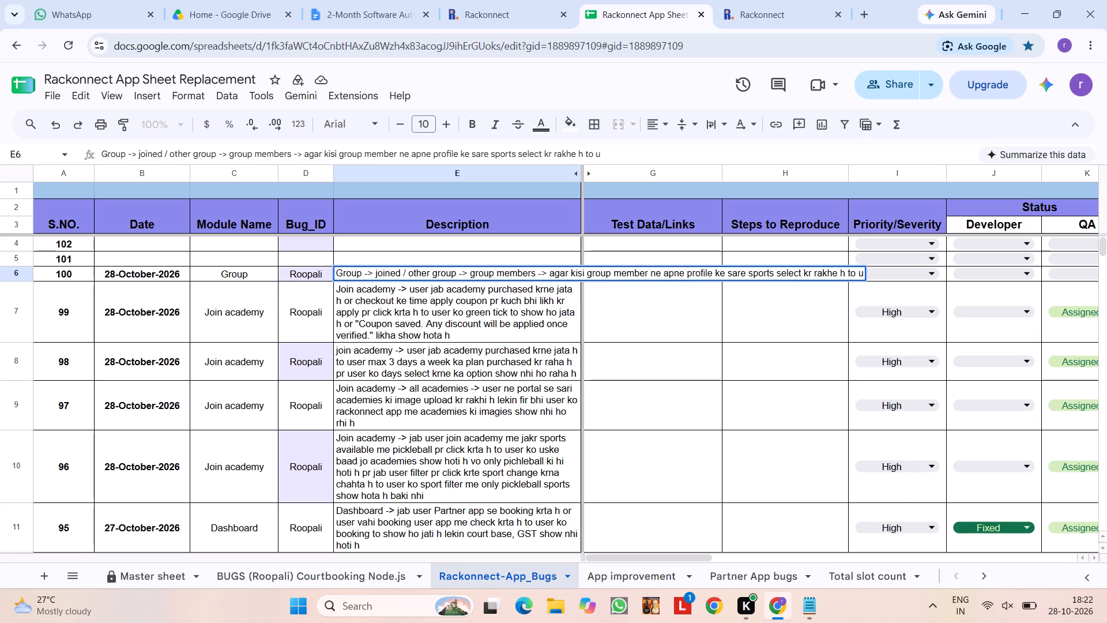
key("BackSpace")
Finish bug 100's description with "group member me vo sare sports show hone chahiye".
type("group")
key("space")
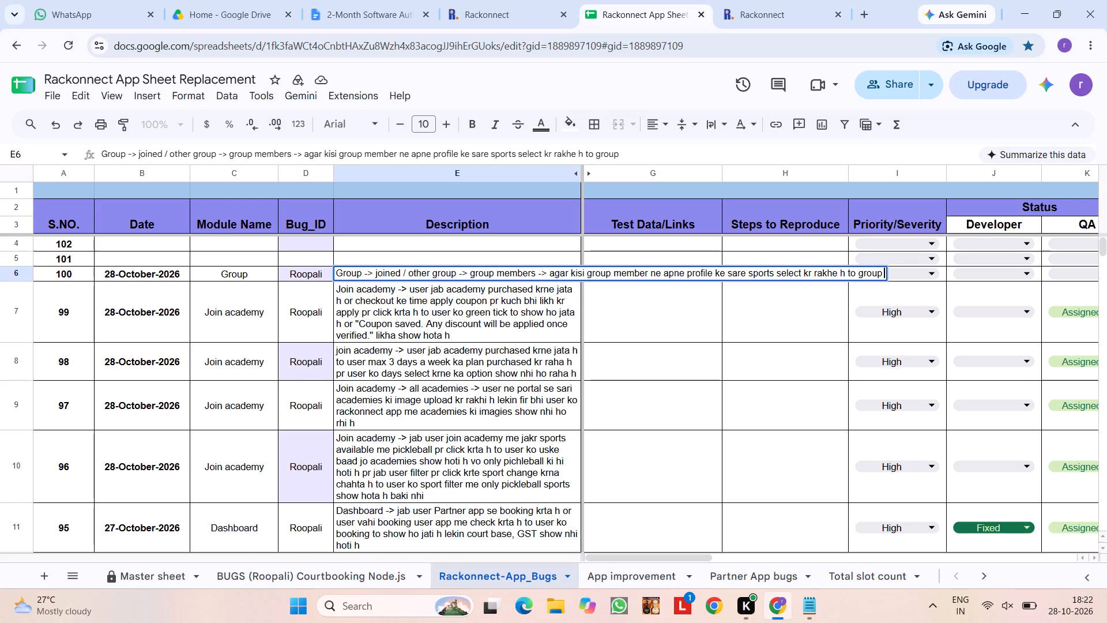
type("member me b")
key("BackSpace")
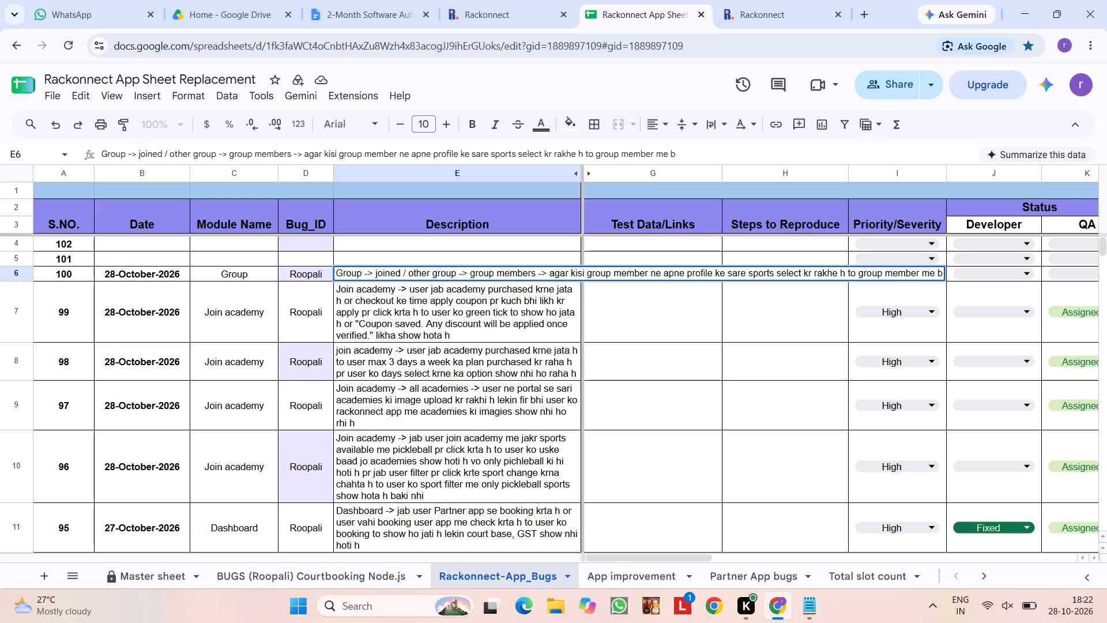
type("ov")
key("space")
key("BackSpace")
key("BackSpace")
key("BackSpace")
type("v")
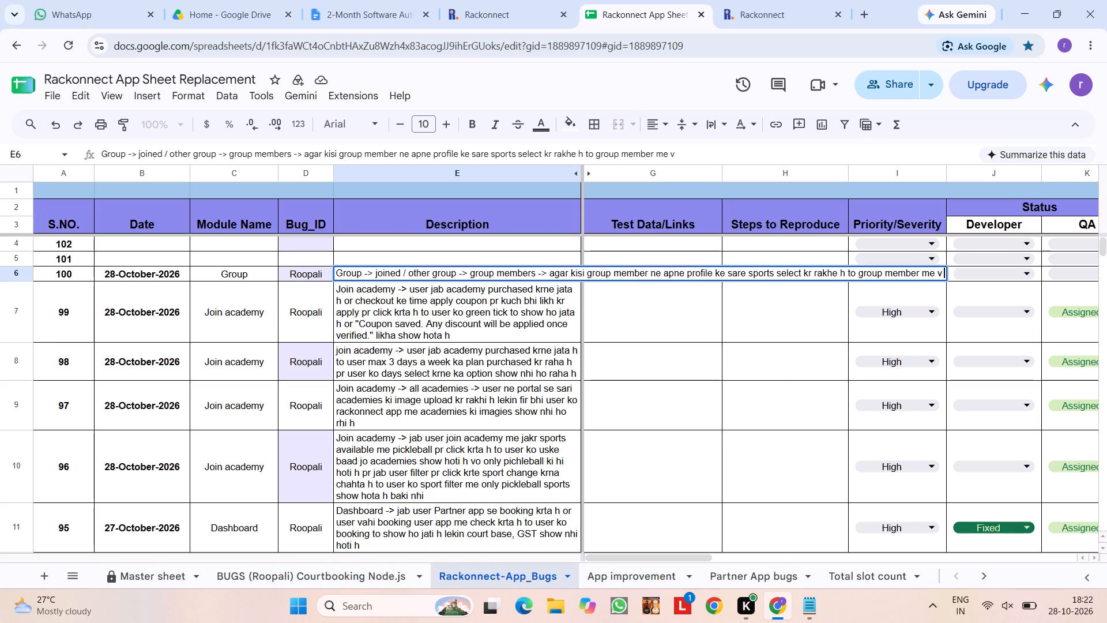
key("space")
key("BackSpace")
type("o saar")
key("BackSpace")
key("BackSpace")
type("re")
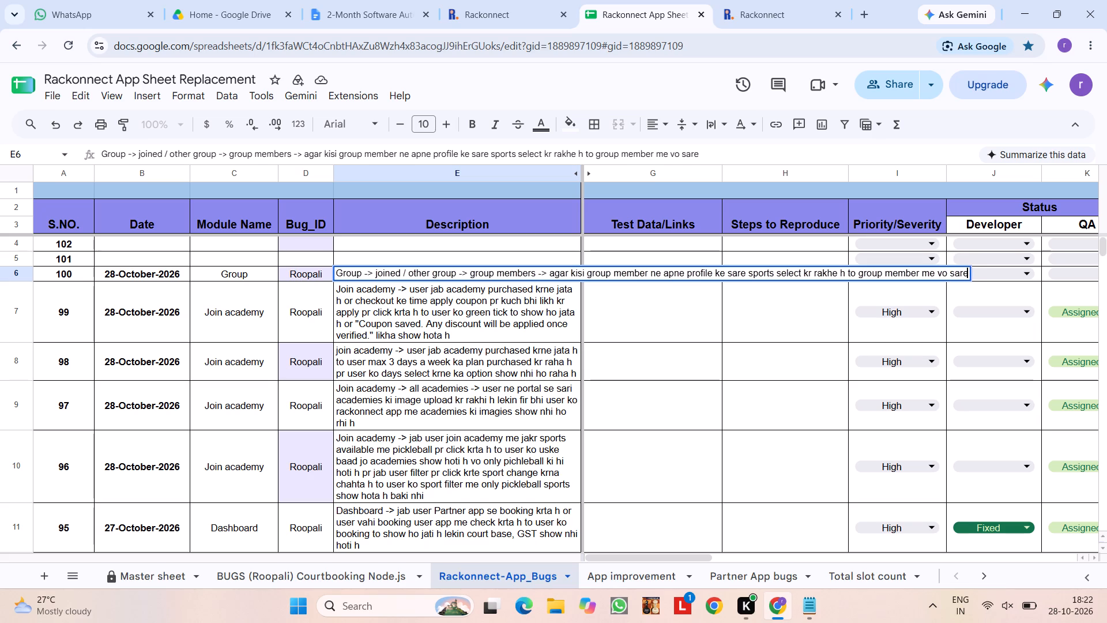
key("space")
key("s")
type("ports")
key("space")
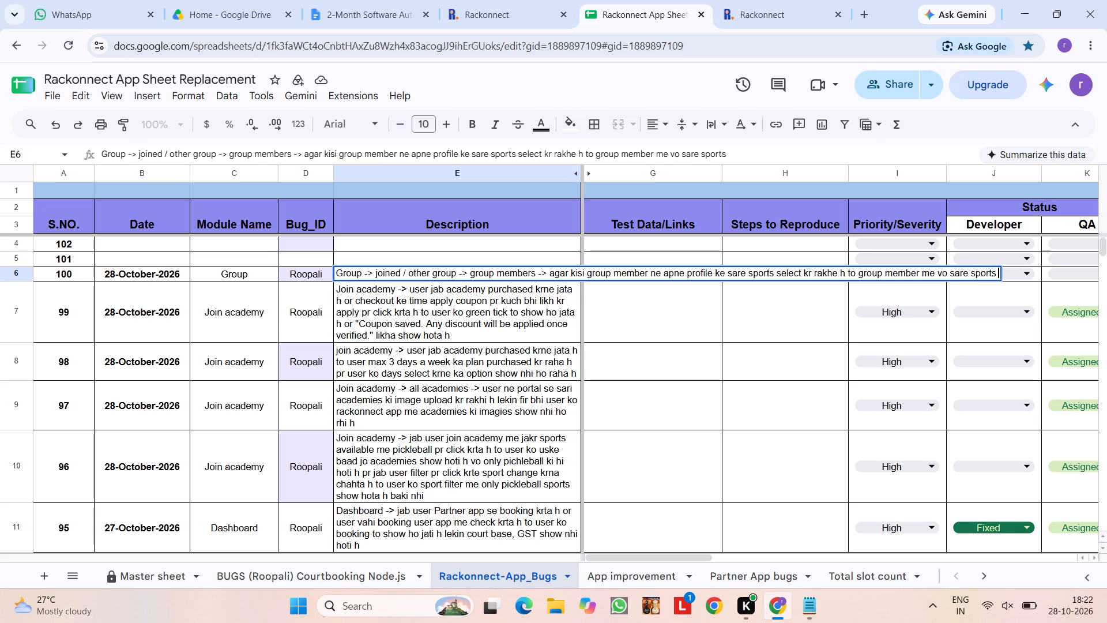
type("show hone chahiye")
key("space")
key("Return")
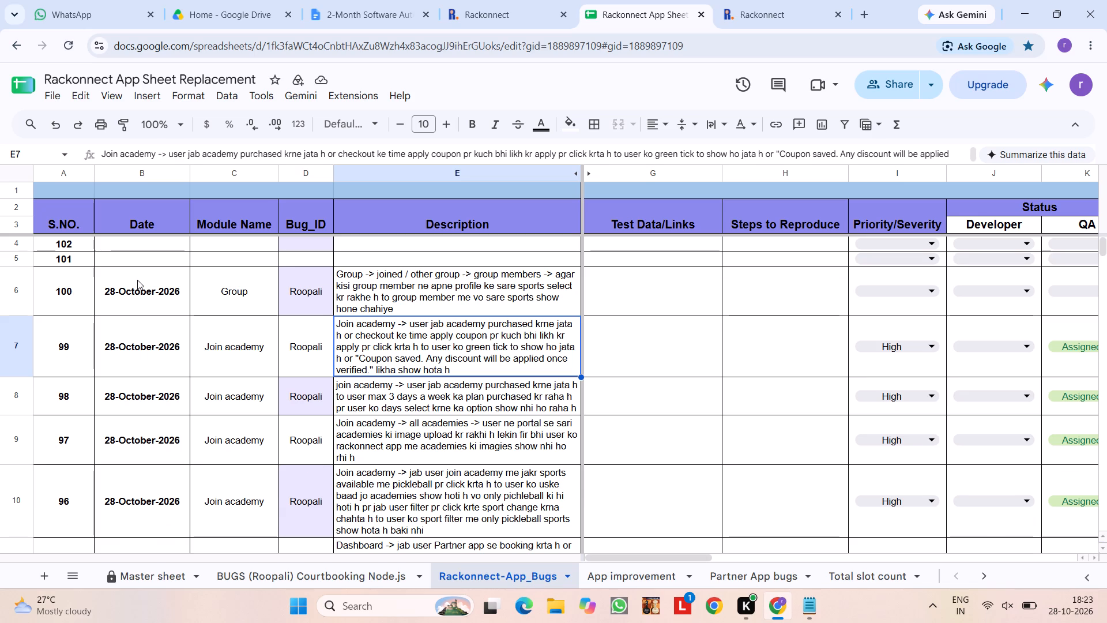
Copy bug 100's description into the empty bullet after the venue entry in the Notepad work update notes, ending it with "-> new".
left_click(515, 268)
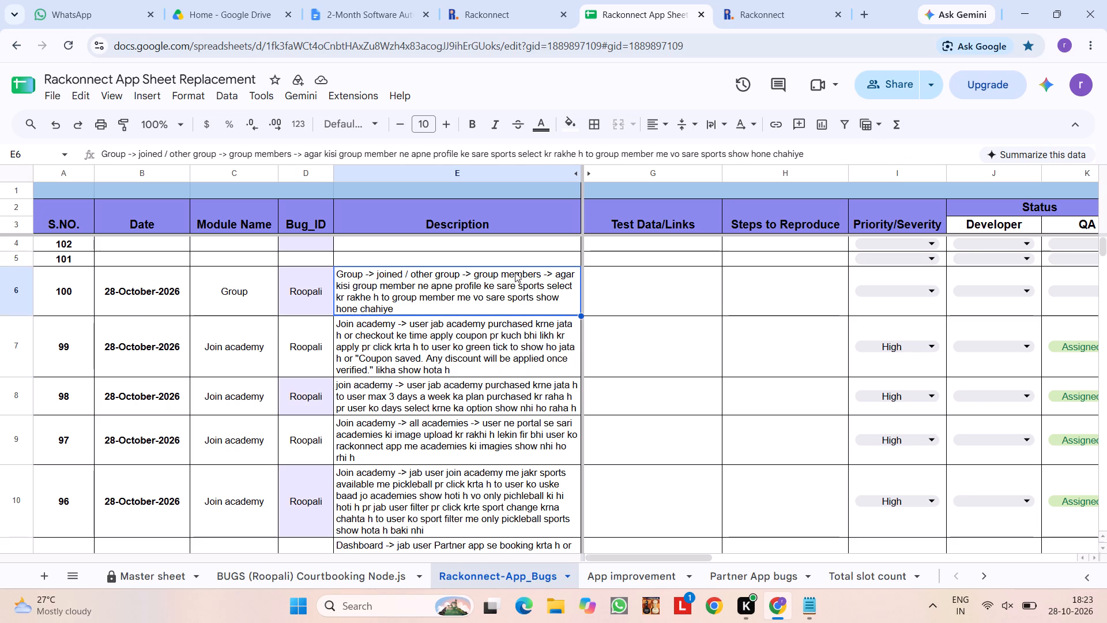
left_click(515, 273)
key("ctrl+c")
key("alt+Tab")
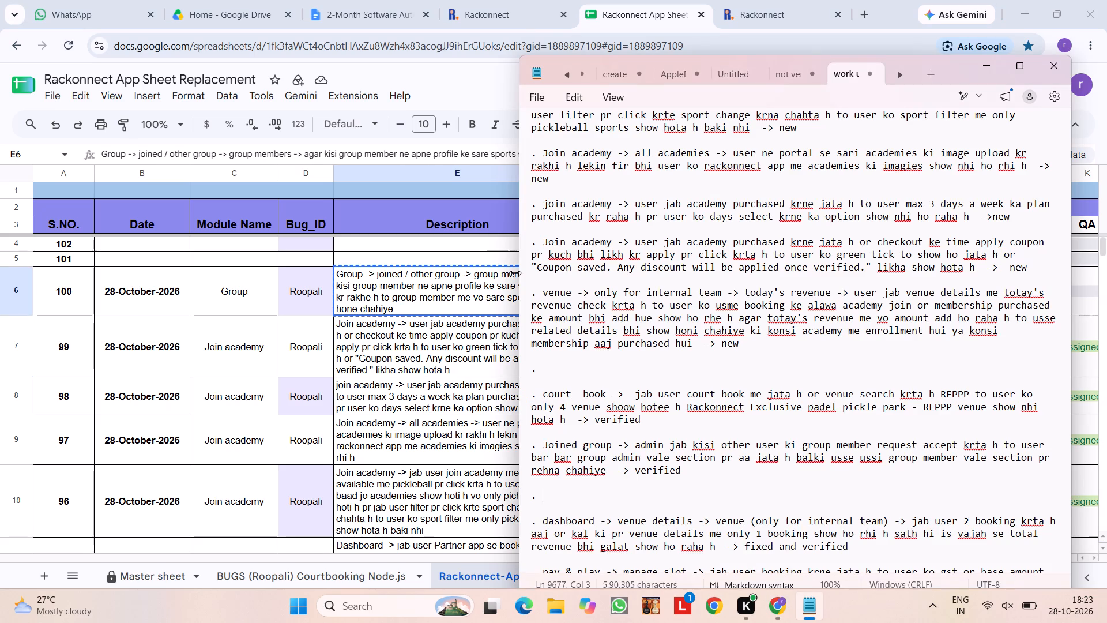
left_click(619, 367)
key("ctrl+v")
key("minus")
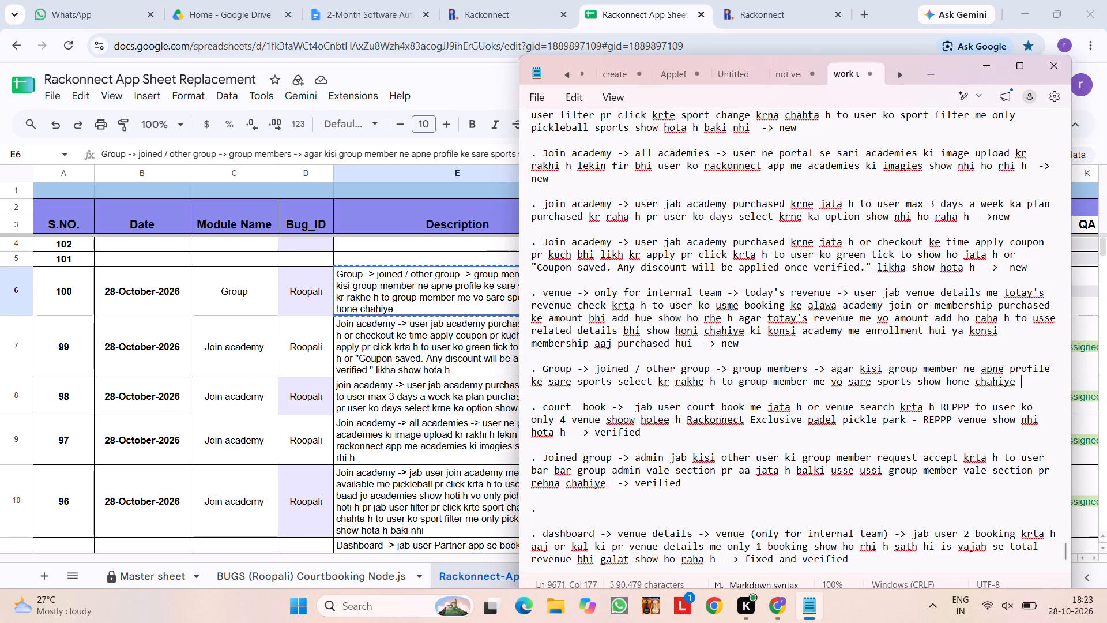
key("Return")
key("shift+greater")
key("BackSpace")
key("BackSpace")
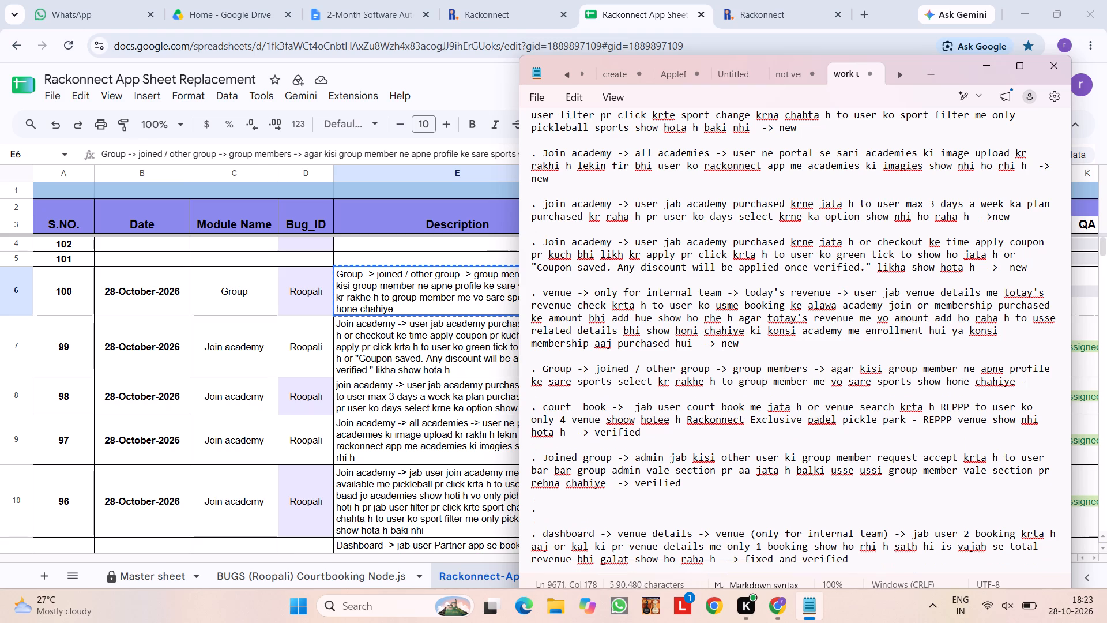
type("> new")
Add a blank line and a new empty ". " bullet below the Group entry in the notes.
key("Return")
key("Return")
type(".")
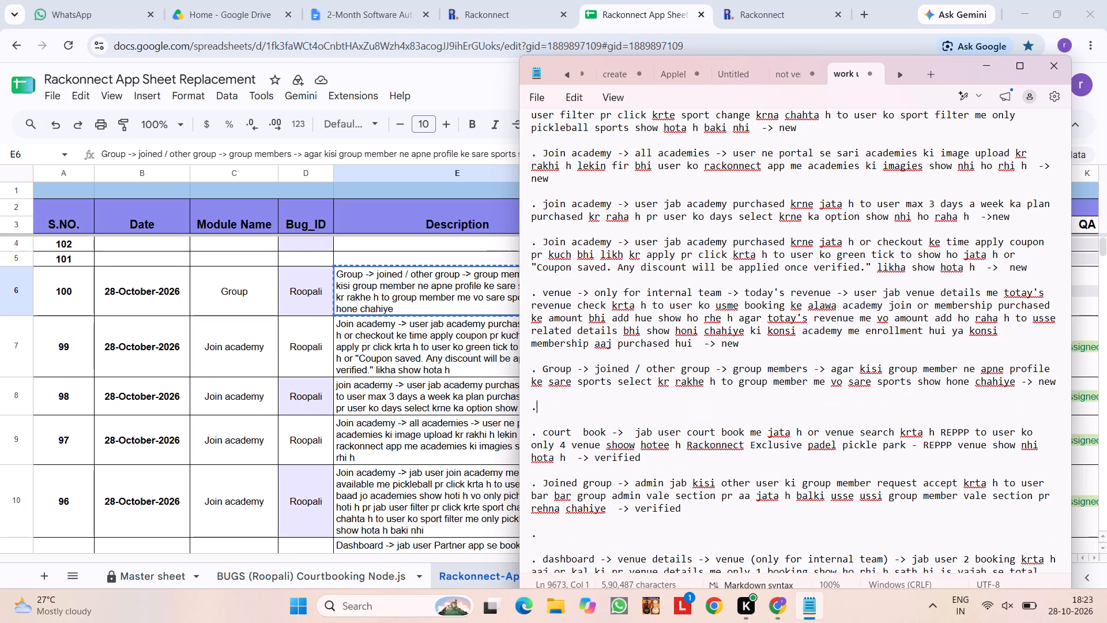
key("space")
Go to the empty bullet after the verified entries, then switch to the bug sheet in Chrome and find bug 82's row.
scroll(676, 463, "down", 1)
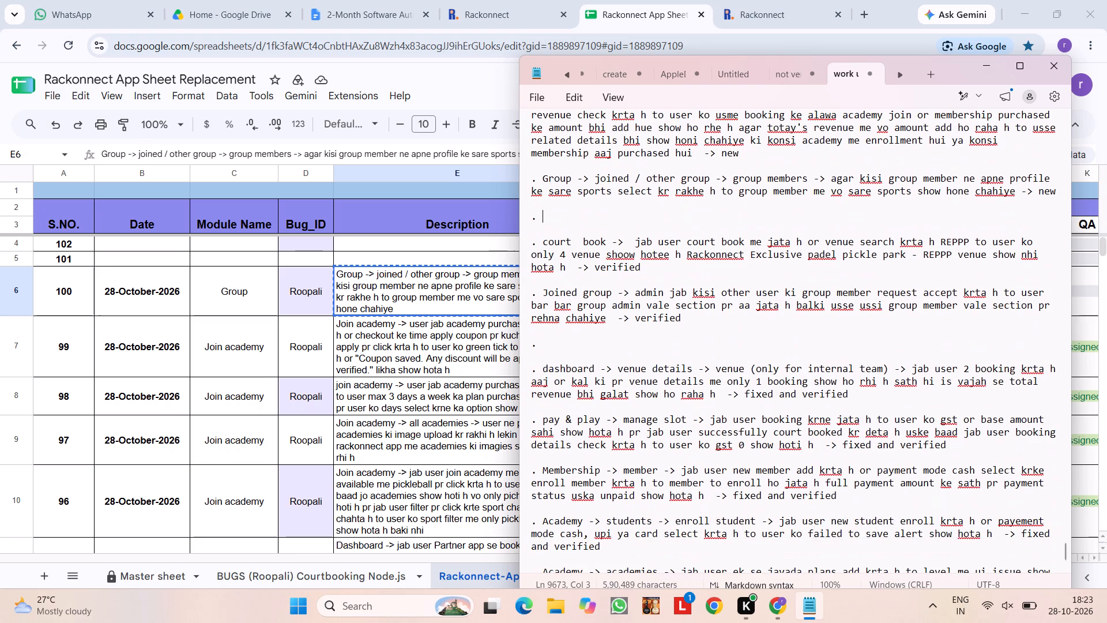
scroll(631, 388, "up", 1)
left_click(631, 380)
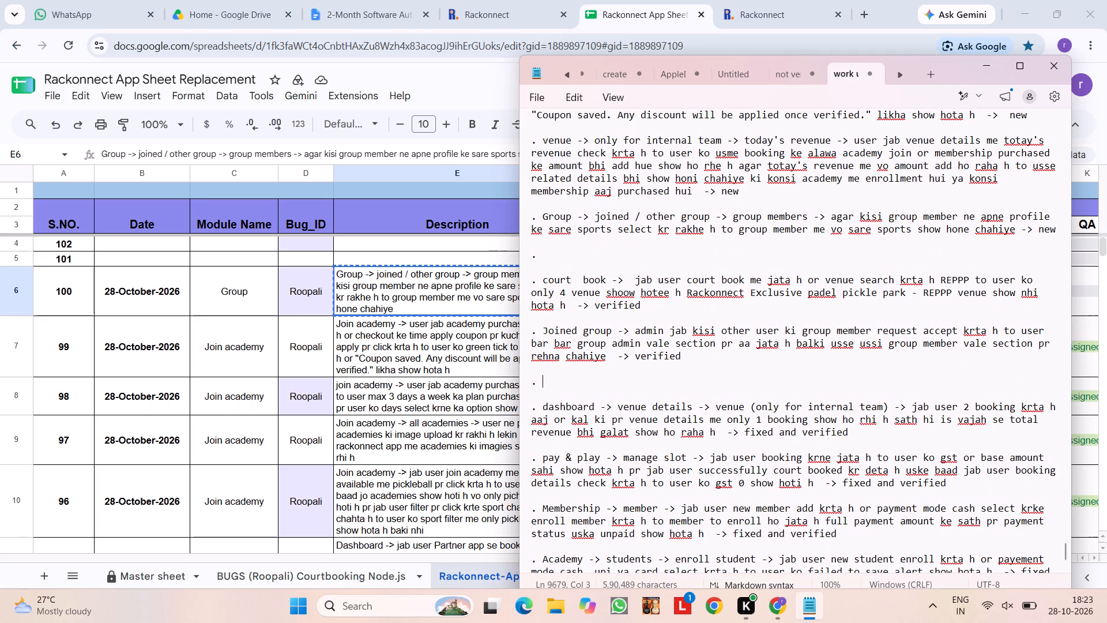
left_click(450, 448)
scroll(646, 472, "down", 2)
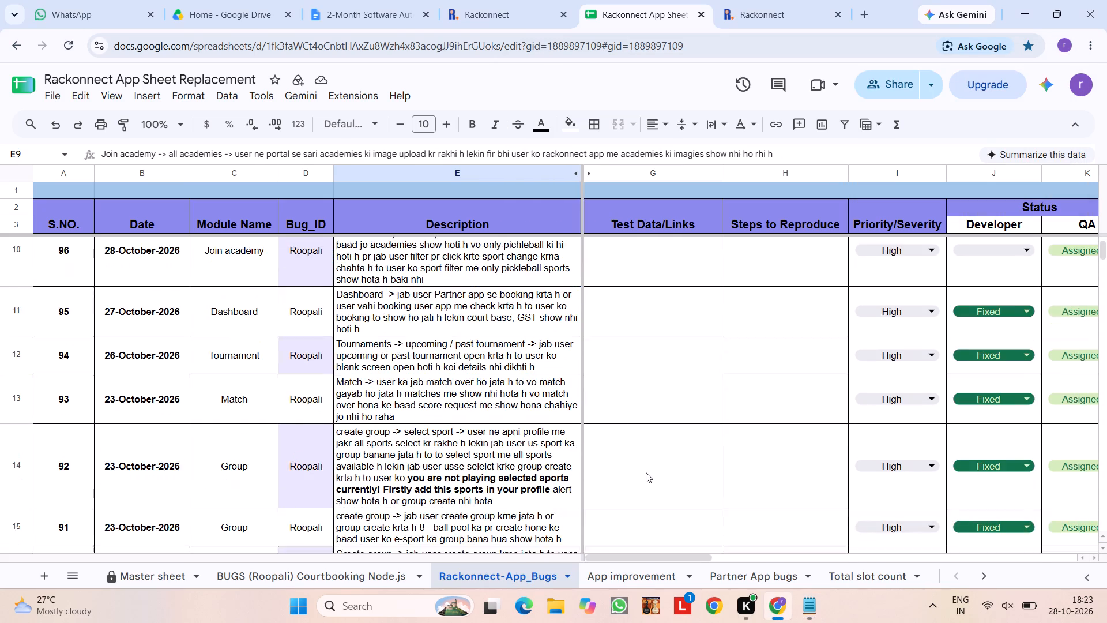
scroll(646, 472, "down", 6)
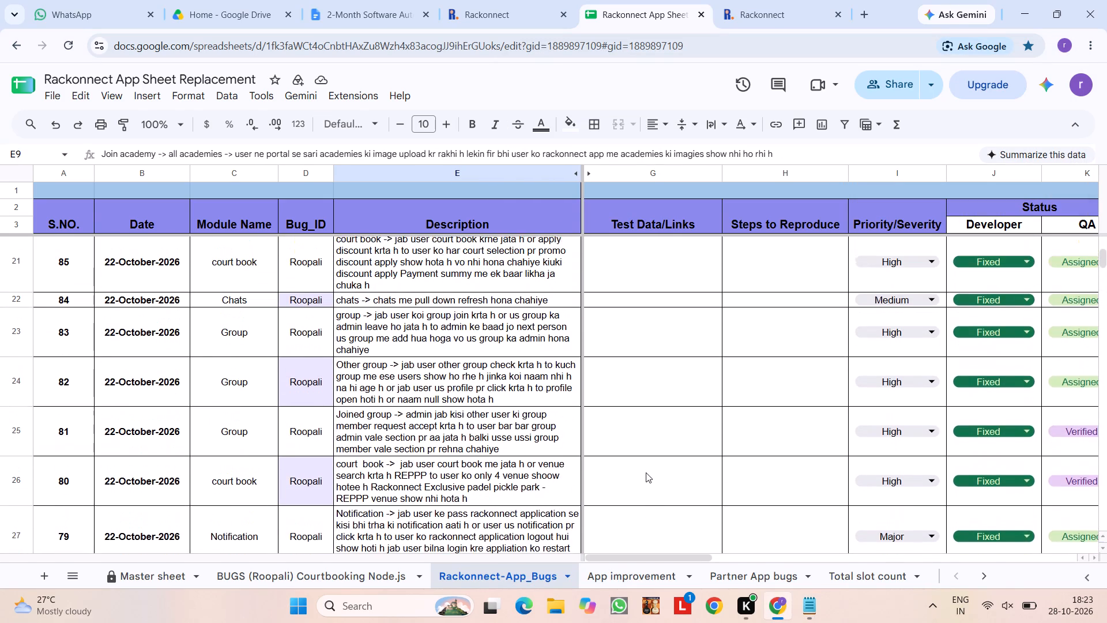
left_click(771, 395)
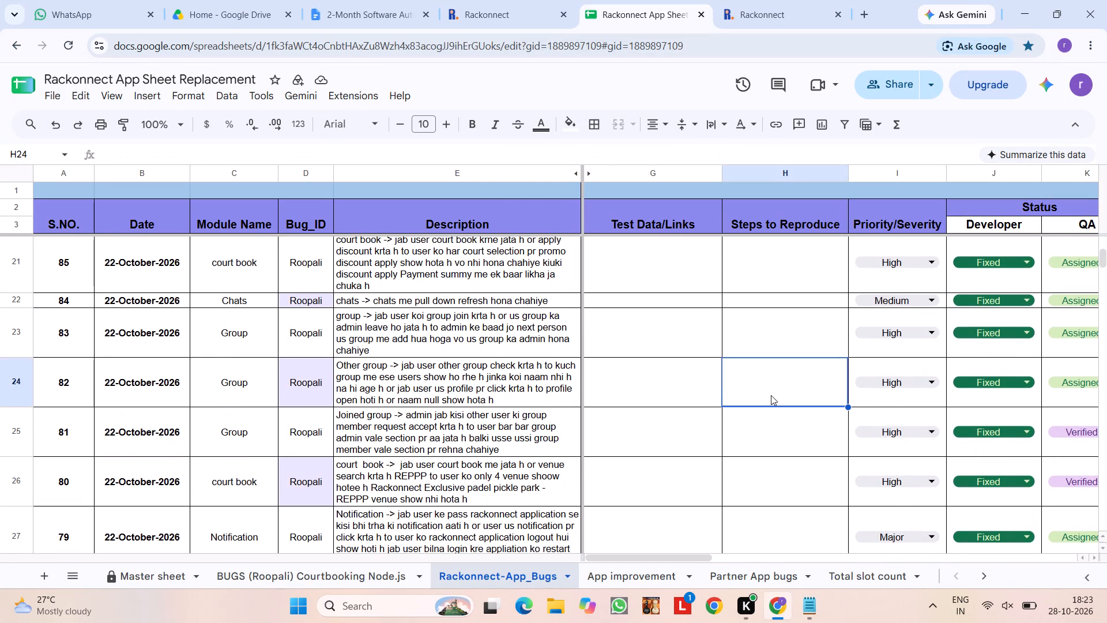
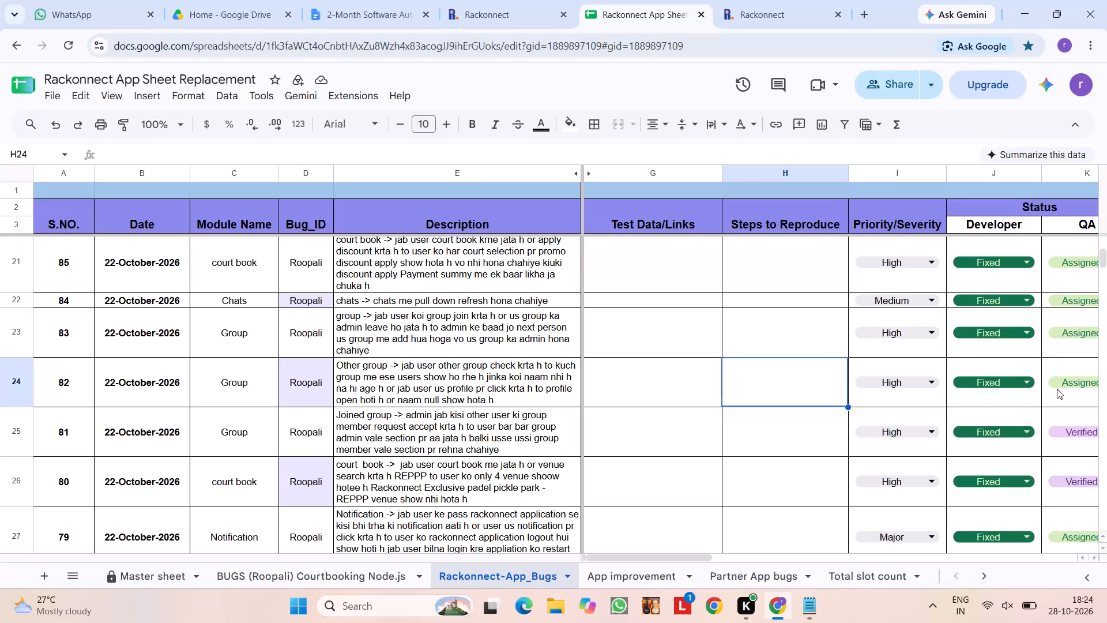
Set bug 82's QA status to Verified.
left_click(1060, 386)
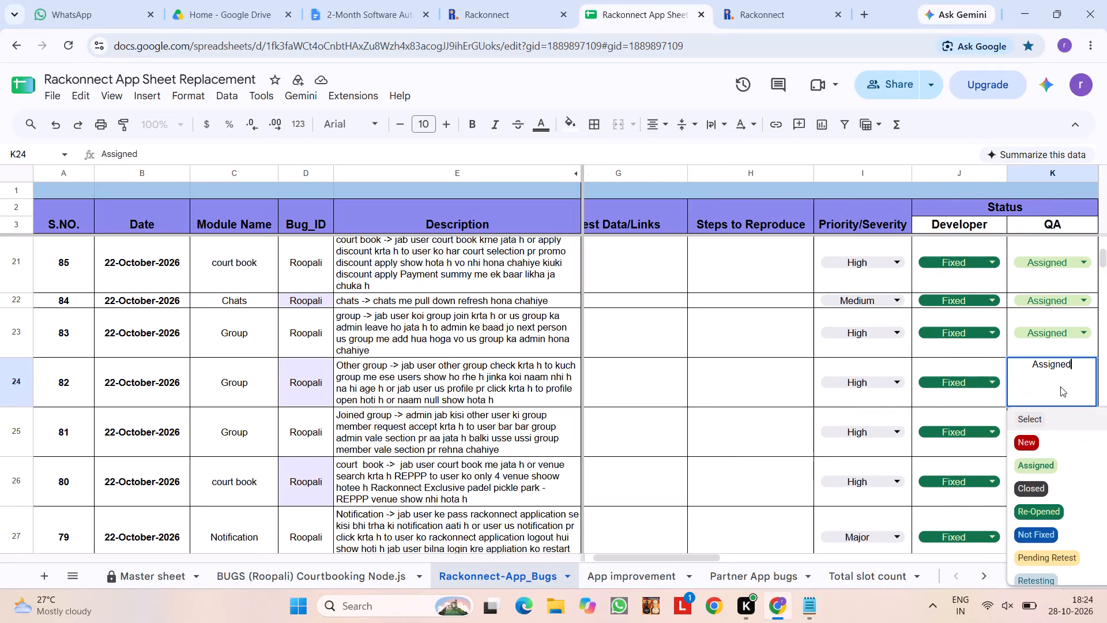
scroll(1059, 457, "down", 3)
left_click(1038, 528)
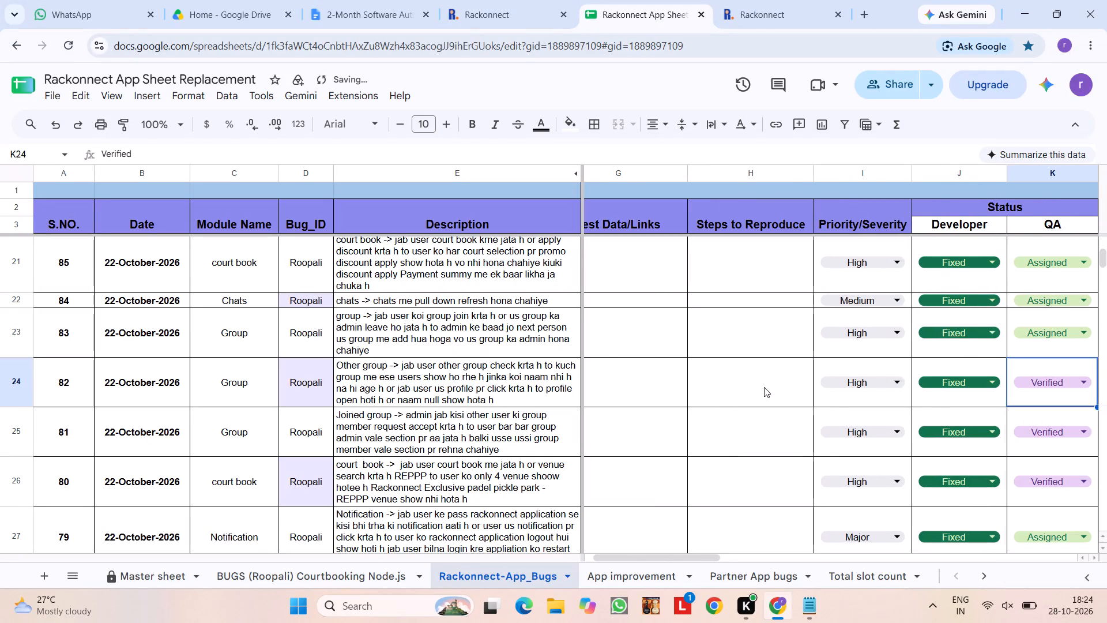
Copy bug 82's description into the empty bullet in the Notepad notes, ending it with "-> new", and start a new ". " bullet below.
left_click(526, 366)
key("ctrl+c")
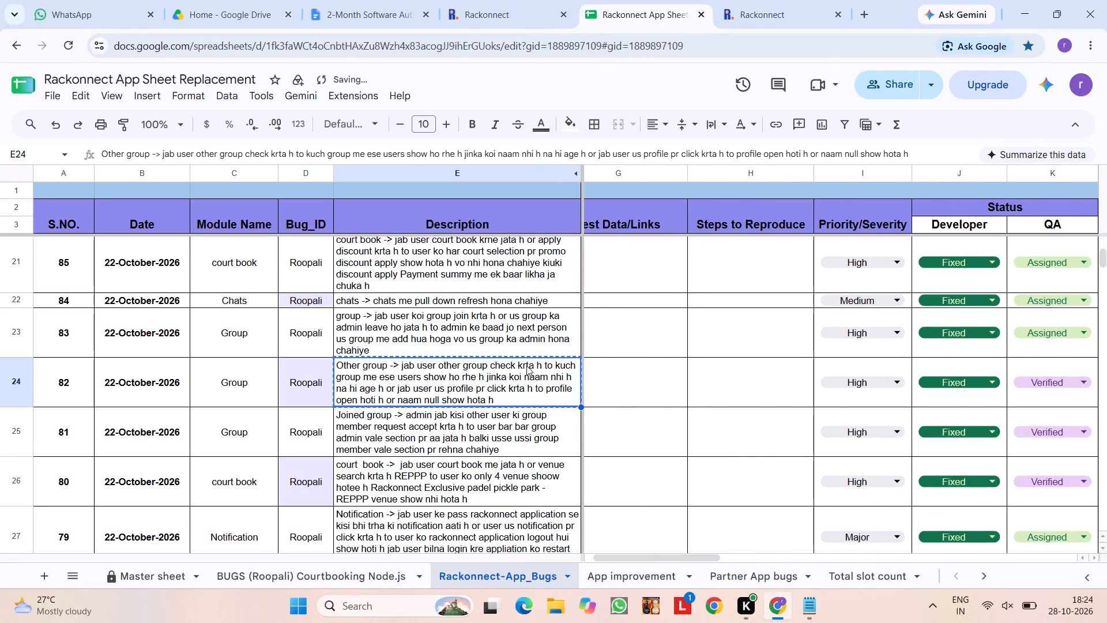
key("alt+Tab")
key("ctrl+v")
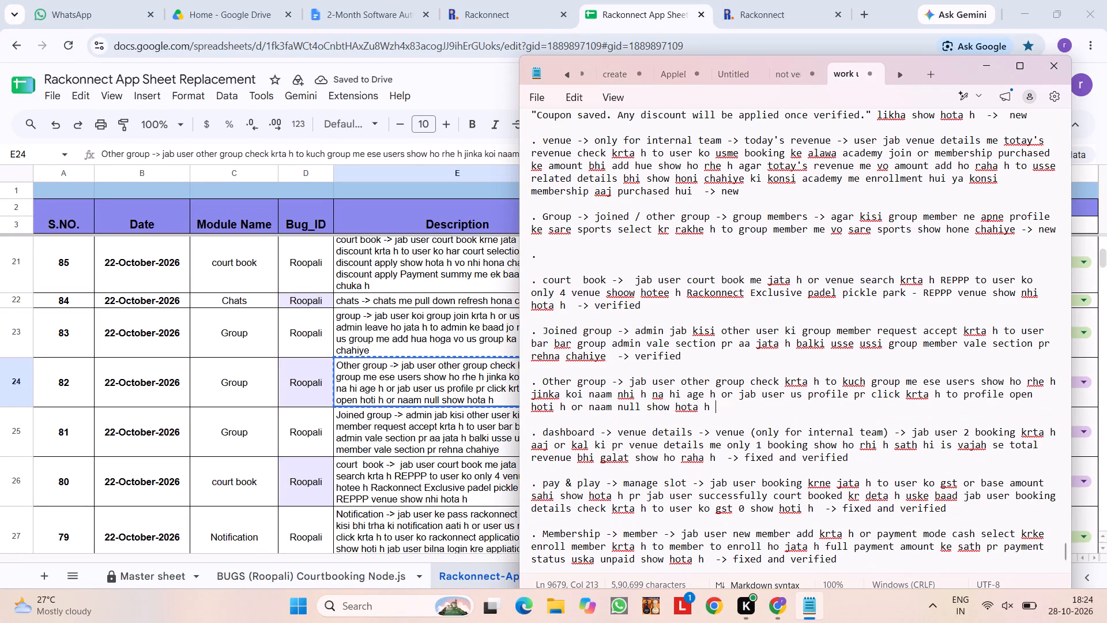
key("space")
type("-> new")
key("Return")
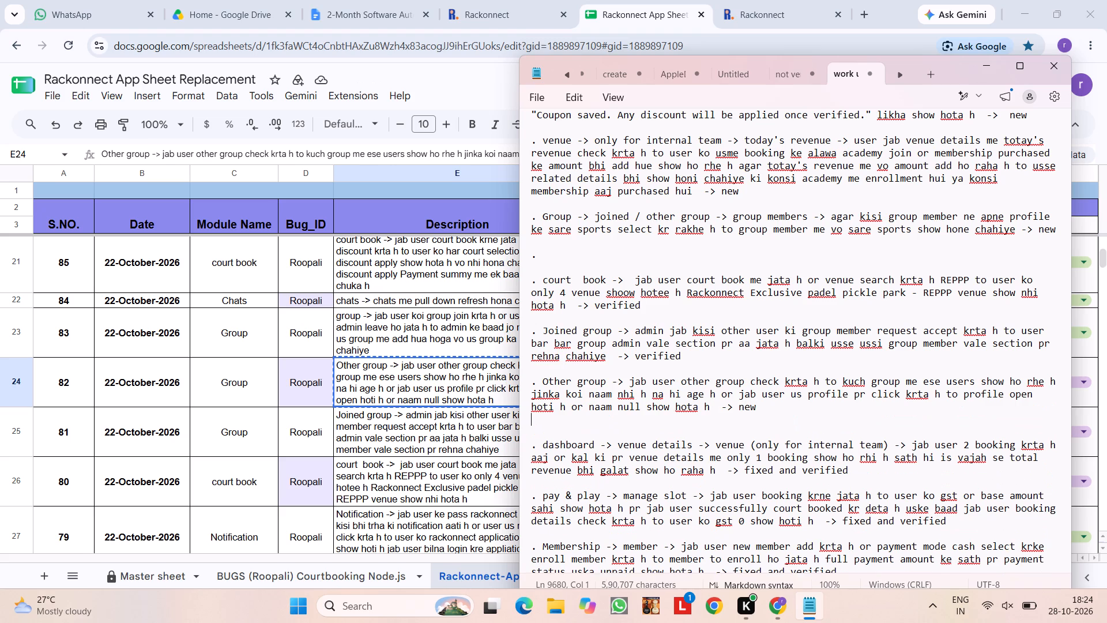
key("Return")
type(".")
key("space")
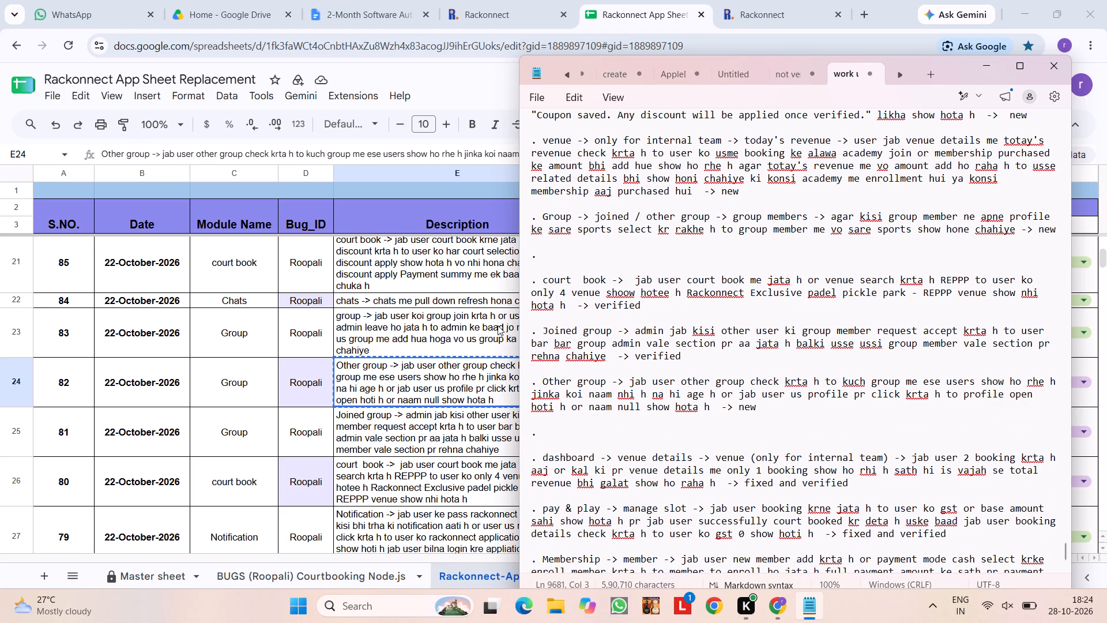
Back in the Chrome bug sheet, set the QA status of bug 84, the Chats pull-down refresh bug, to Verified.
left_click(474, 324)
scroll(676, 365, "up", 1)
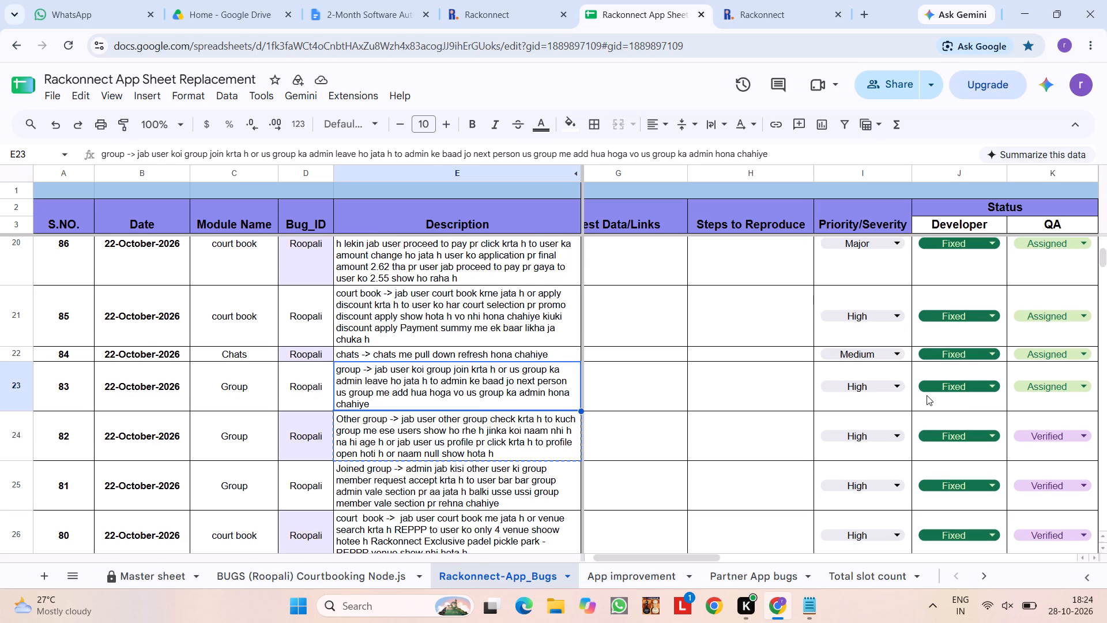
left_click(1063, 382)
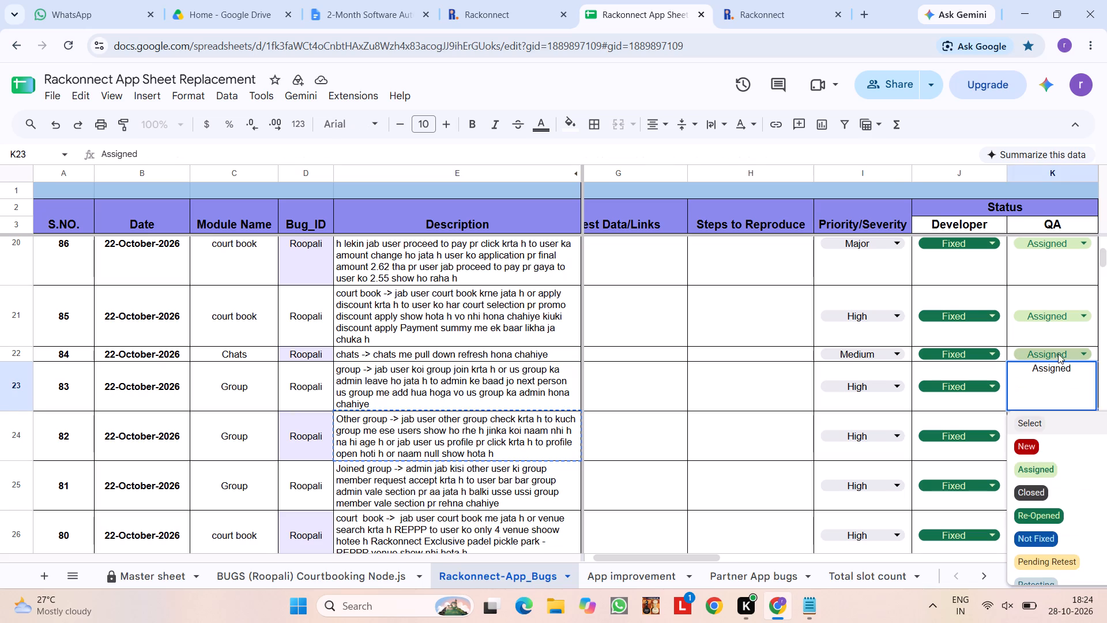
left_click(1058, 356)
scroll(1044, 425, "down", 2)
left_click(1038, 532)
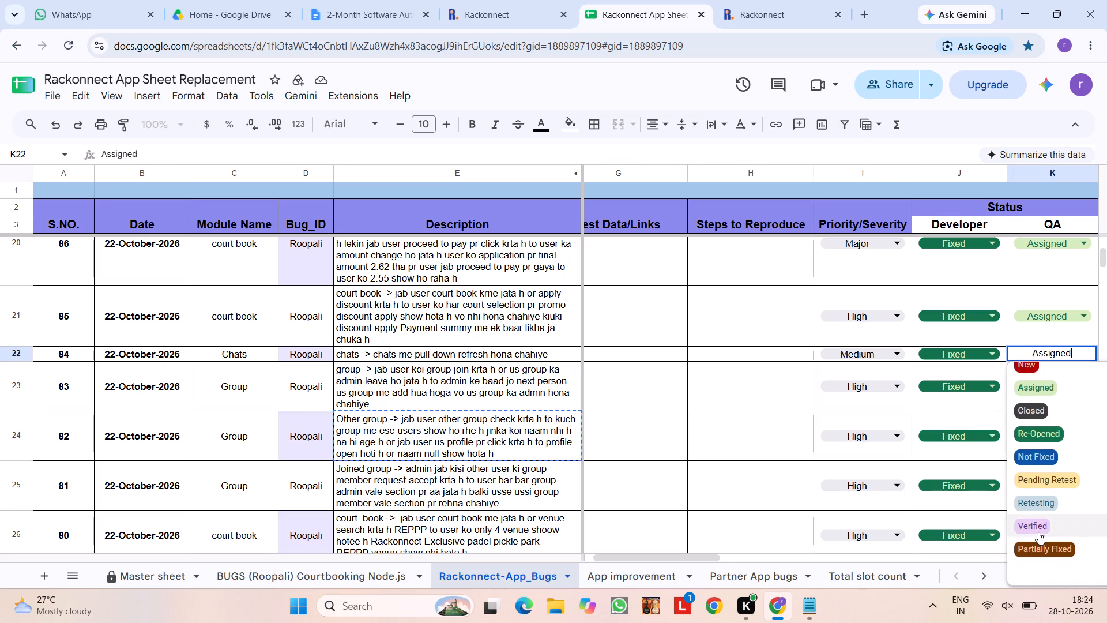
Copy bug 84's description into the empty bullet in the Notepad notes, ending it with "-> new", and start a new ". " bullet below.
left_click(460, 352)
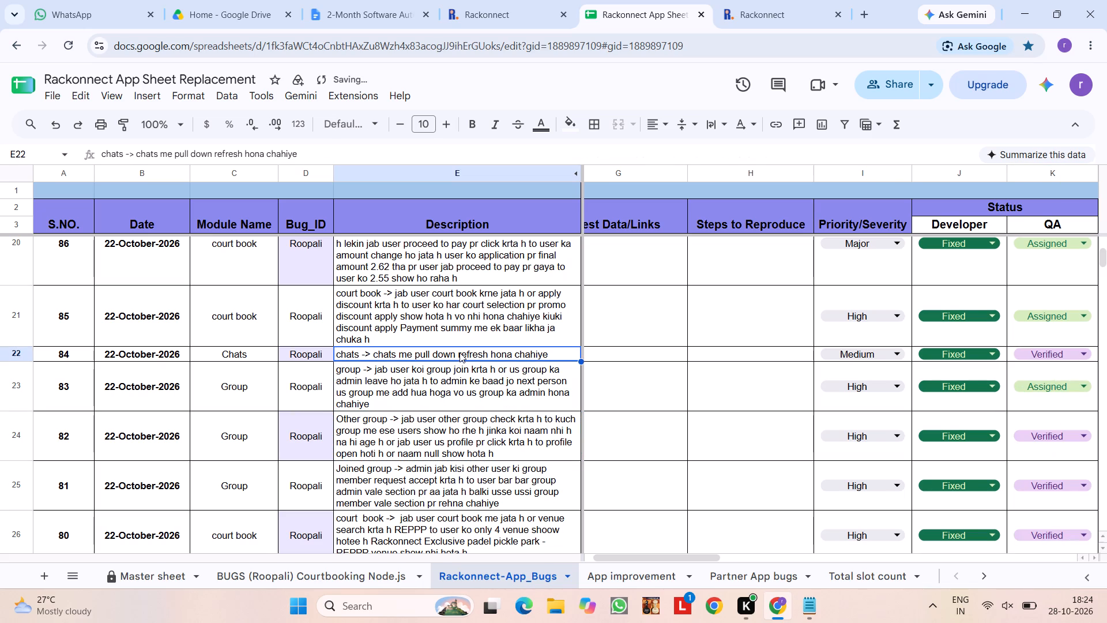
key("ctrl+c")
key("alt+Tab")
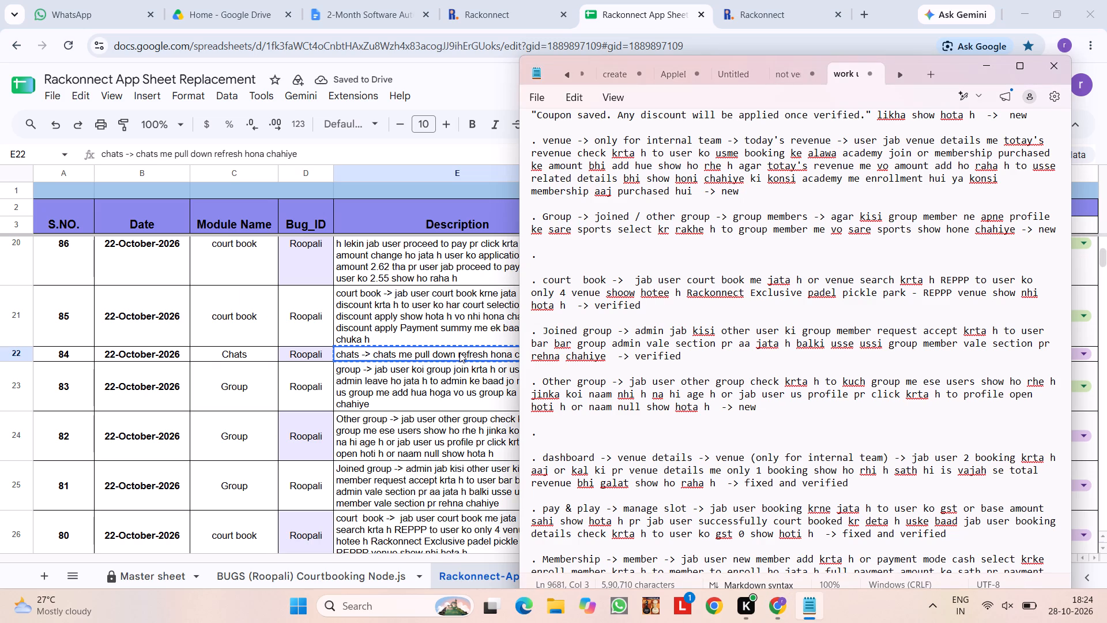
key("ctrl+v")
key("space")
type("-> new")
key("Return")
key("Return")
type(".")
key("space")
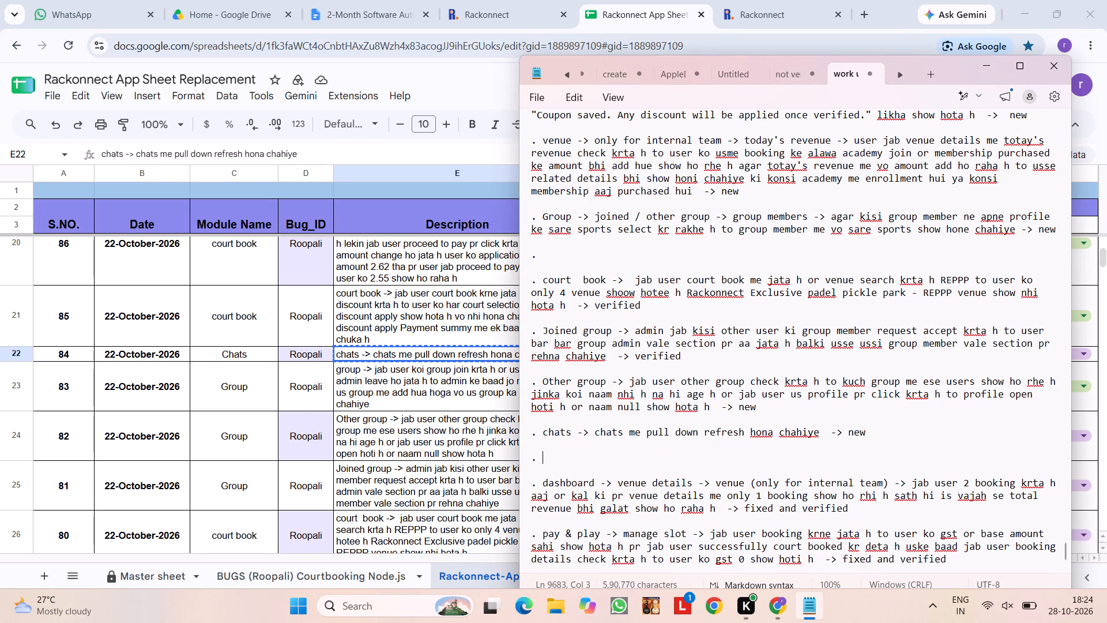
Replace "new" with "verified" at the end of the Other group and chats entries in the notes.
left_click(845, 408)
key("BackSpace")
key("BackSpace")
key("BackSpace")
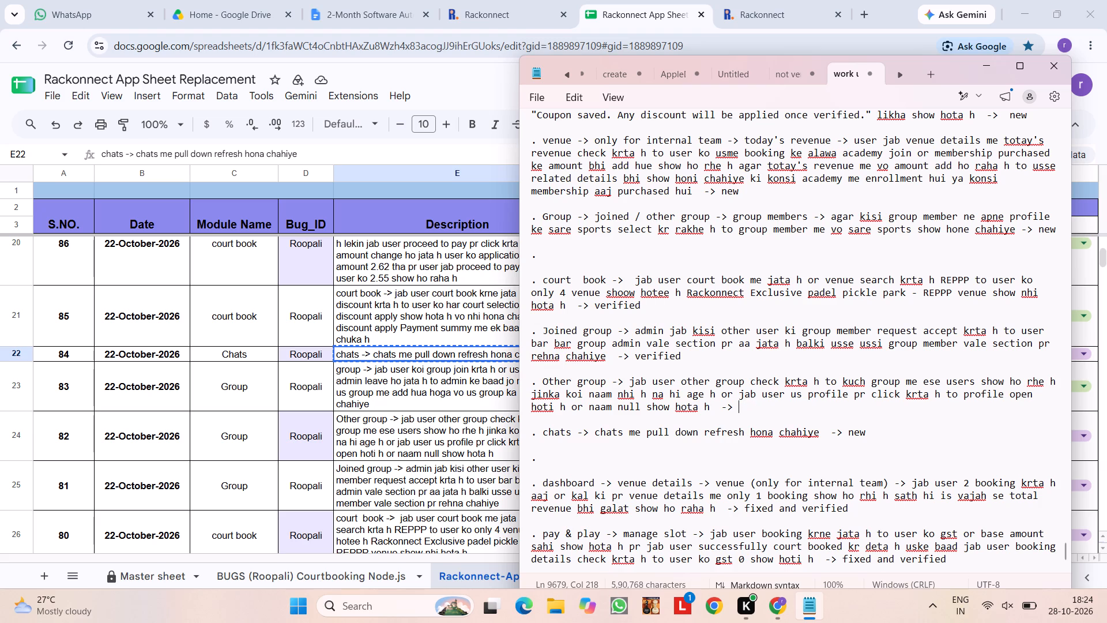
type("verified")
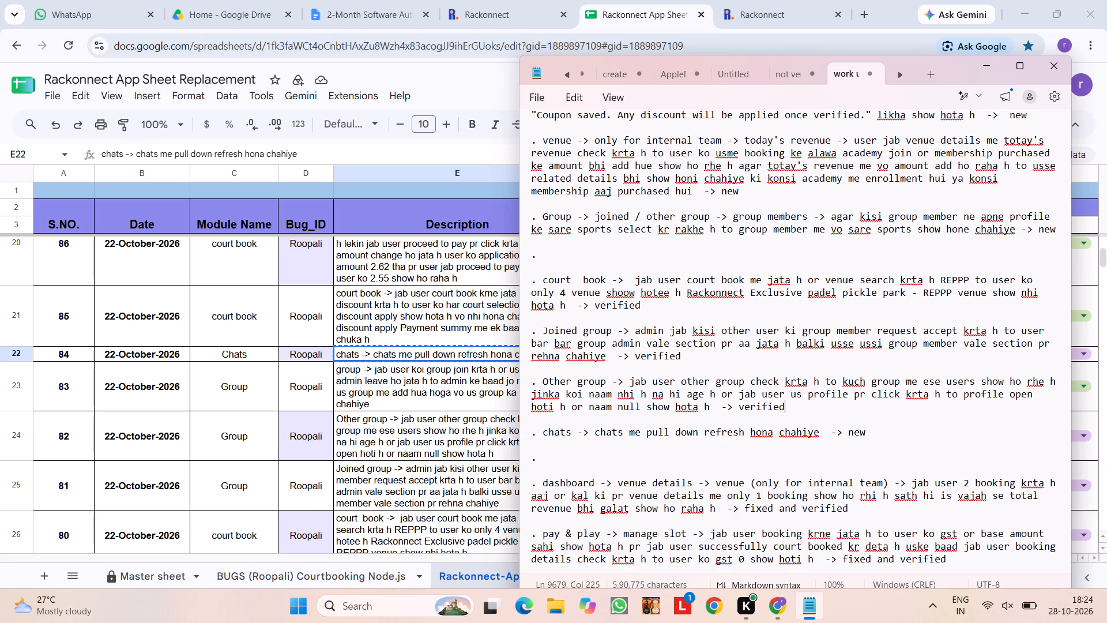
left_click(917, 432)
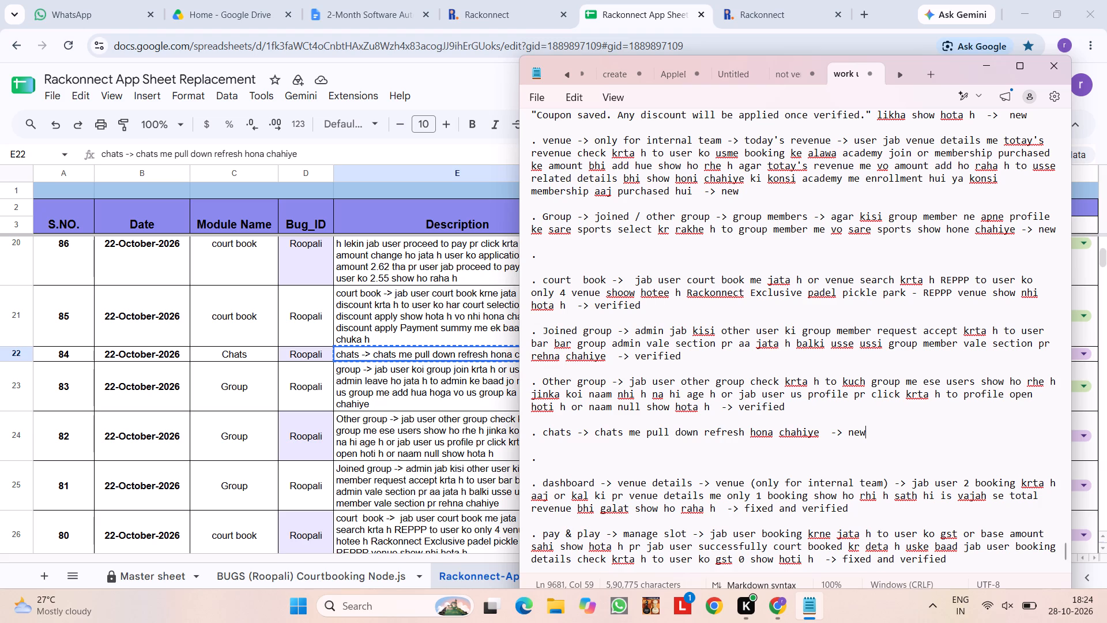
key("BackSpace")
key("BackSpace")
key("BackSpace")
type("verified")
Go to the empty bullet below the chats entry, then switch back to the bug sheet in Chrome.
left_click(800, 461)
left_click(479, 386)
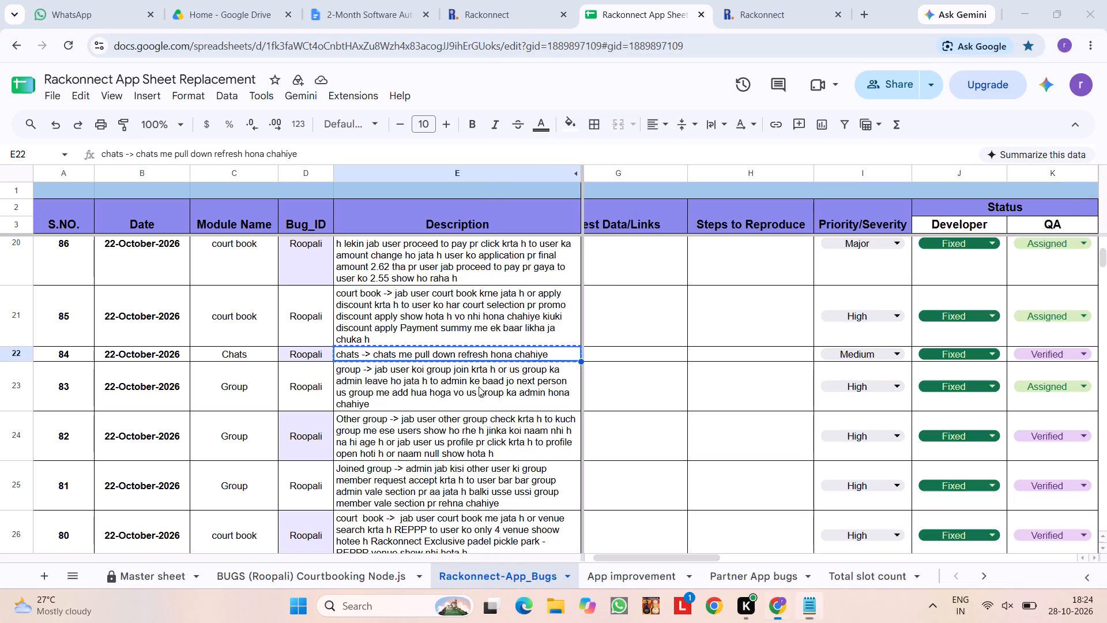
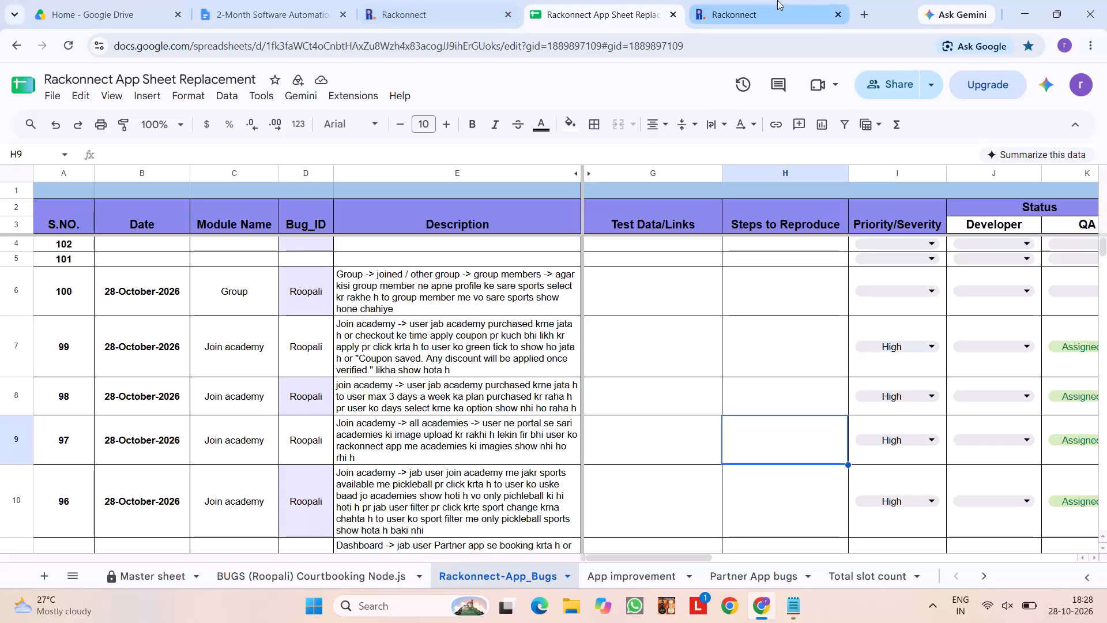
Close the Chrome window with all its tabs and minimise the Notepad work notes to clear the desktop.
left_click(288, 0)
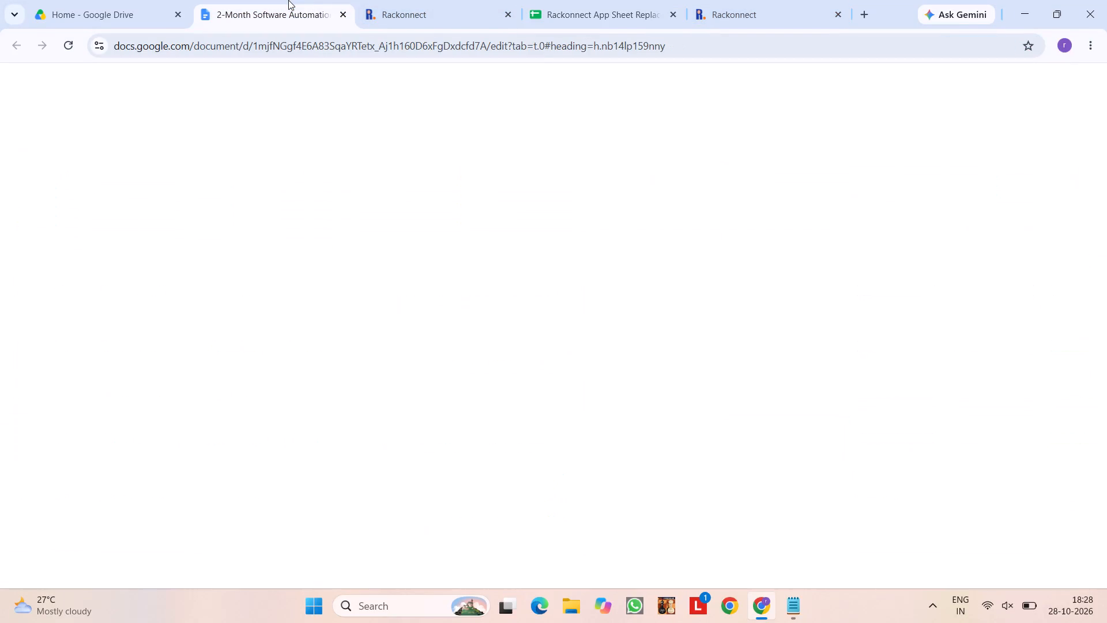
left_click(1089, 8)
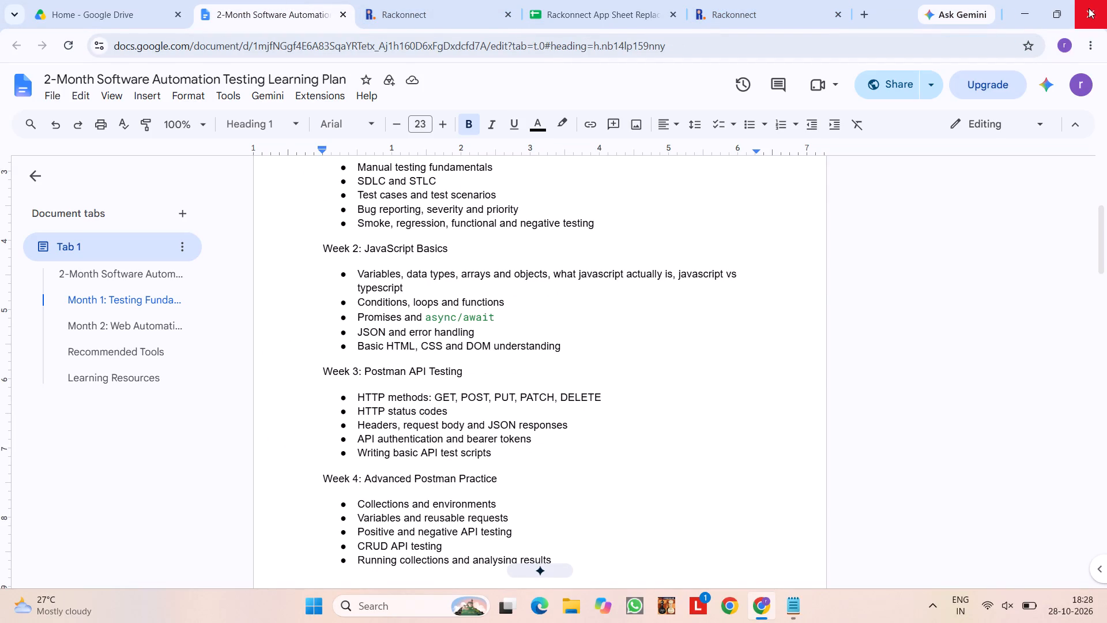
left_click(415, 499)
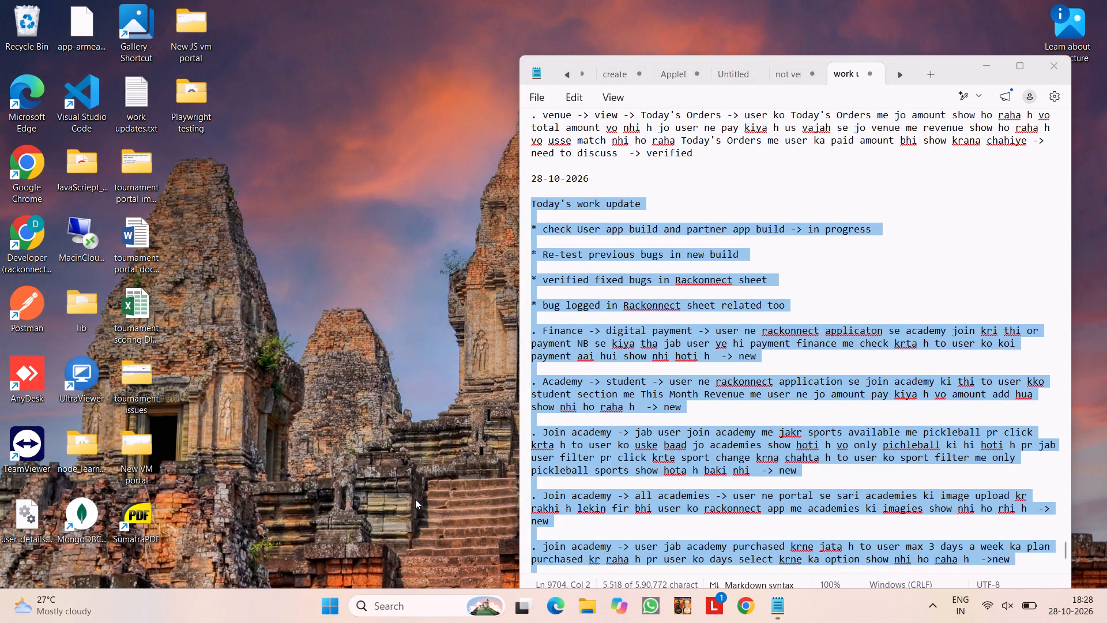
left_click(415, 499)
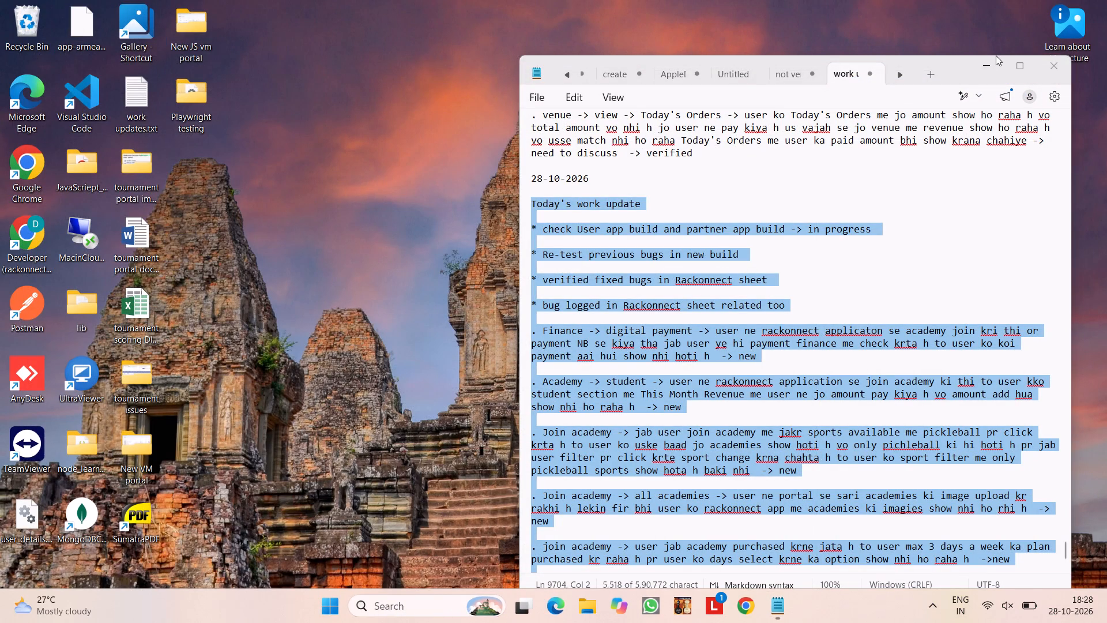
left_click(996, 59)
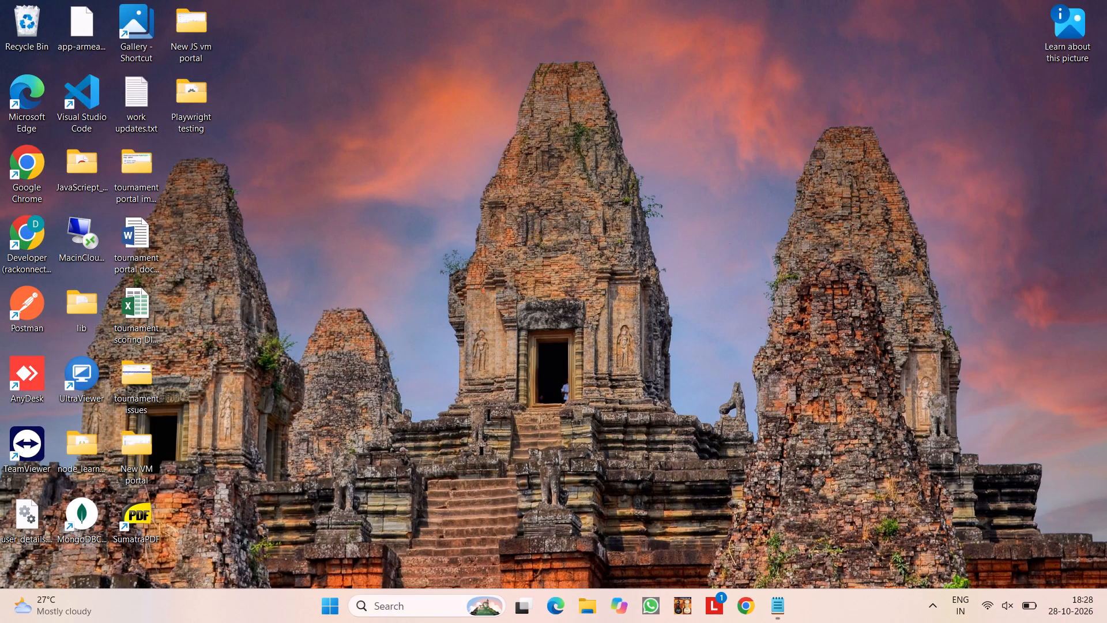
Open the Windows power options and choose a power action to end the computer session.
left_click(334, 615)
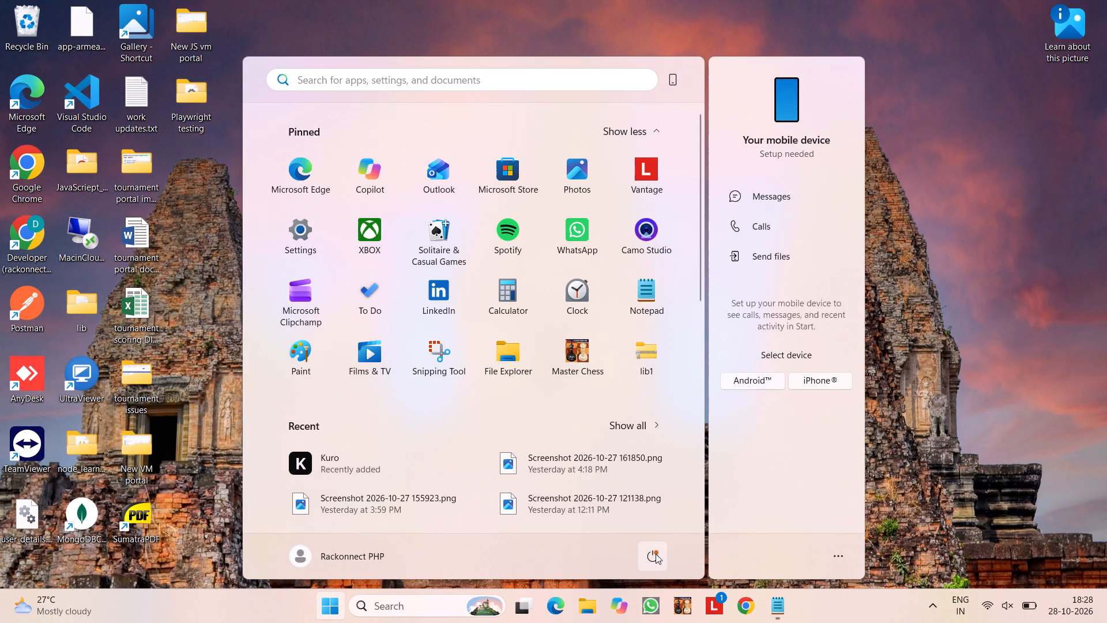
left_click(656, 554)
left_click(662, 481)
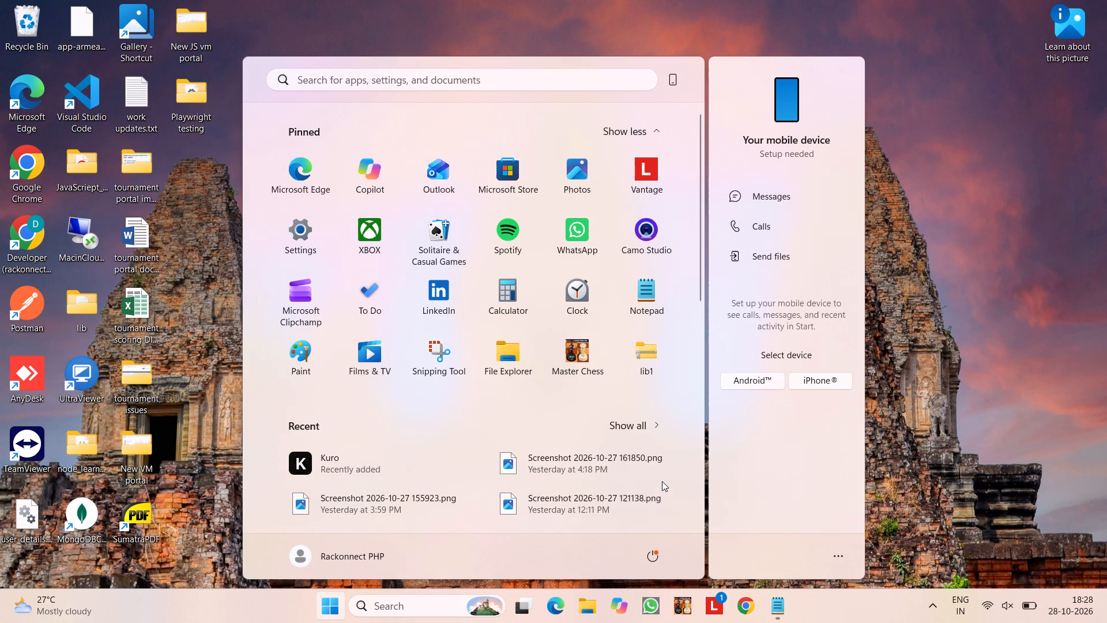